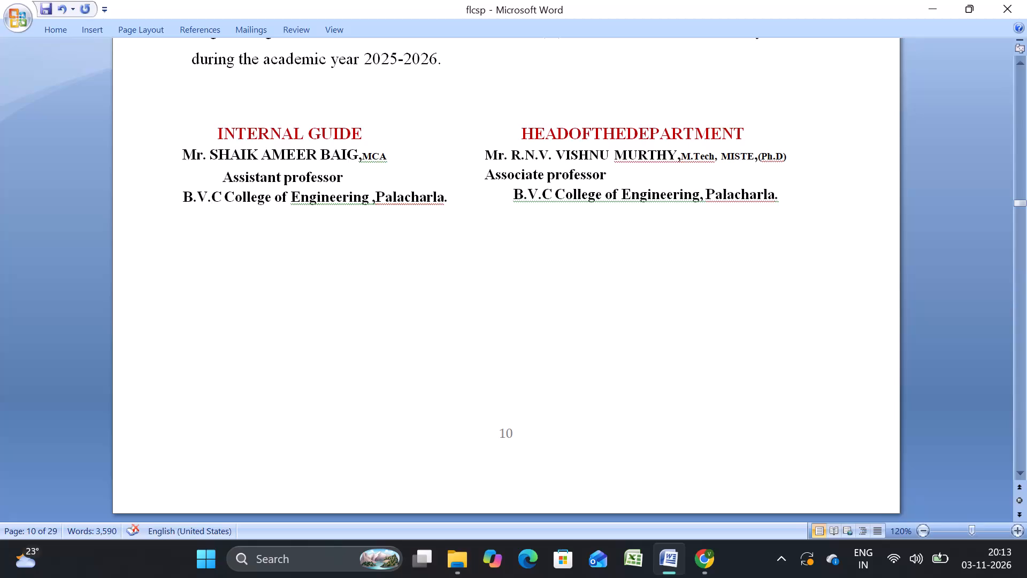
Insert a non-breaking space between "B.V.C" and "College" in both the Head of the Department and Internal Guide signature blocks.
click(548, 195)
click(556, 196)
key(ctrl+shift+space)
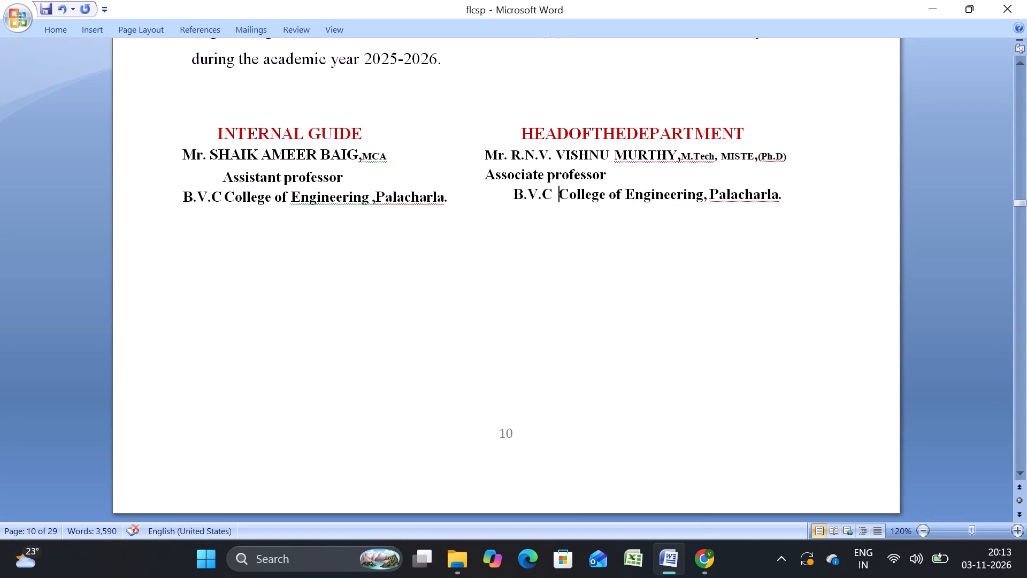
click(218, 200)
click(218, 200)
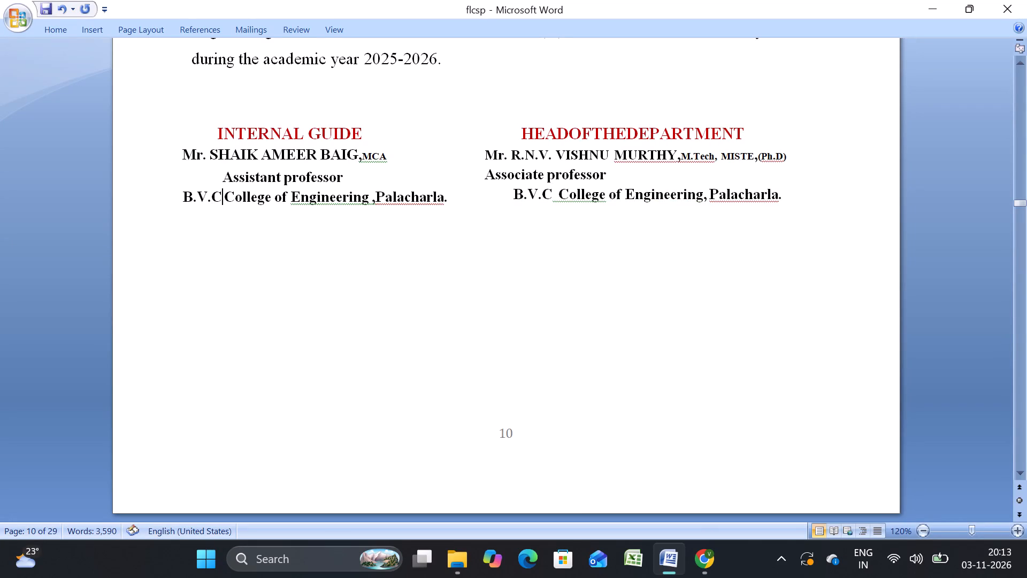
shift+click(218, 200)
key(ctrl+shift+space)
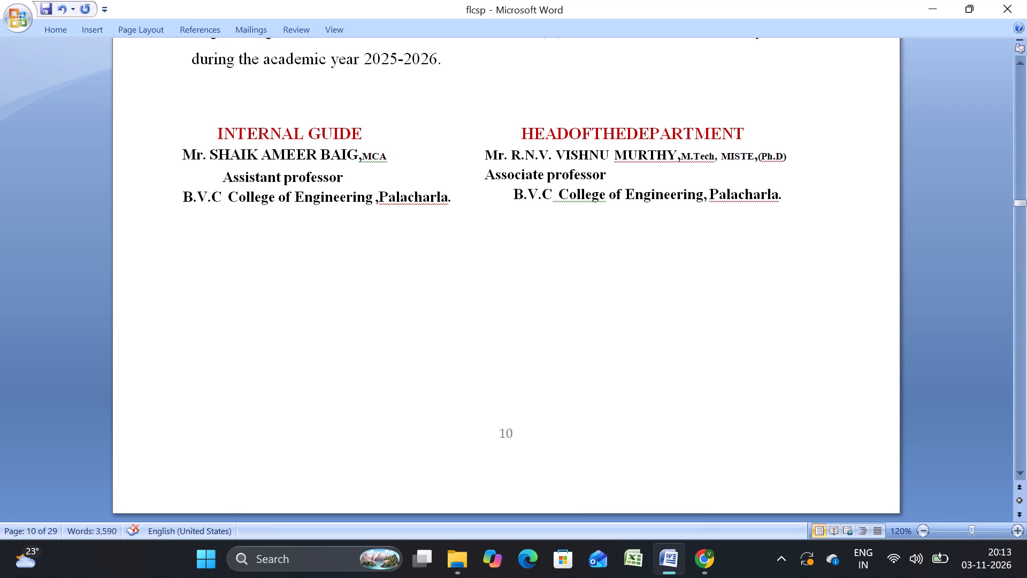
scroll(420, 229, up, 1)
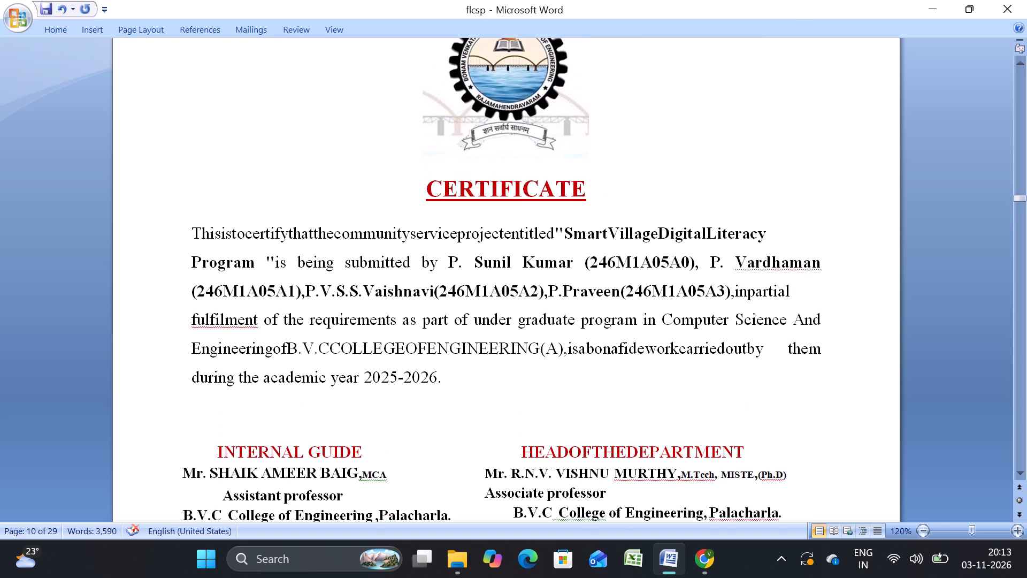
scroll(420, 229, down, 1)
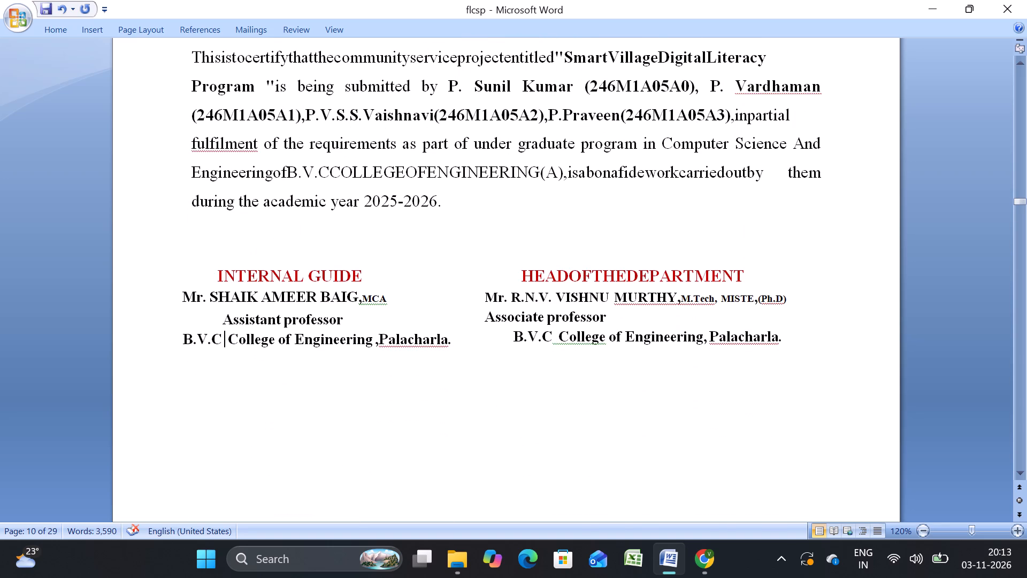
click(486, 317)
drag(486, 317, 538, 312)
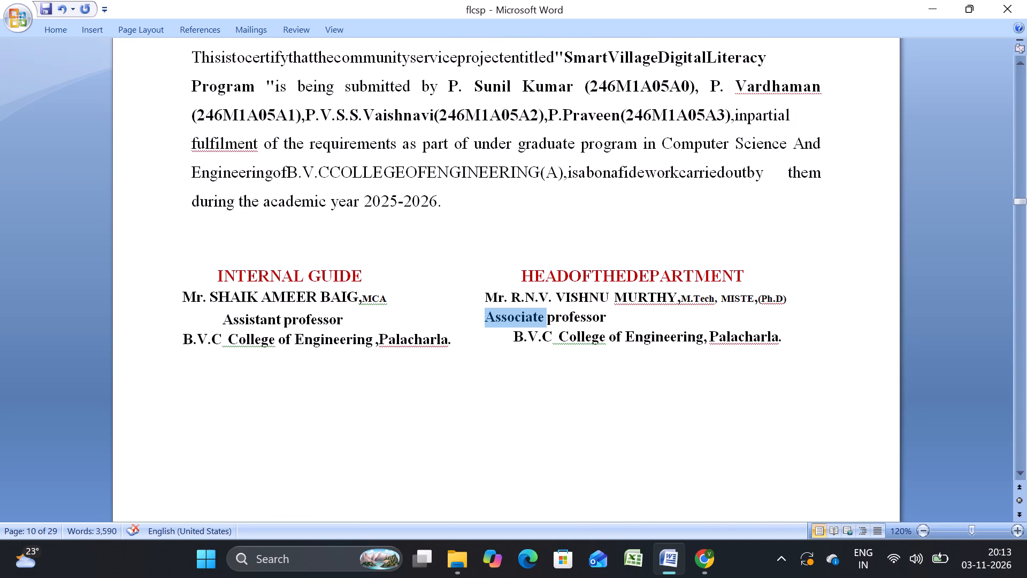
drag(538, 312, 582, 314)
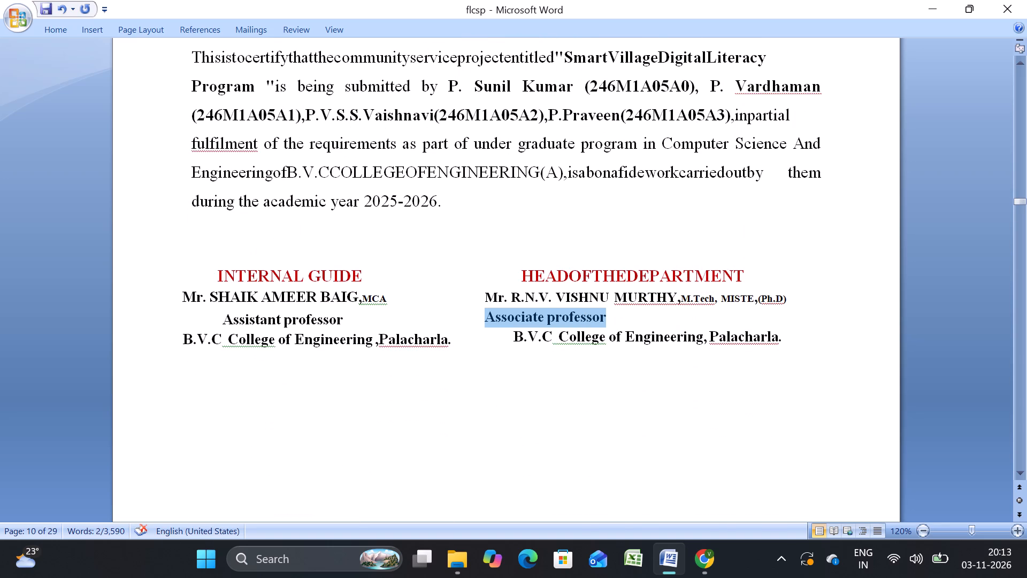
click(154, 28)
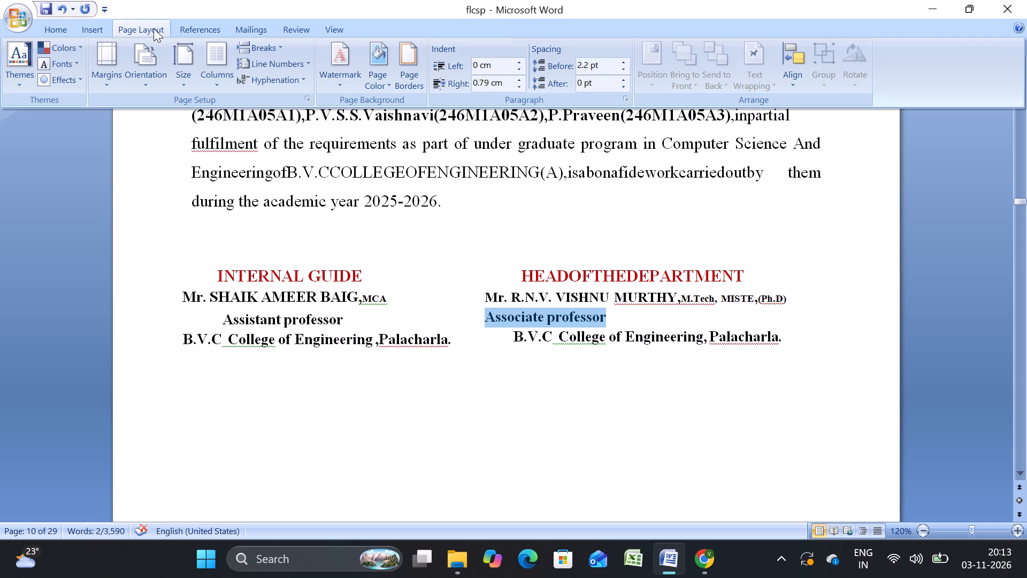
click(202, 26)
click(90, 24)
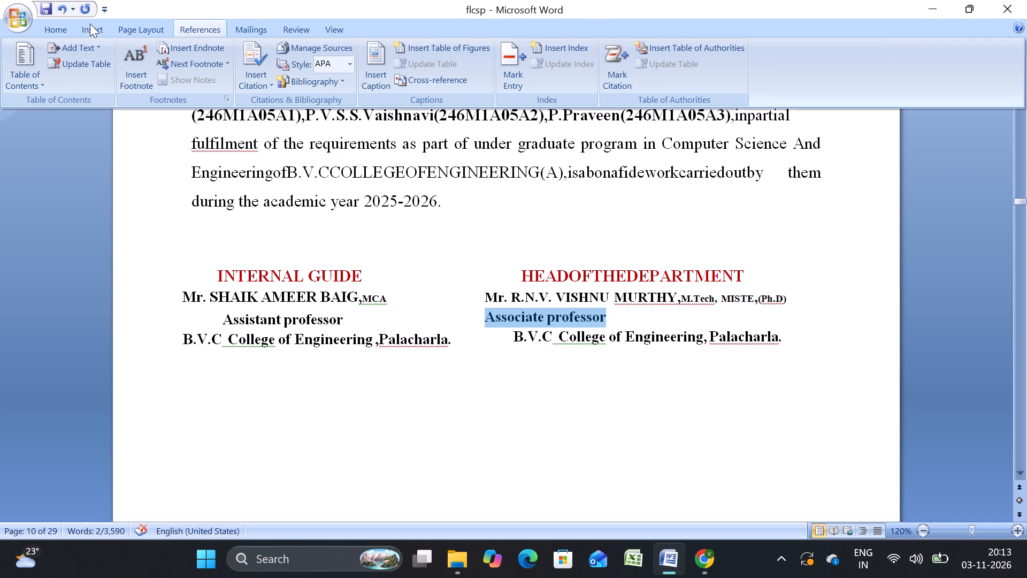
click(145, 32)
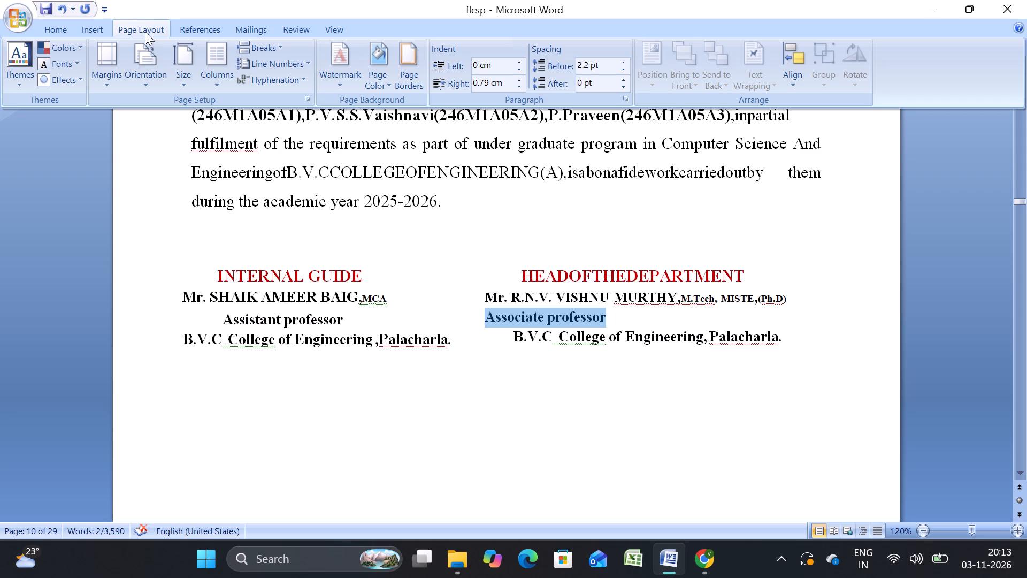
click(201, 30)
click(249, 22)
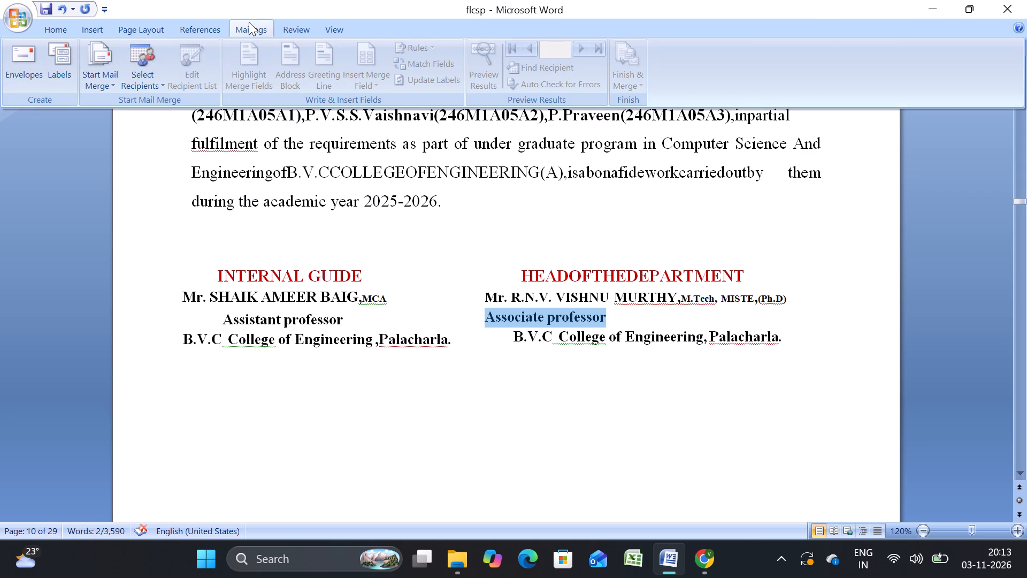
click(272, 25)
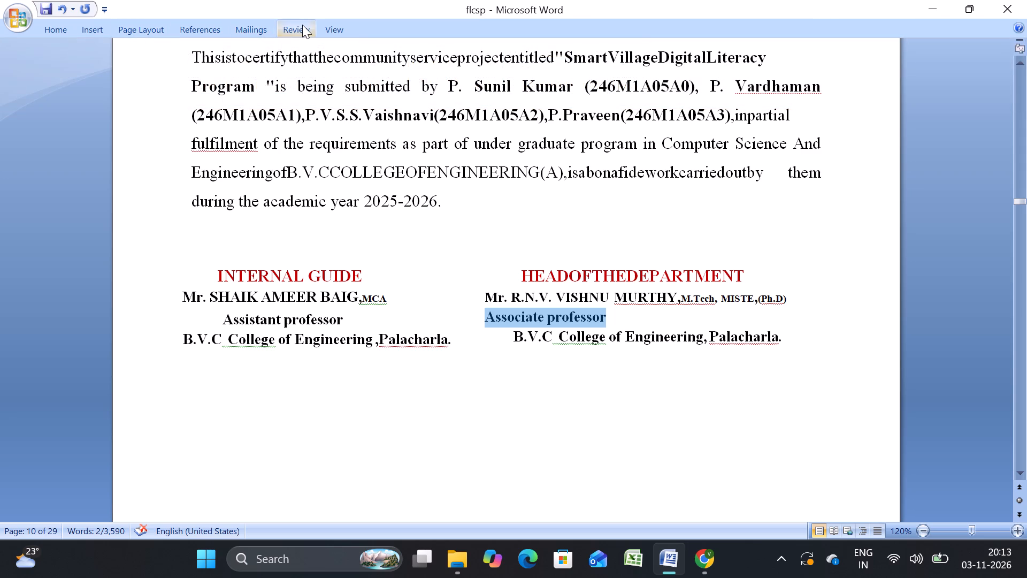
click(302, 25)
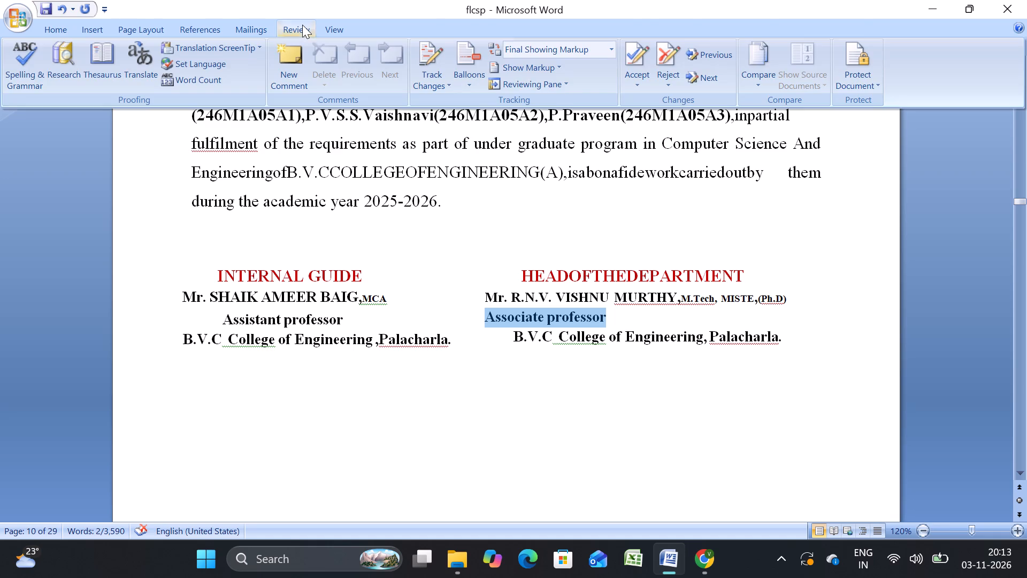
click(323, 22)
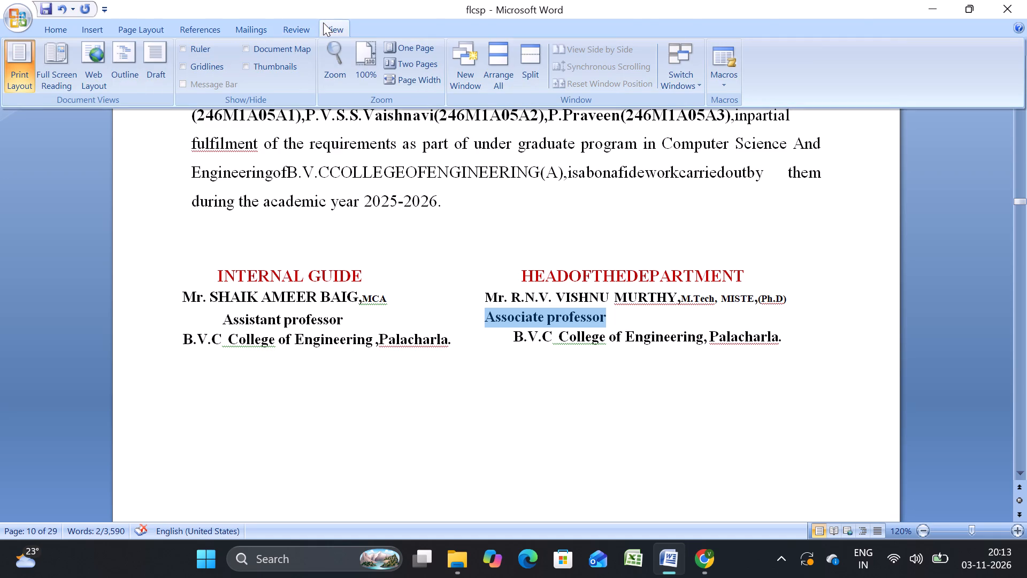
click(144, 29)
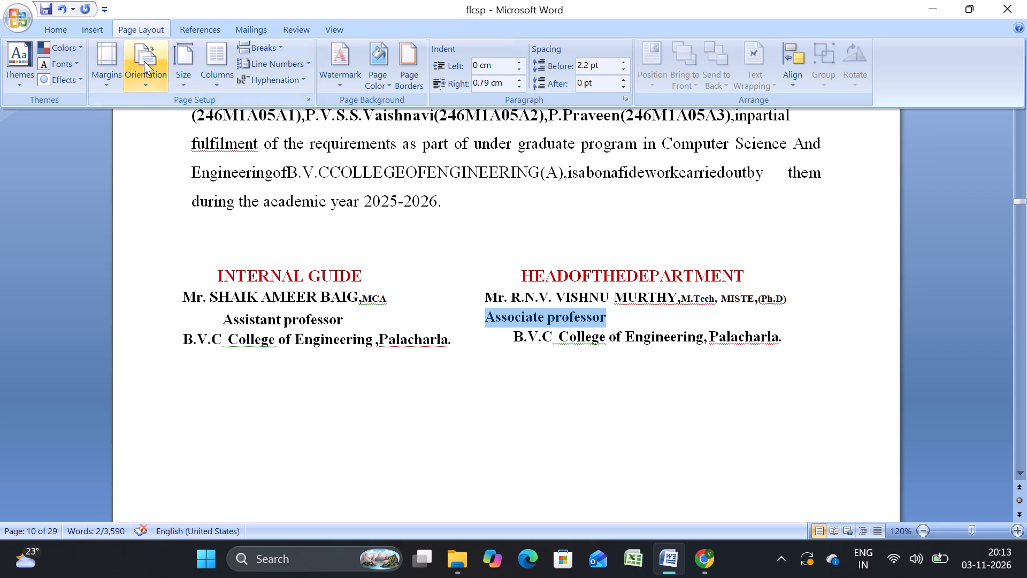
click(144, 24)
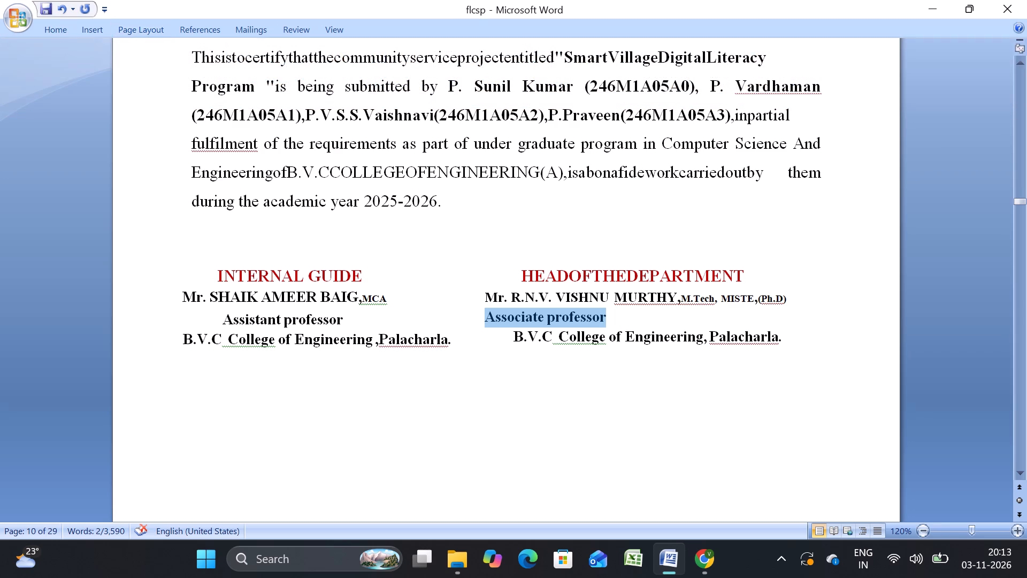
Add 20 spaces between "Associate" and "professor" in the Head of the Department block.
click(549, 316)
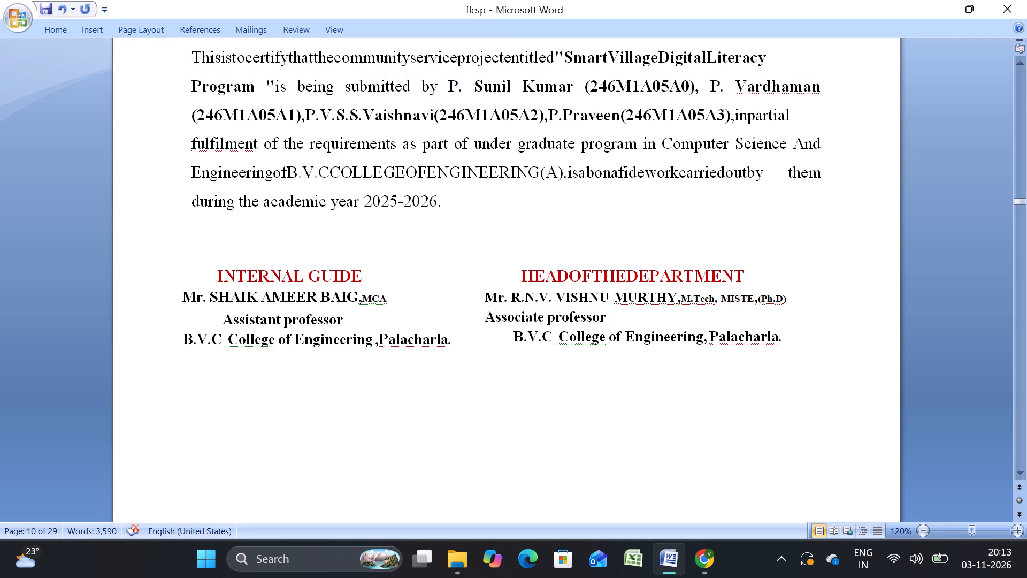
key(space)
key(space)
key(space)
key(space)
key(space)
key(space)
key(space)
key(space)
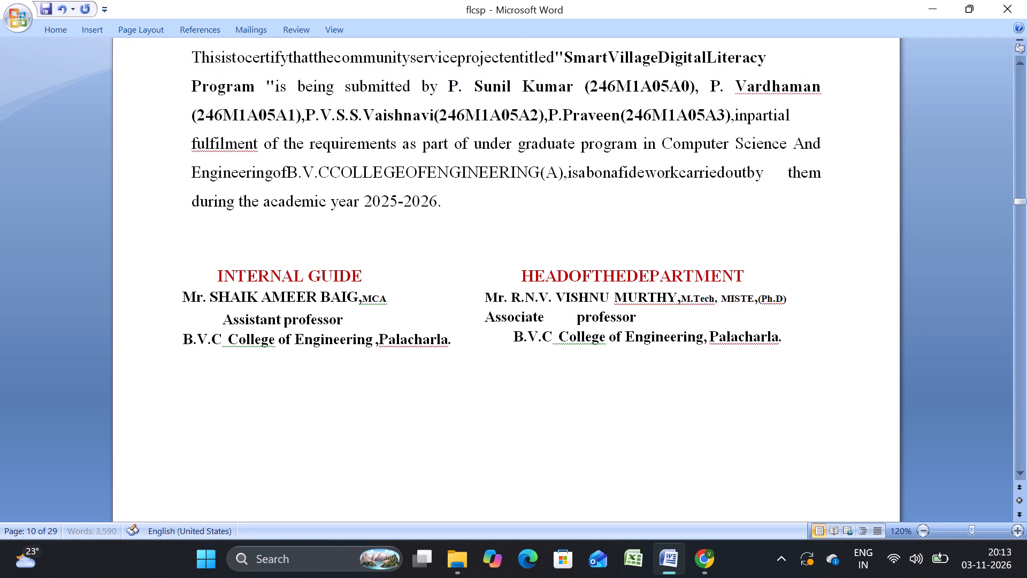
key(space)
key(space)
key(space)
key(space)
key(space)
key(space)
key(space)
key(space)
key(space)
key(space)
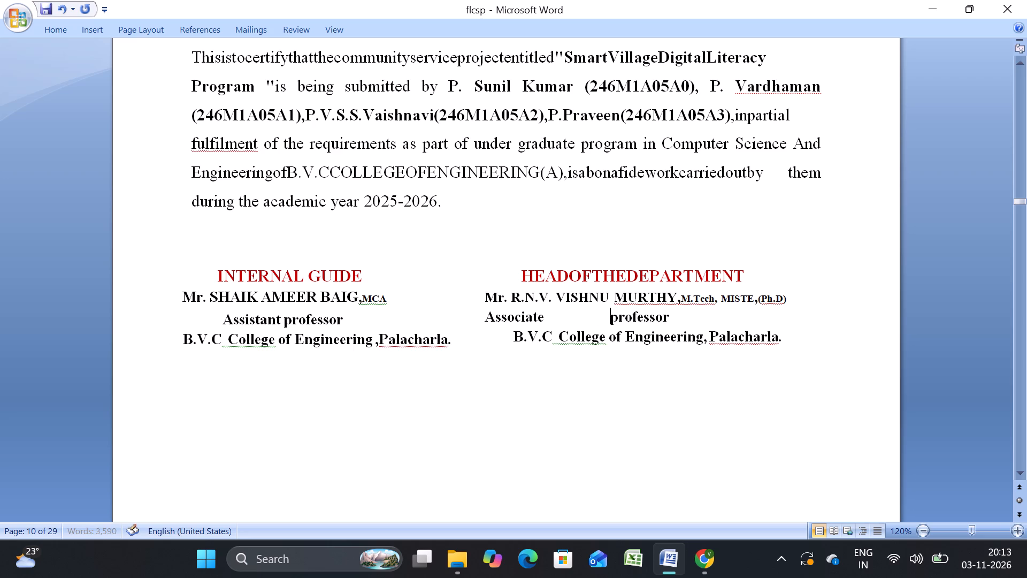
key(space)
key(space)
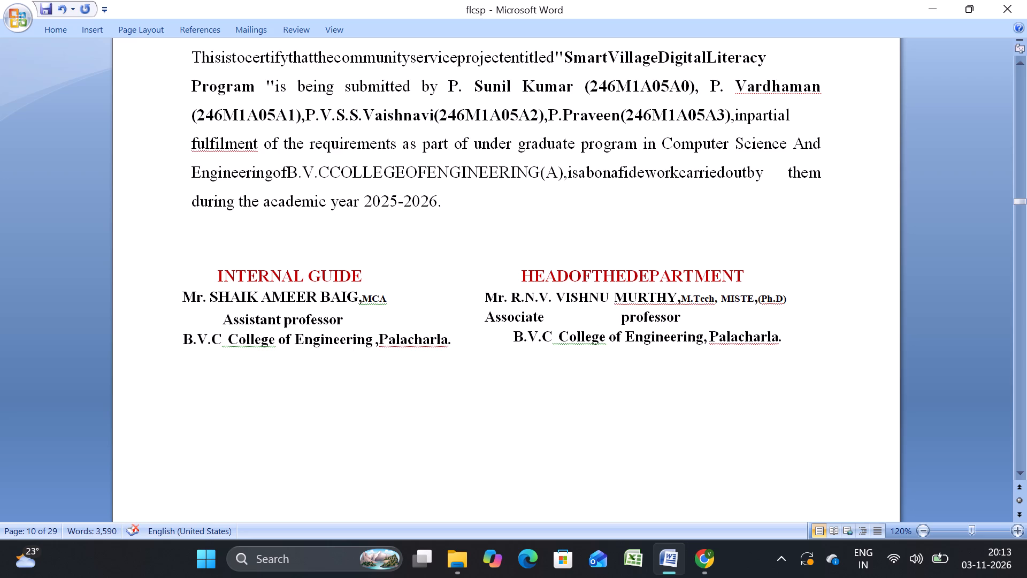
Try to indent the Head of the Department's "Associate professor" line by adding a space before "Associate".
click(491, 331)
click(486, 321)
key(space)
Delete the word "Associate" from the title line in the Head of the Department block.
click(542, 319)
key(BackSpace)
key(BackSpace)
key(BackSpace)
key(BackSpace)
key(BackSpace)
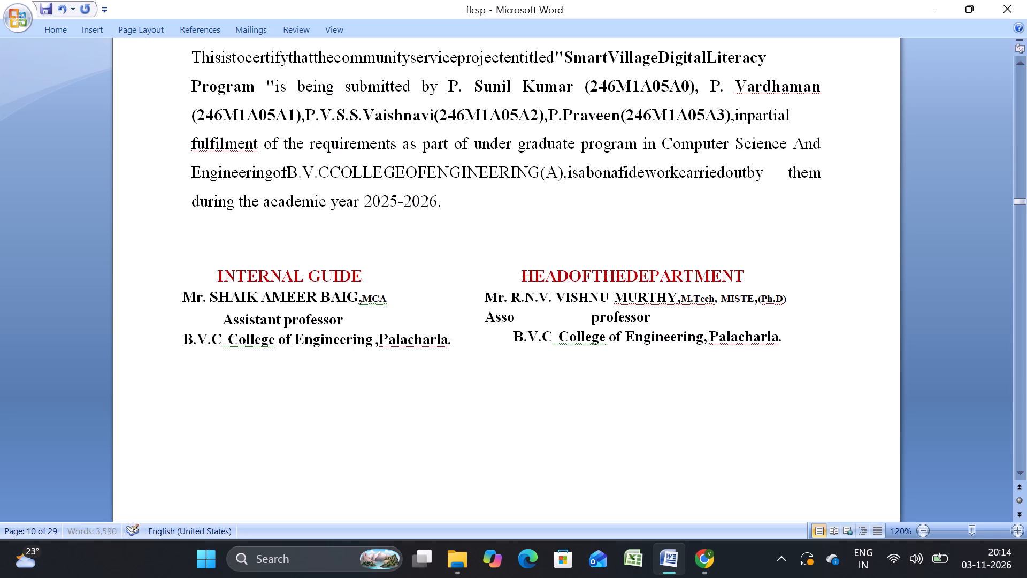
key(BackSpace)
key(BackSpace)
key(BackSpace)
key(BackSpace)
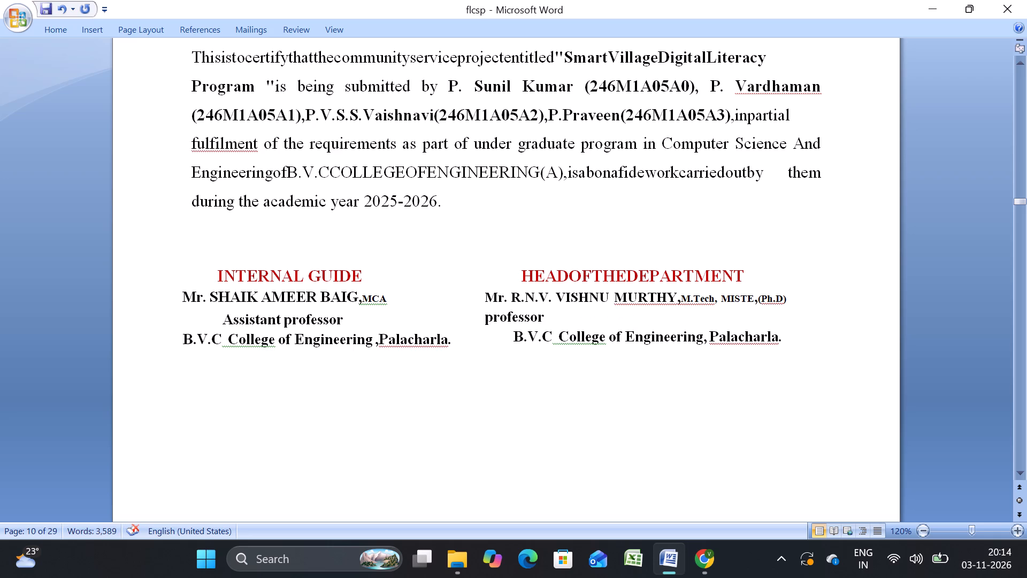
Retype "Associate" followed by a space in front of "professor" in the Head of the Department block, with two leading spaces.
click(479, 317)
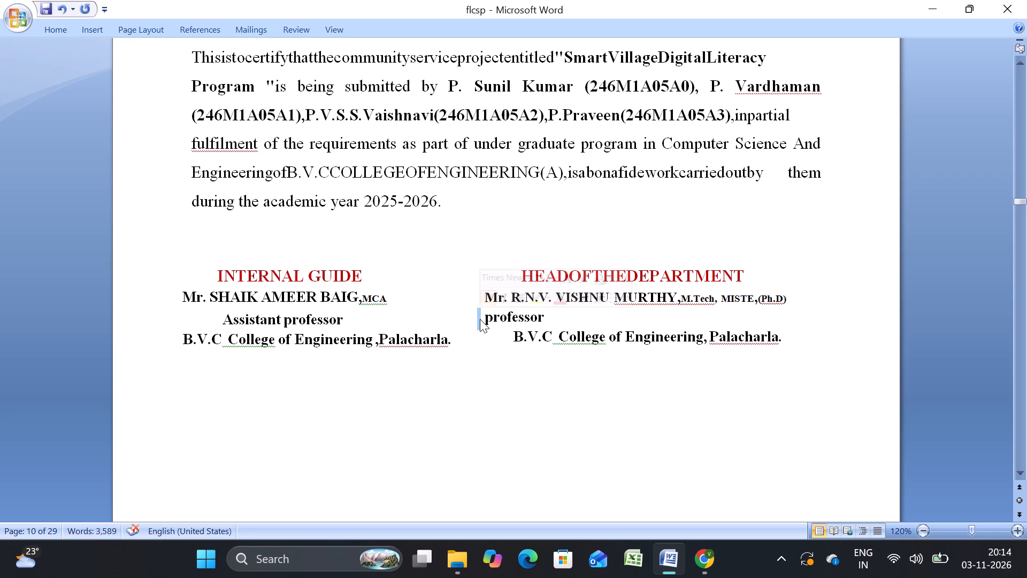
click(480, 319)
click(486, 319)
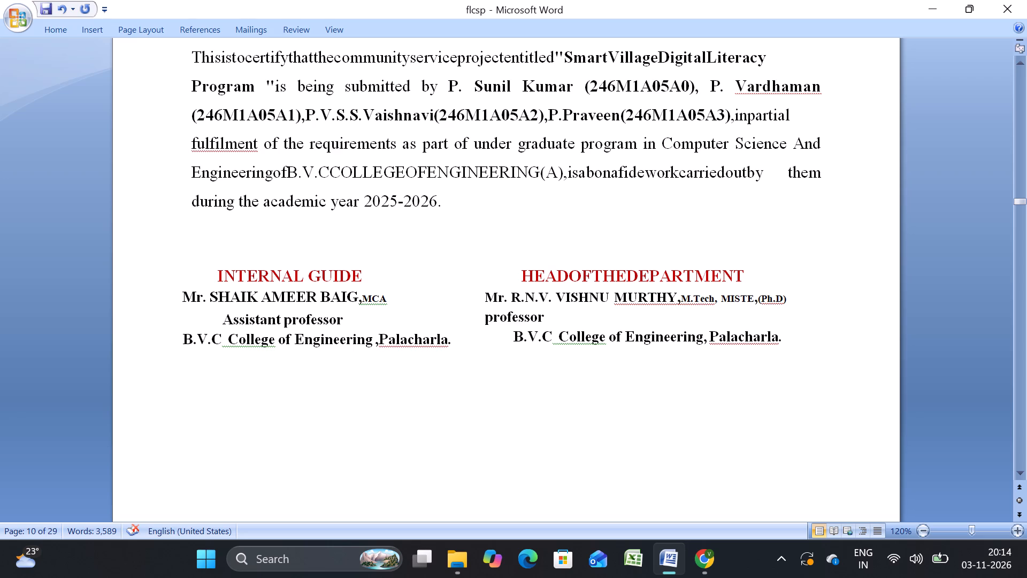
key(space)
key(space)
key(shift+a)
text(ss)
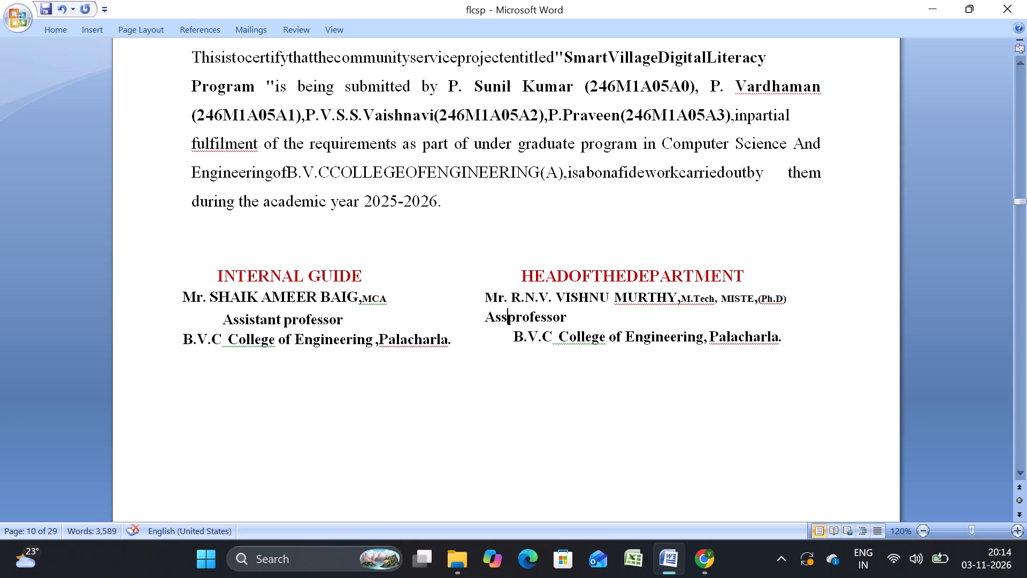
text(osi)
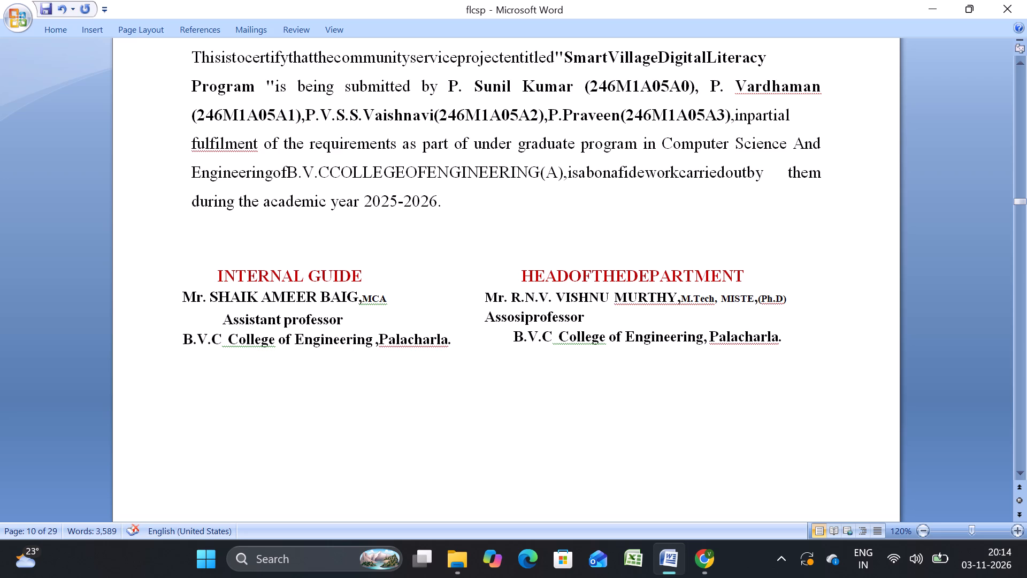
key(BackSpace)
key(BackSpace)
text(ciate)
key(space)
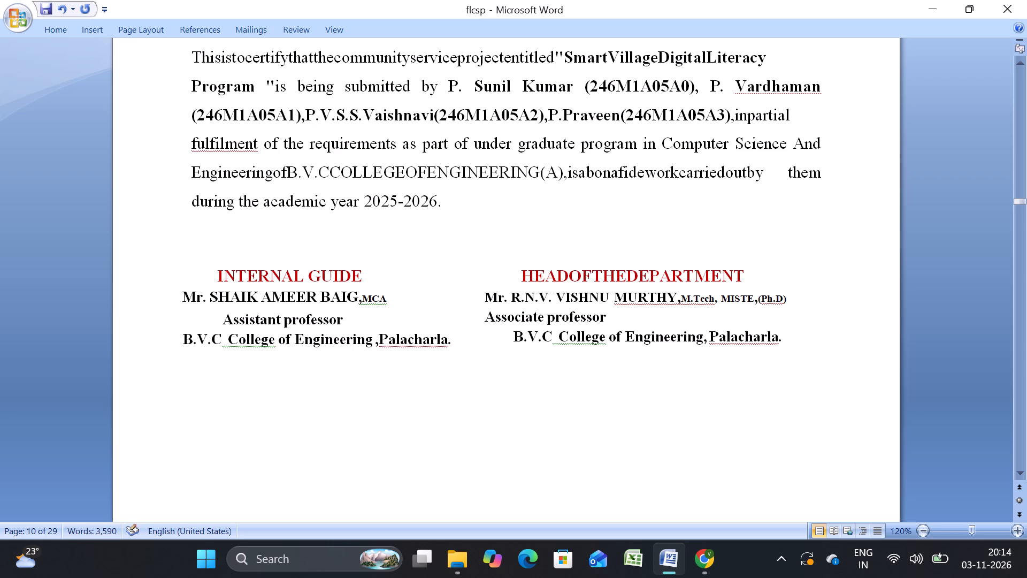
Try to indent the Head of the Department's "Associate professor" line by inserting five spaces before "Associate".
click(478, 315)
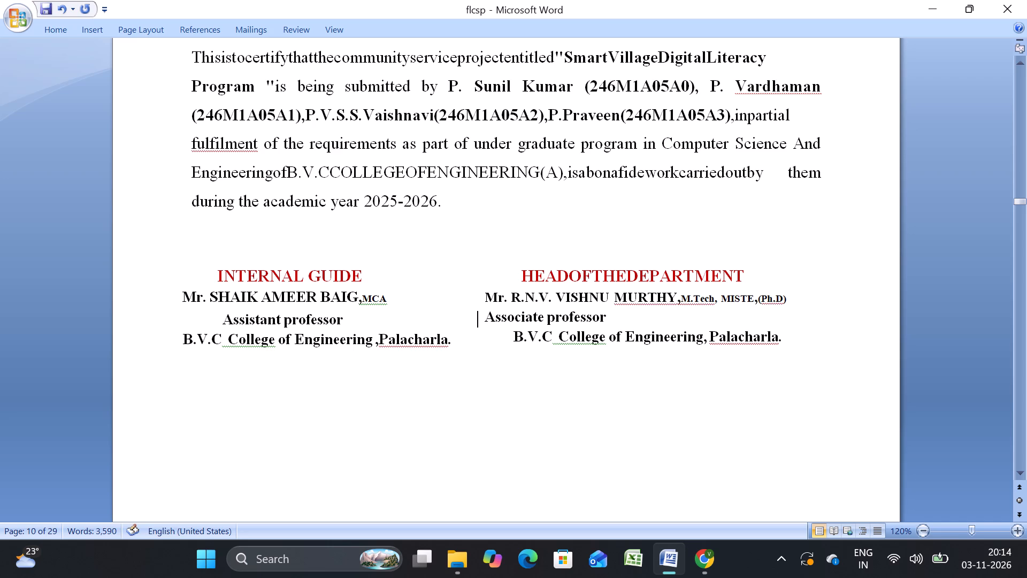
click(483, 318)
key(space)
key(space)
key(space)
key(space)
key(space)
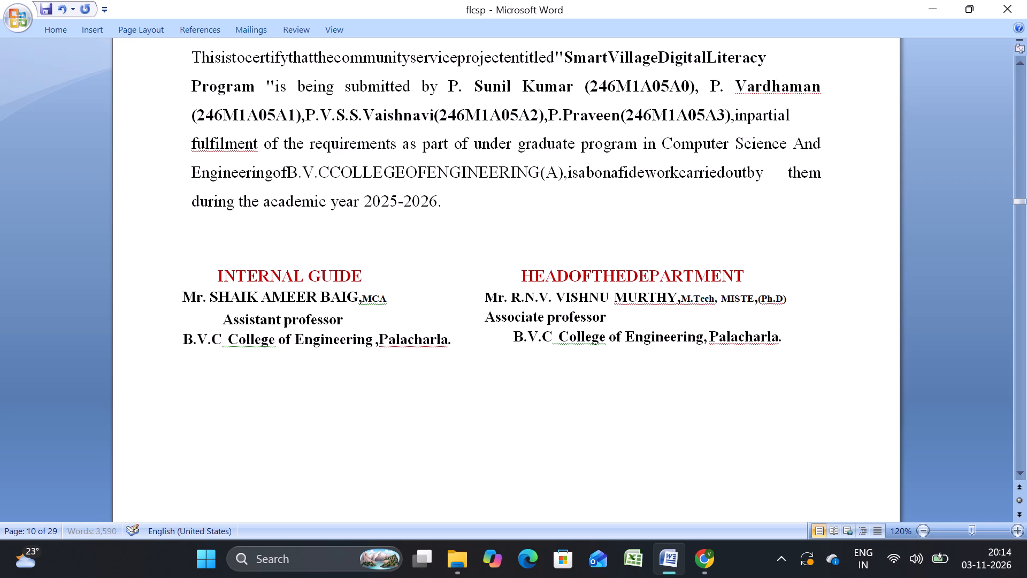
Retry the indent with five more spaces directly before "Associate" in the Head of the Department block.
double_click(482, 311)
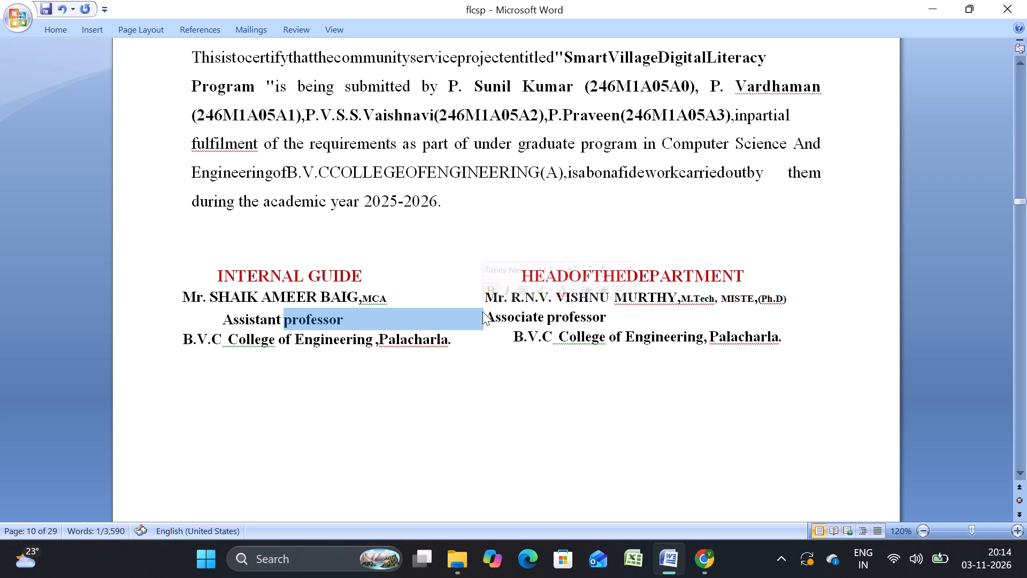
click(488, 335)
double_click(486, 316)
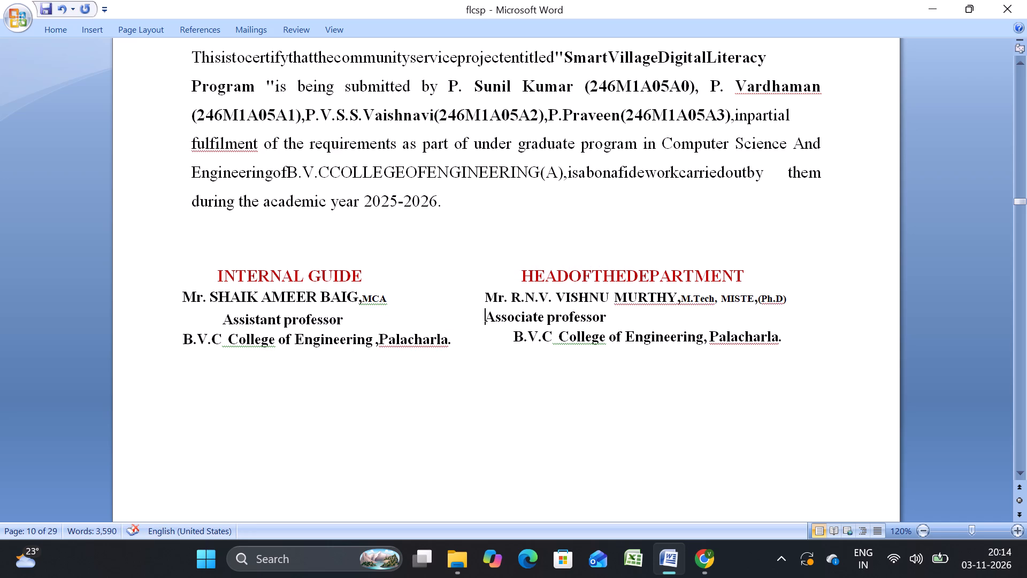
click(486, 316)
click(486, 316)
key(space)
key(space)
key(space)
key(space)
key(space)
Indent the Head of the Department's "Associate professor" line with two non-breaking spaces followed by a run of ordinary spaces before "Associate".
key(ctrl+shift+space)
key(ctrl+shift+space)
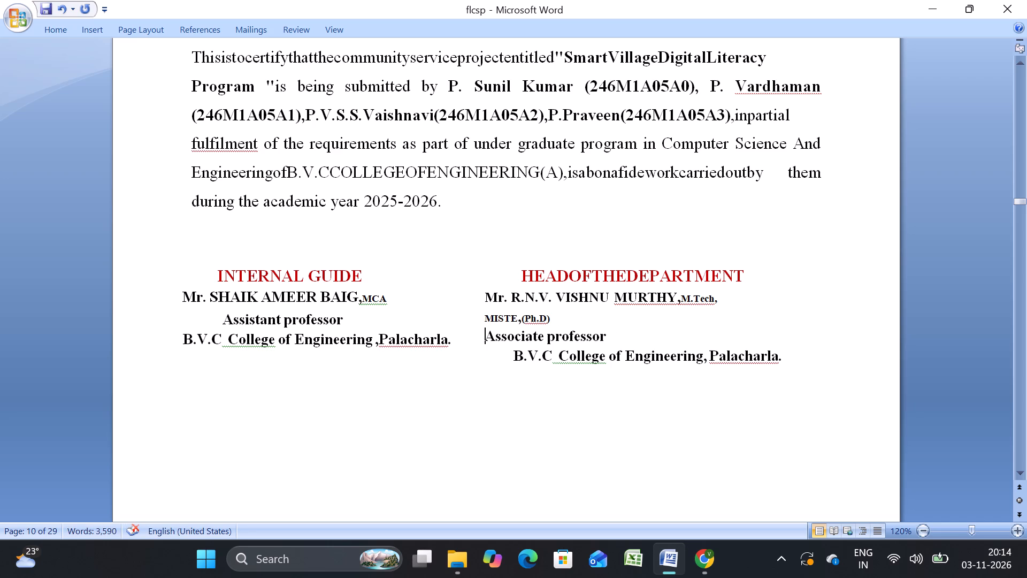
key(space)
key(space)
key(space)
key(space)
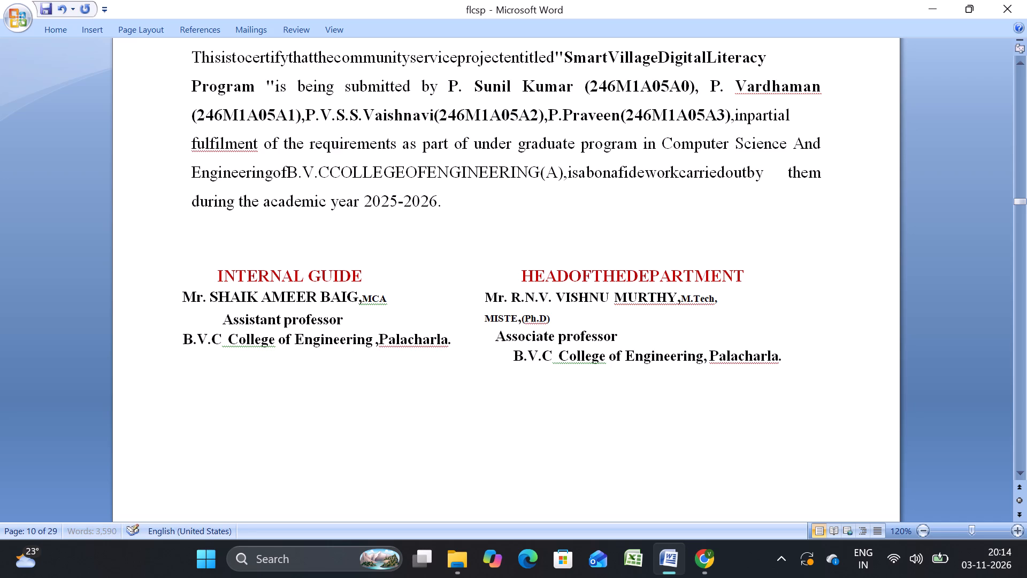
key(space)
key(space)
key(space)
key(space)
key(space)
key(space)
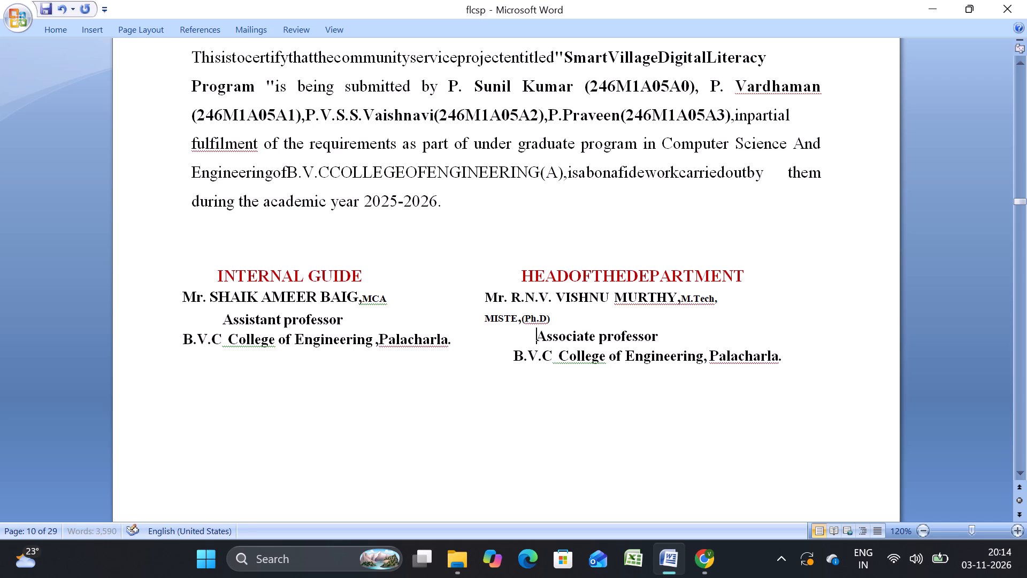
key(space)
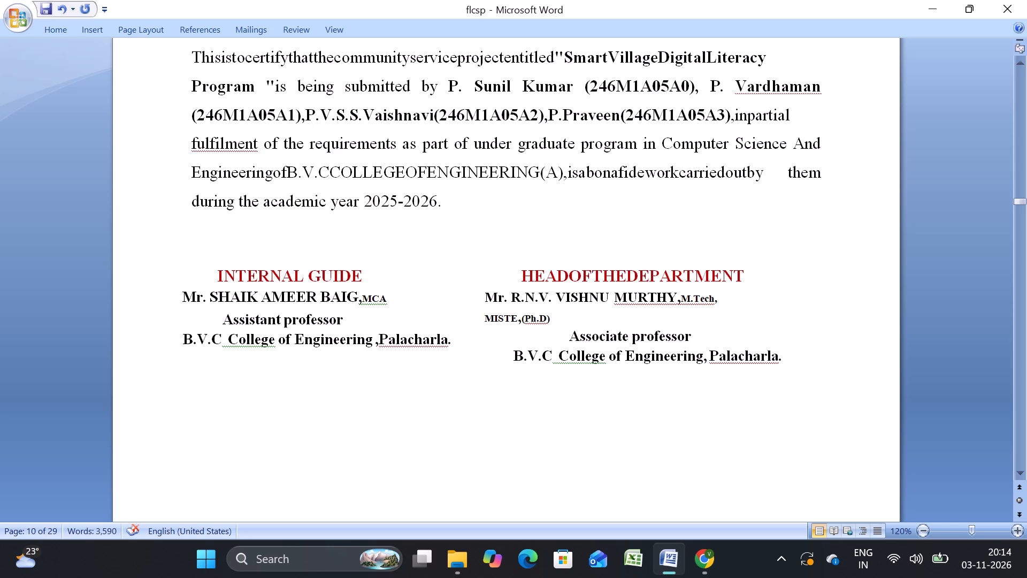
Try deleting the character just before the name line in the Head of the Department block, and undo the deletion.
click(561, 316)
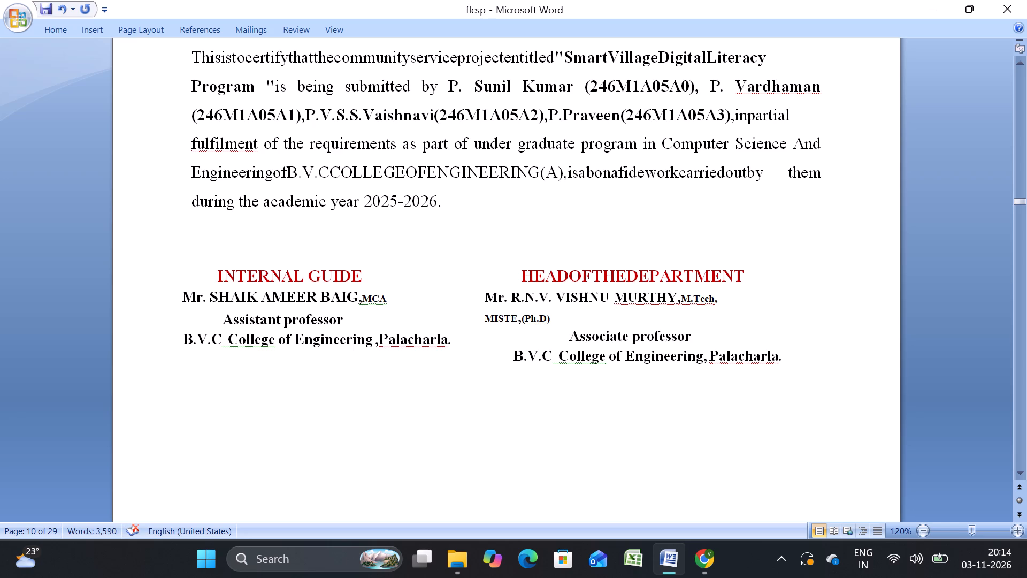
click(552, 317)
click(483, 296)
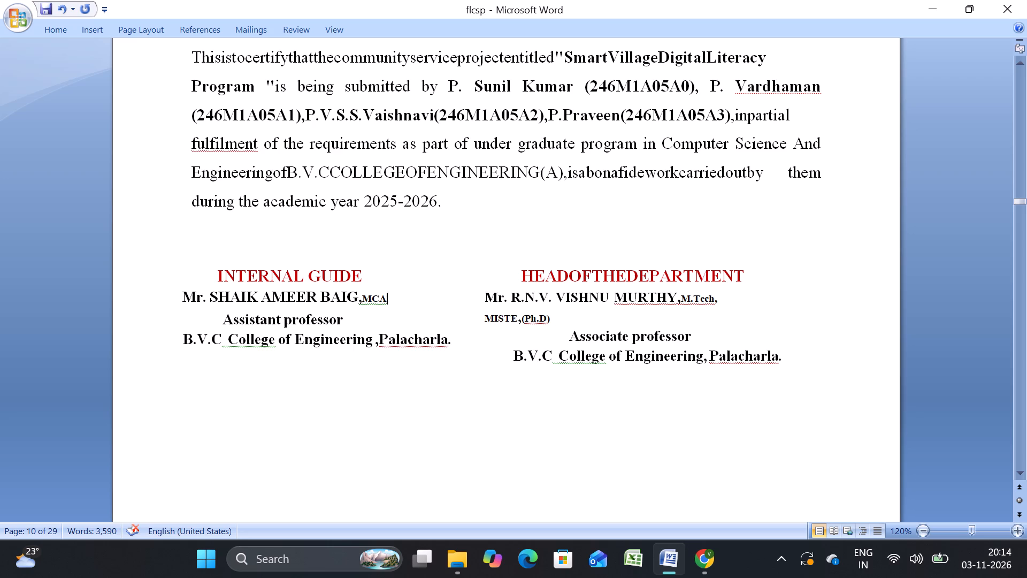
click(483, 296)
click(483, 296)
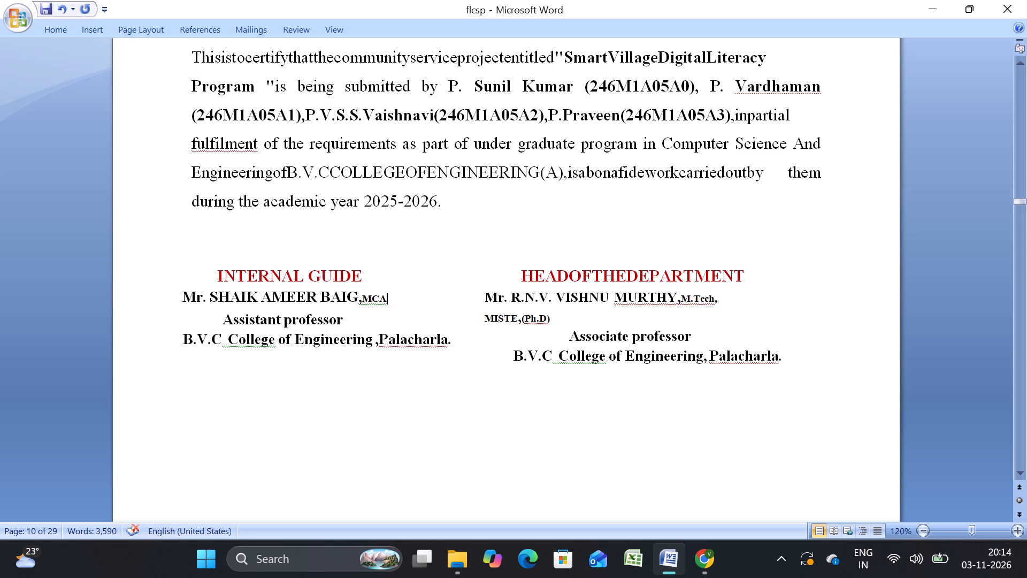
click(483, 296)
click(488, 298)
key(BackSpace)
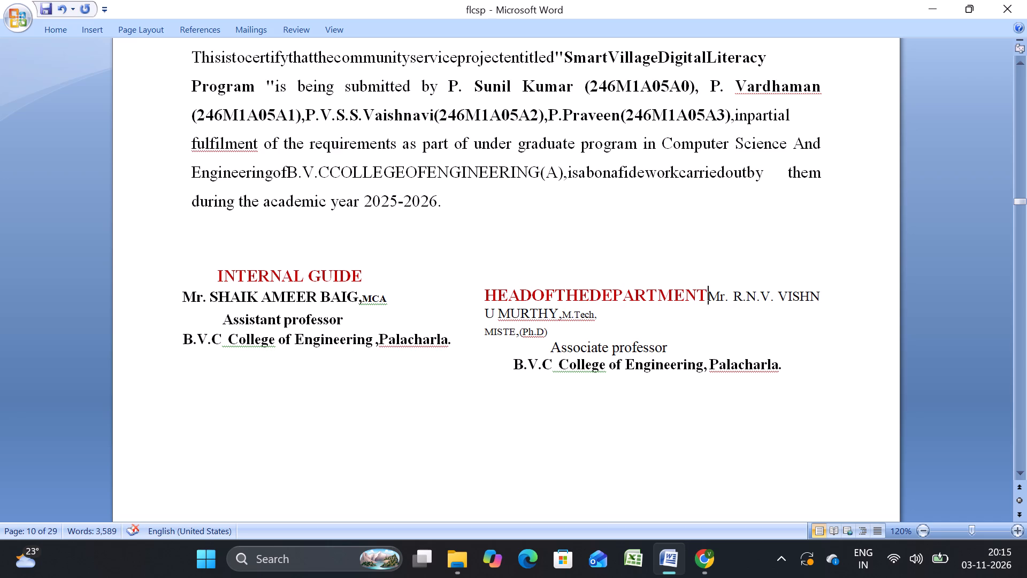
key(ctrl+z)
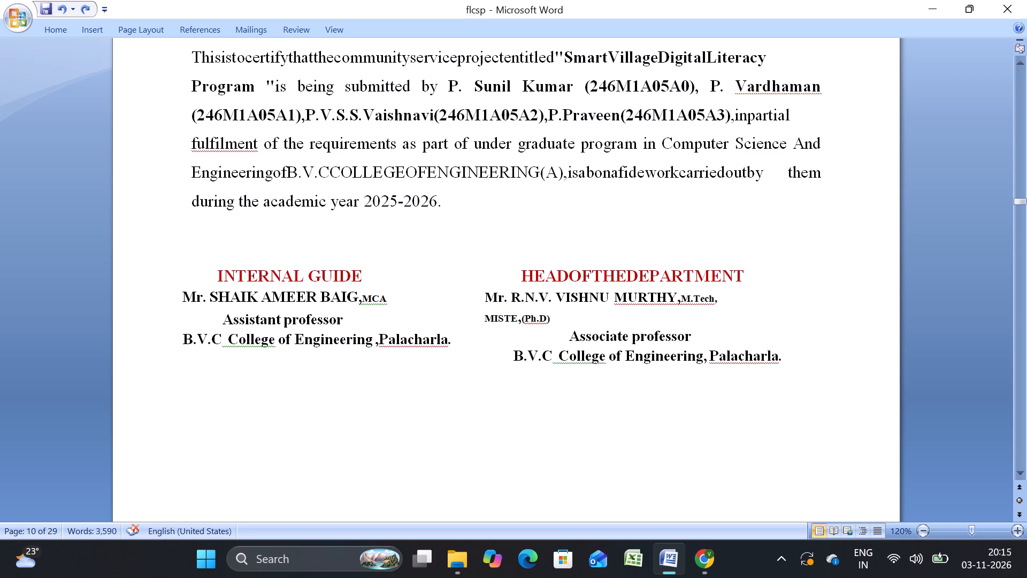
Go back through the earlier pages and examine the signature blocks on the page 2 certificate.
scroll(653, 310, up, 2)
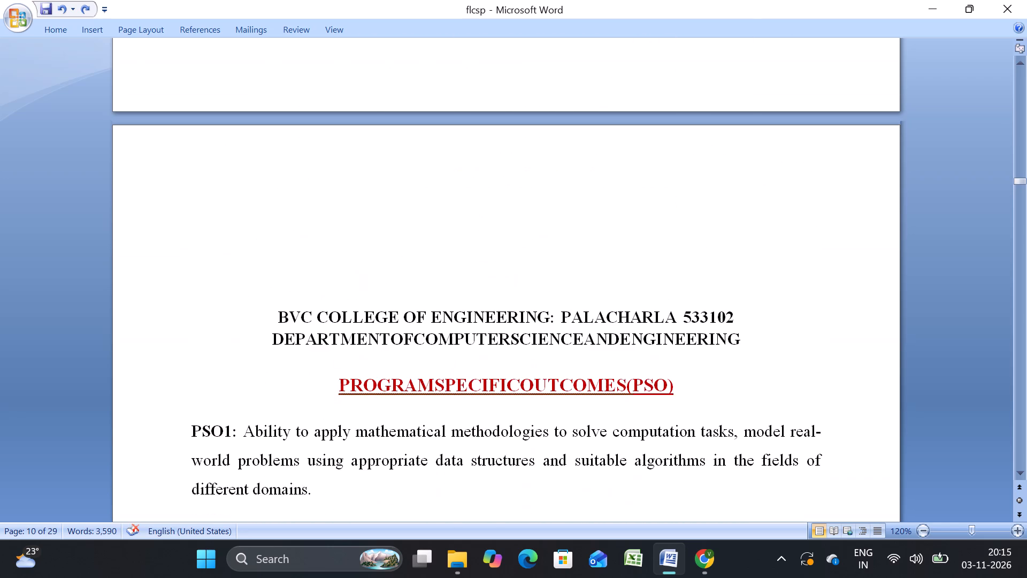
scroll(653, 310, up, 2)
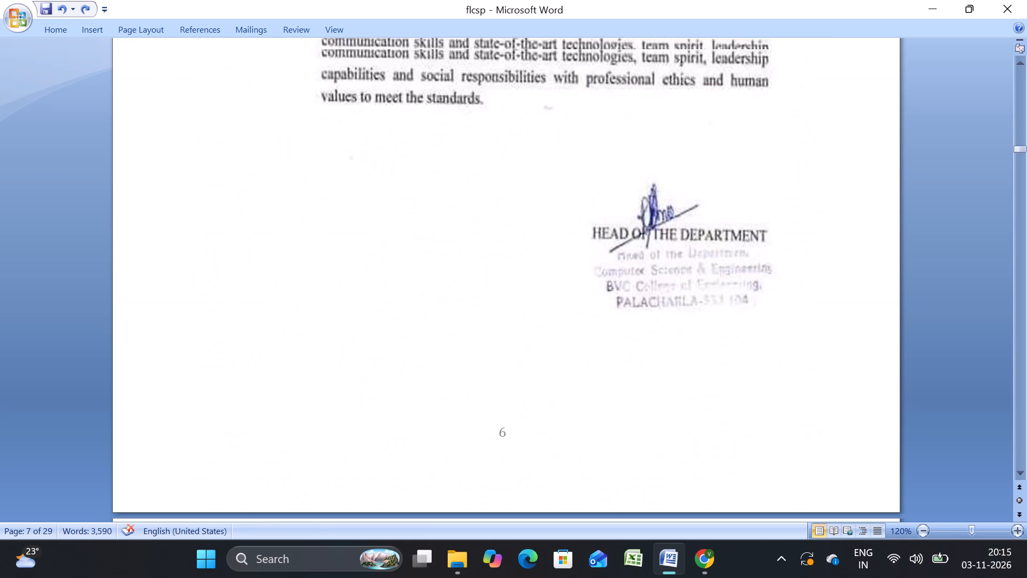
scroll(653, 310, up, 2)
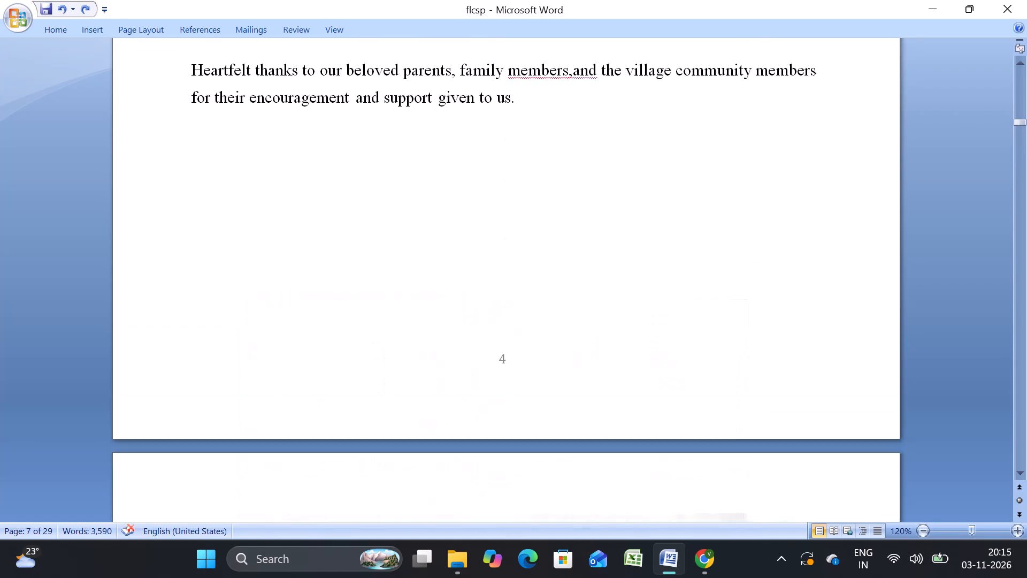
scroll(653, 310, up, 1)
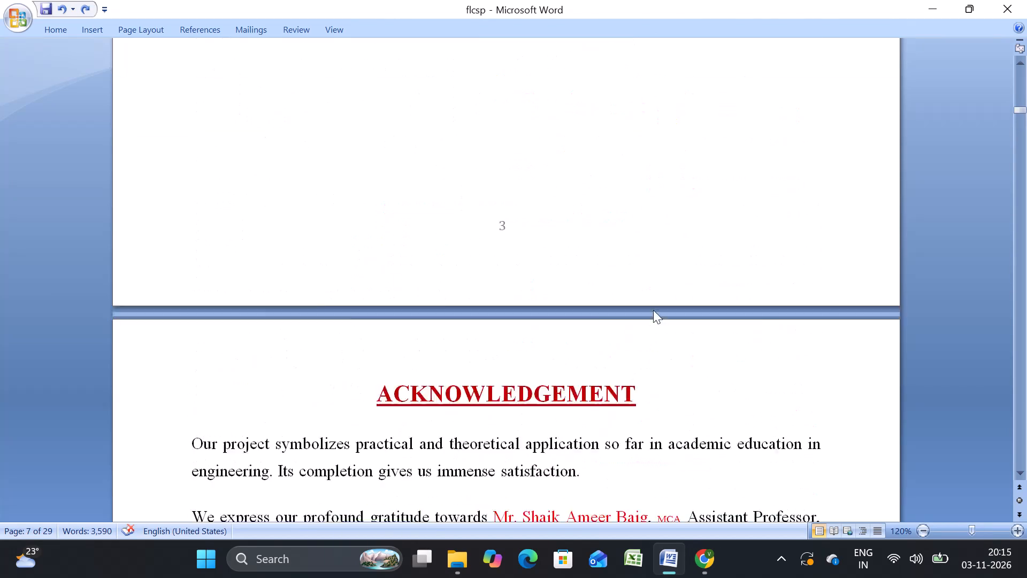
scroll(653, 310, up, 2)
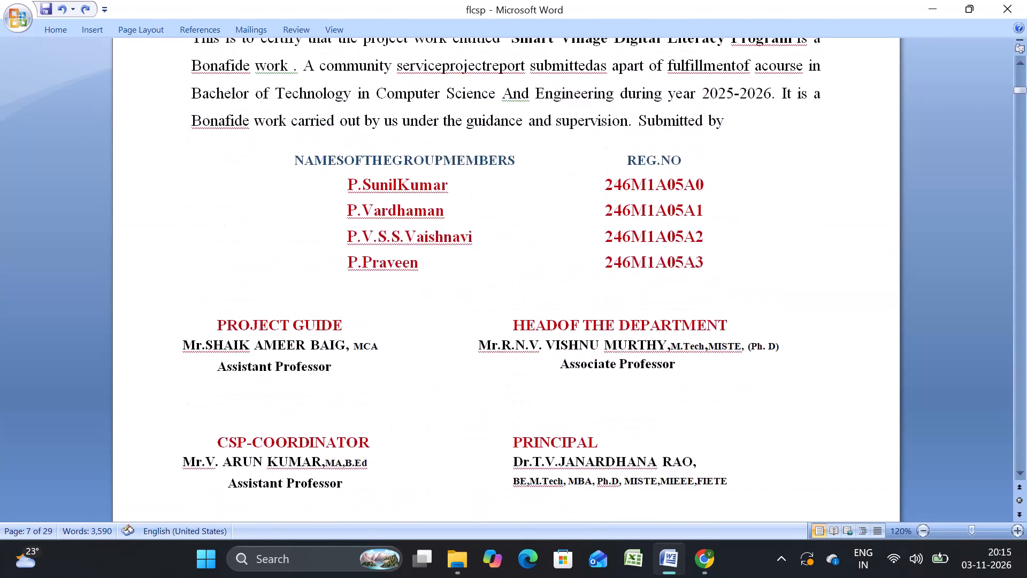
scroll(653, 310, up, 1)
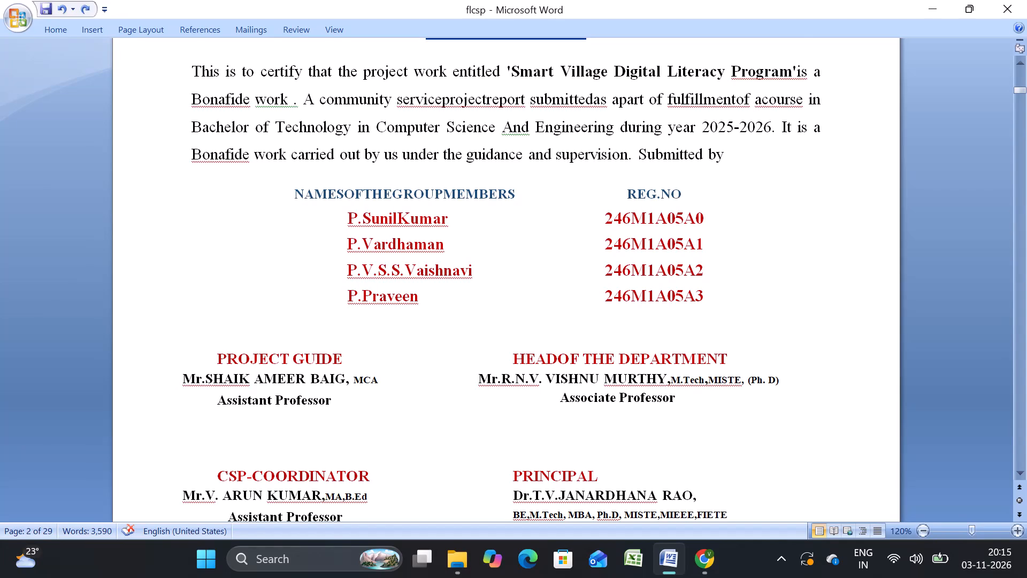
Look through the acknowledgement, vision and mission, educational objectives and program outcomes pages for spacing and layout.
scroll(653, 310, down, 2)
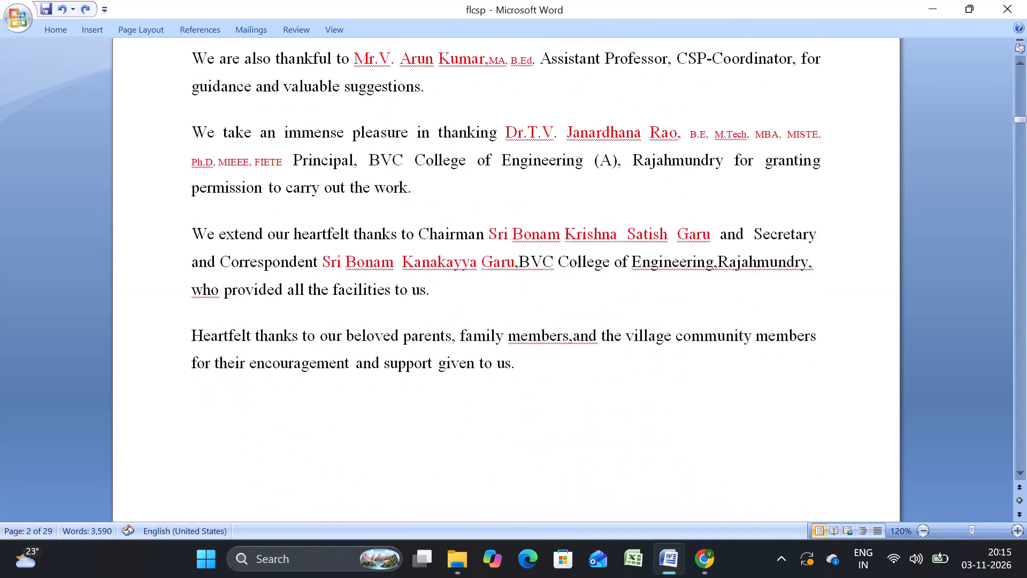
scroll(653, 310, down, 3)
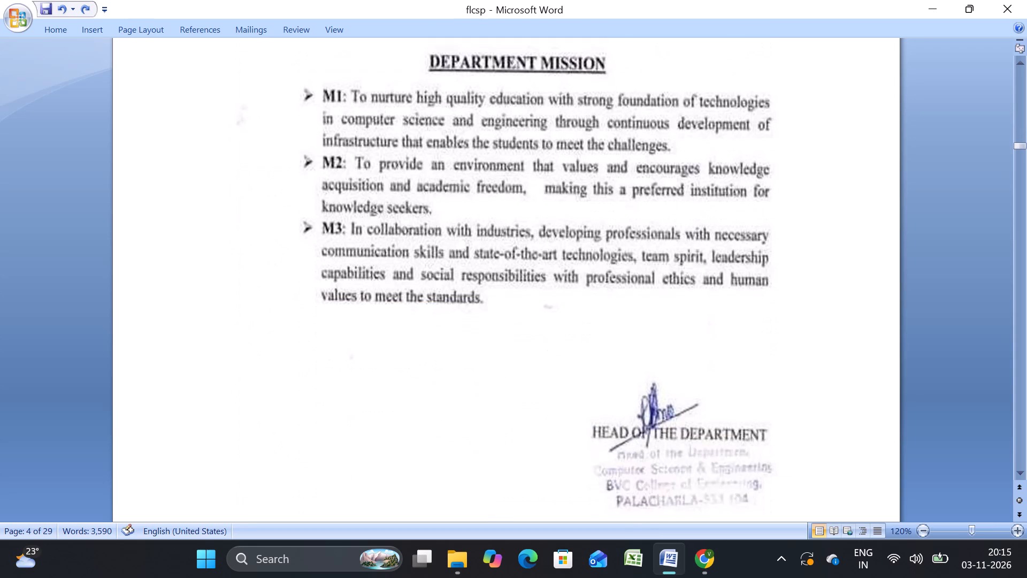
scroll(653, 310, down, 2)
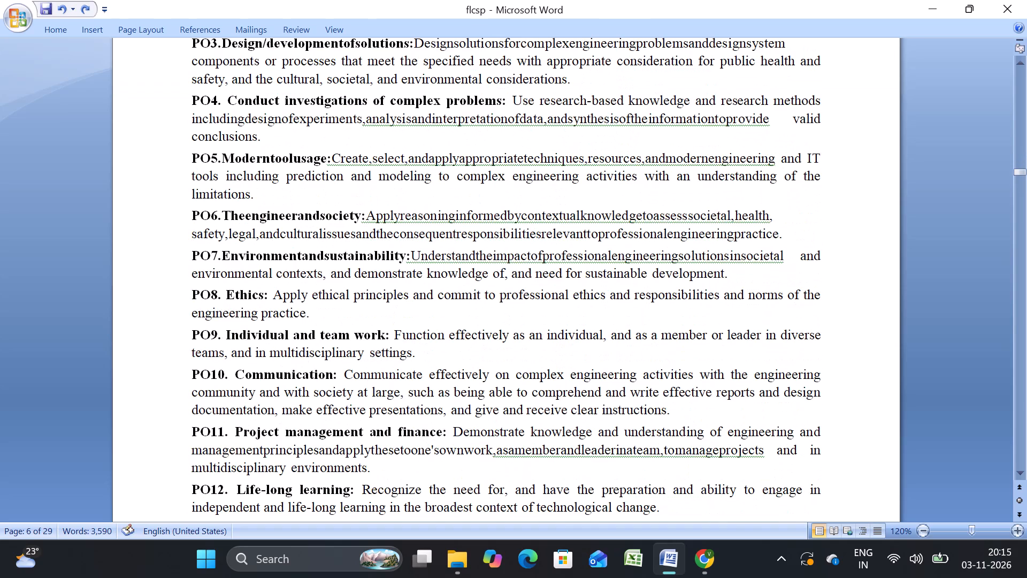
scroll(653, 310, up, 1)
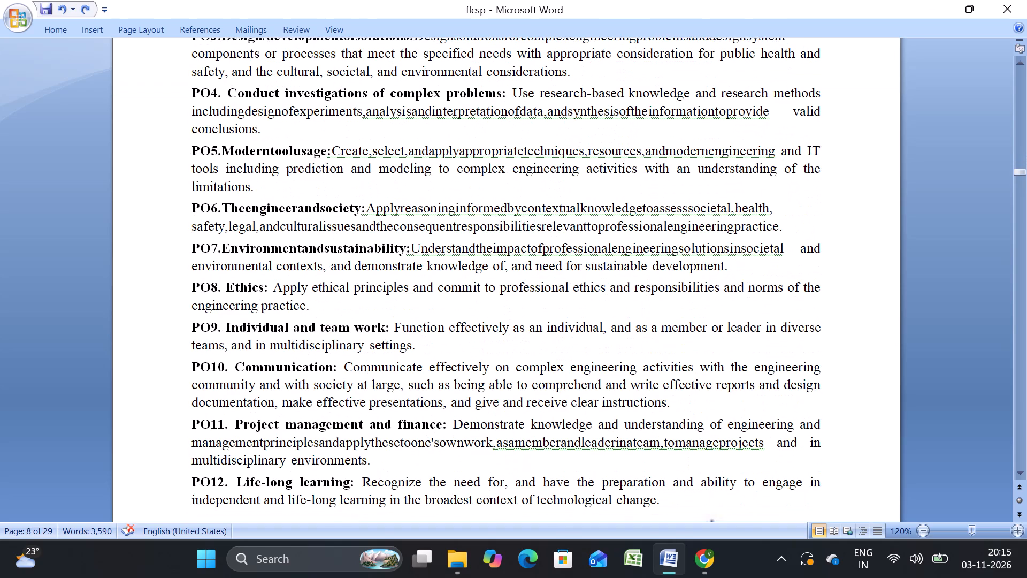
scroll(653, 310, up, 1)
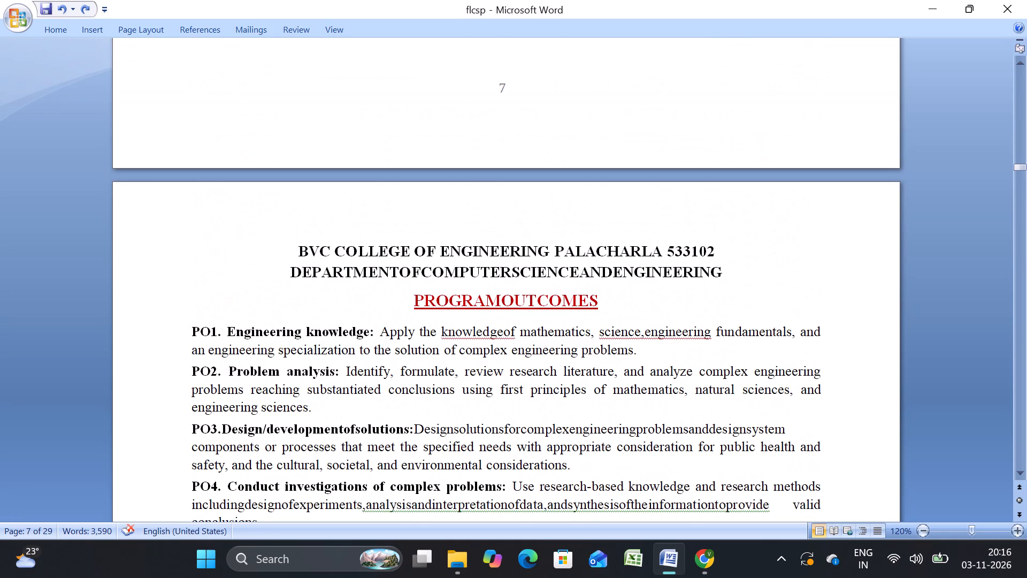
scroll(653, 310, up, 1)
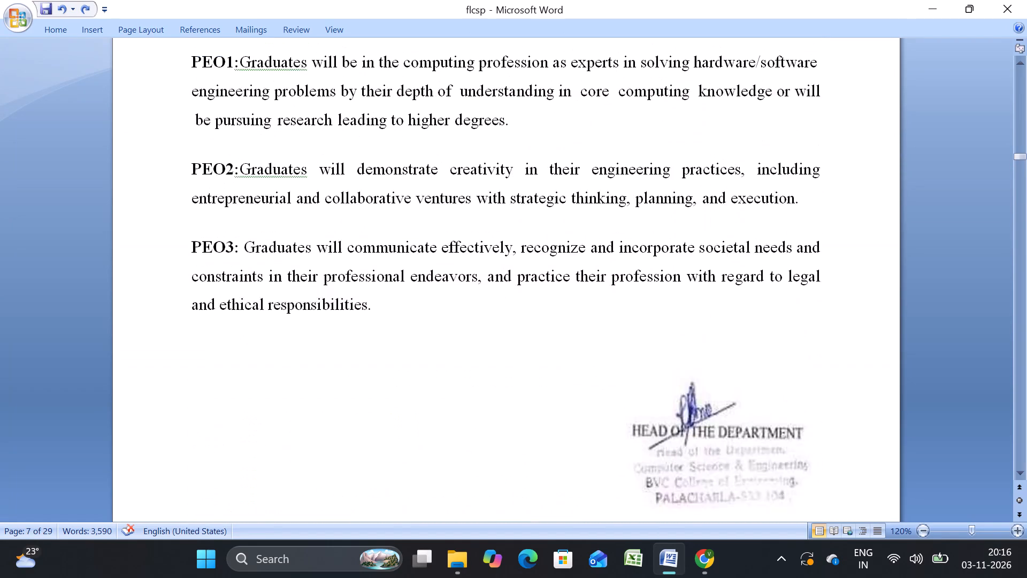
scroll(653, 310, up, 2)
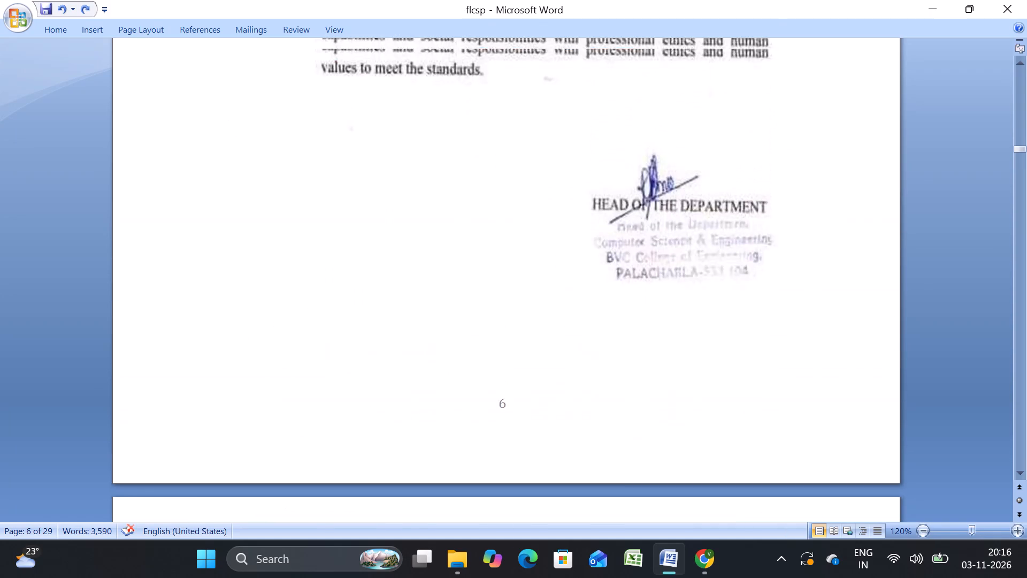
scroll(653, 310, up, 2)
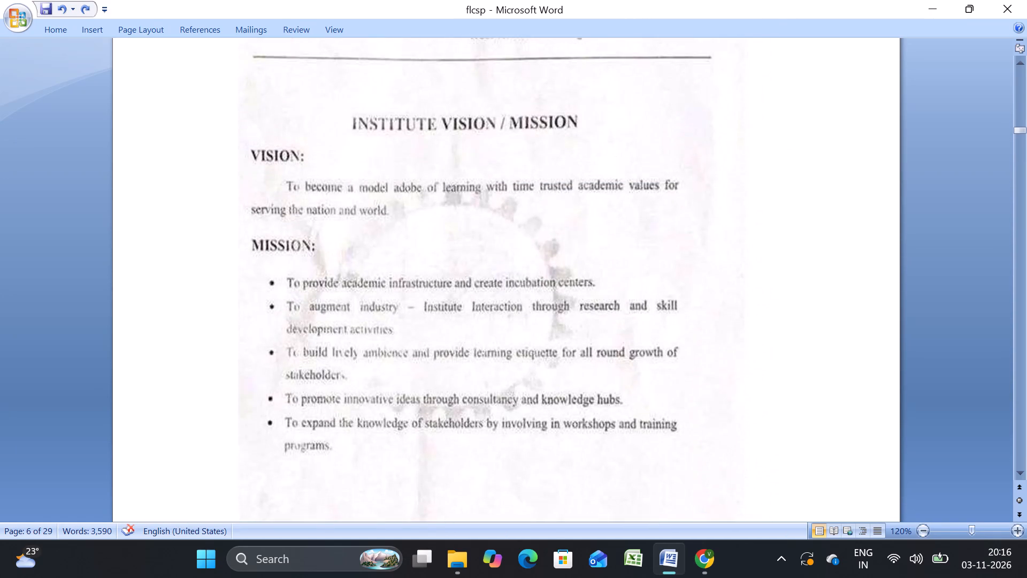
scroll(653, 310, up, 1)
Separate "knowledgeof" into "knowledge of" with a non-breaking space in the PO1 Engineering knowledge paragraph.
scroll(653, 310, down, 1)
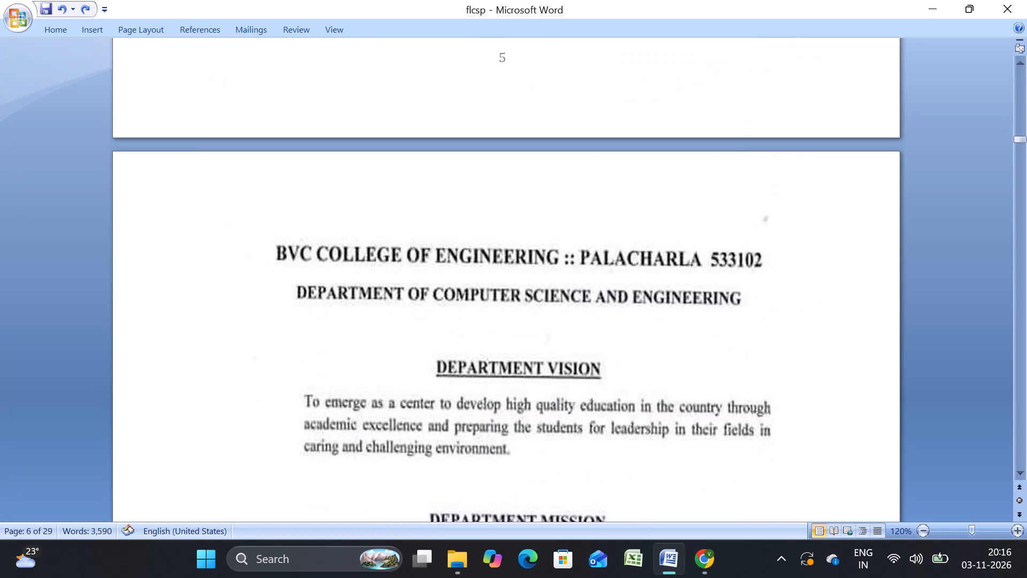
scroll(653, 310, down, 3)
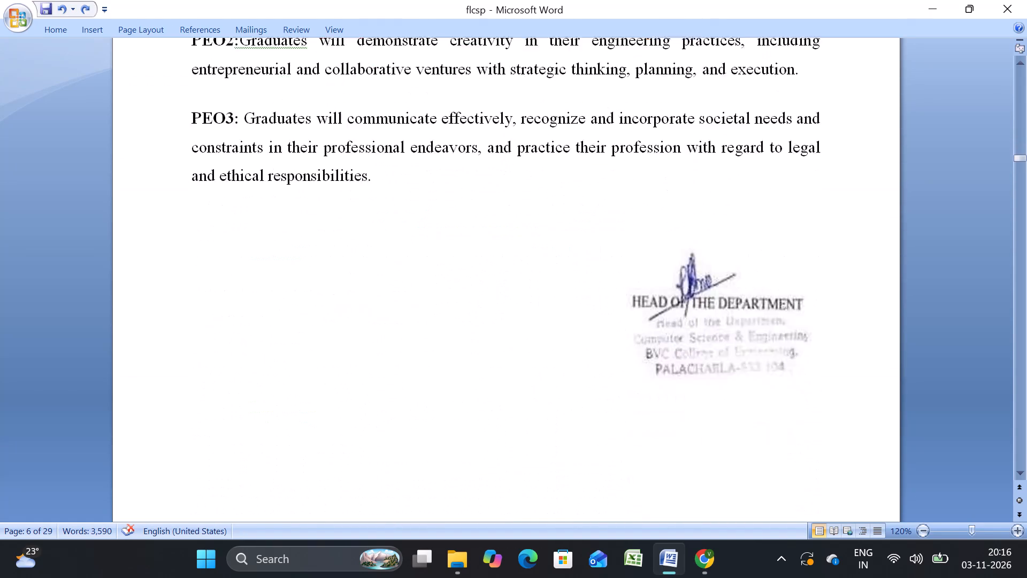
scroll(653, 310, down, 1)
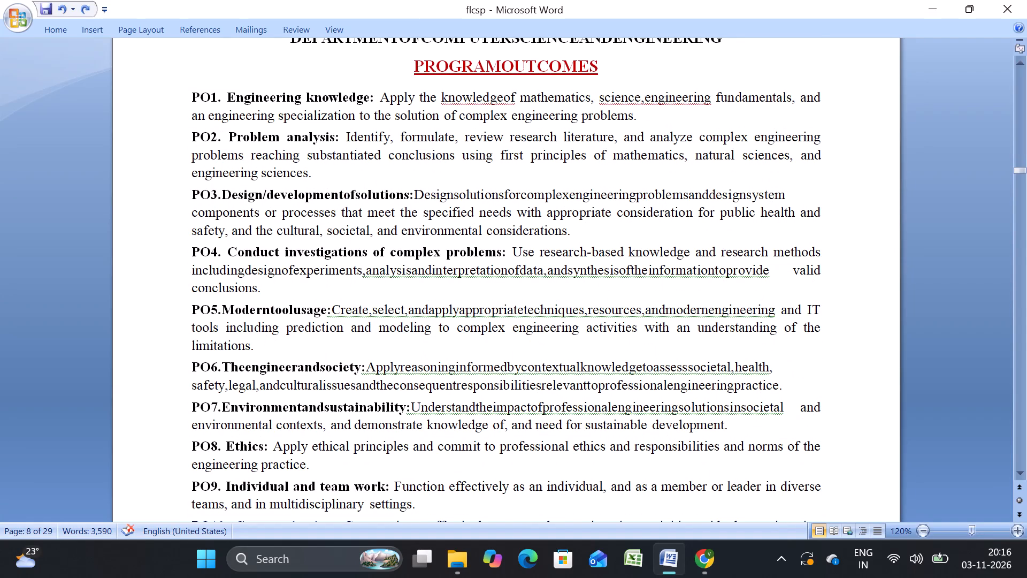
click(504, 101)
key(ctrl+shift+space)
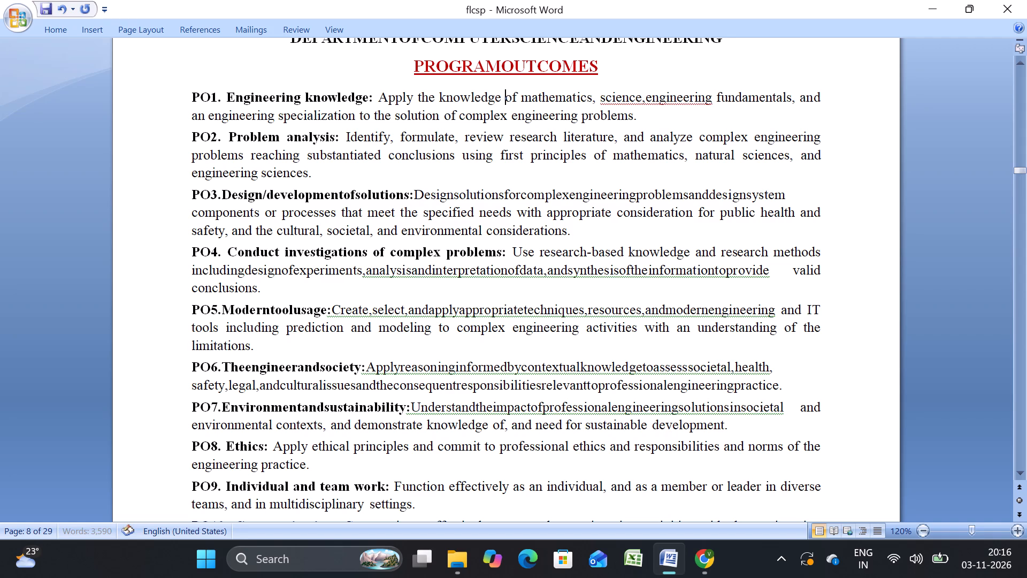
Separate "science,engineering" into "science, engineering" with a non-breaking space in the PO1 Engineering knowledge paragraph.
click(648, 104)
key(ctrl+shift+space)
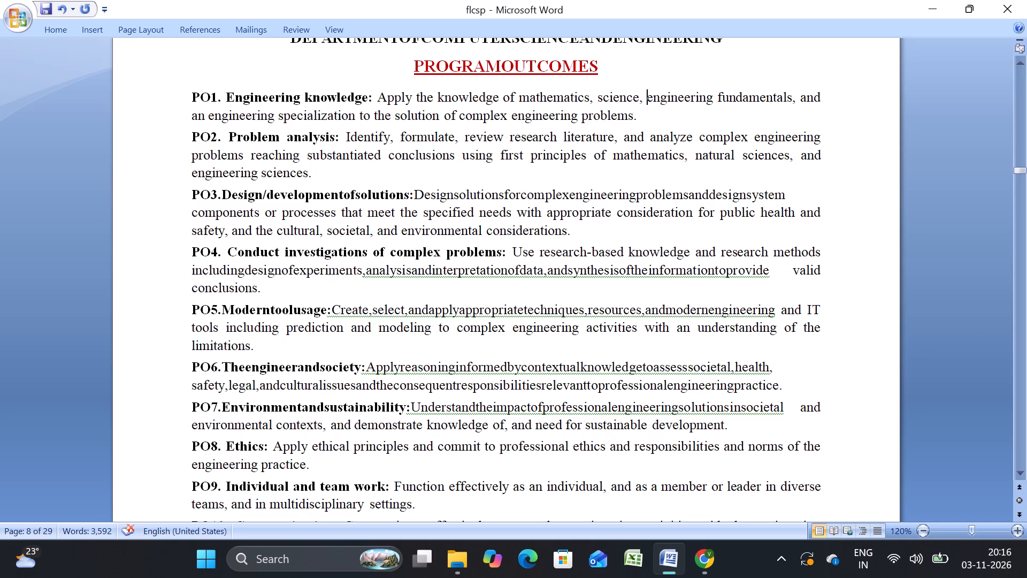
Insert non-breaking spaces in the PO3 paragraph's first line so its opening words read "Design solutions for complex engineering".
click(453, 200)
key(ctrl+shift+space)
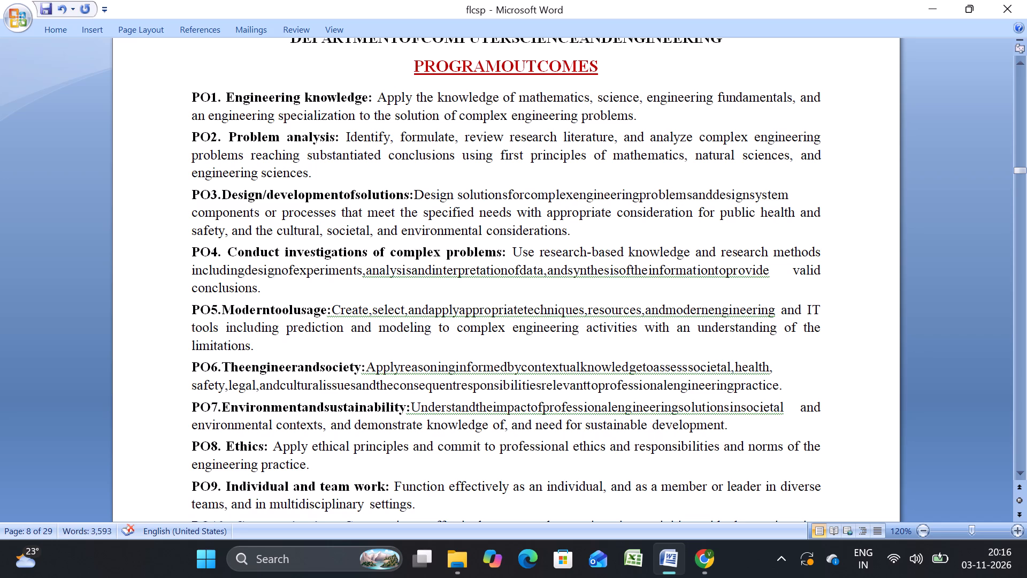
click(511, 201)
key(Left)
key(ctrl+shift+space)
click(526, 196)
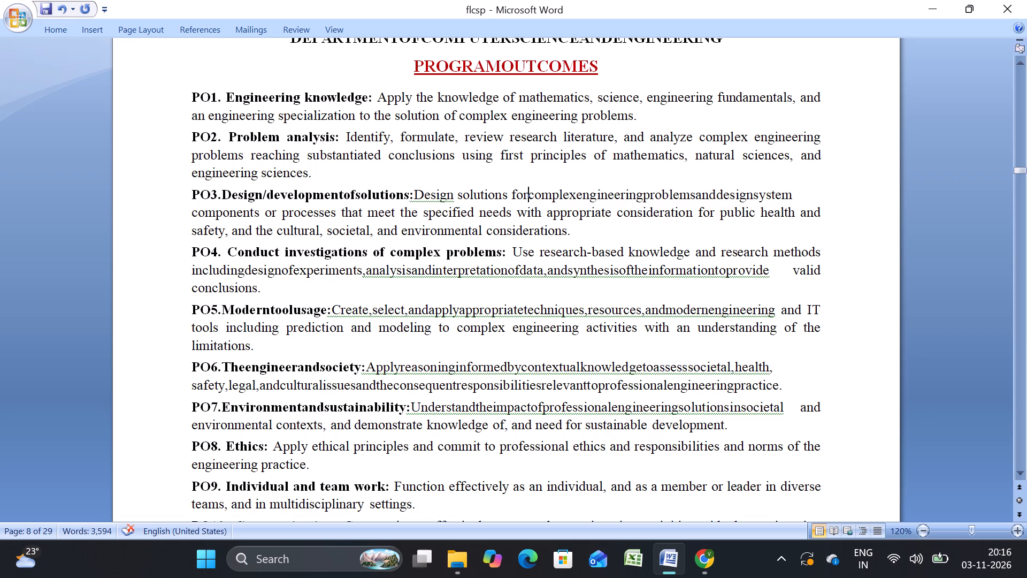
key(ctrl+shift+space)
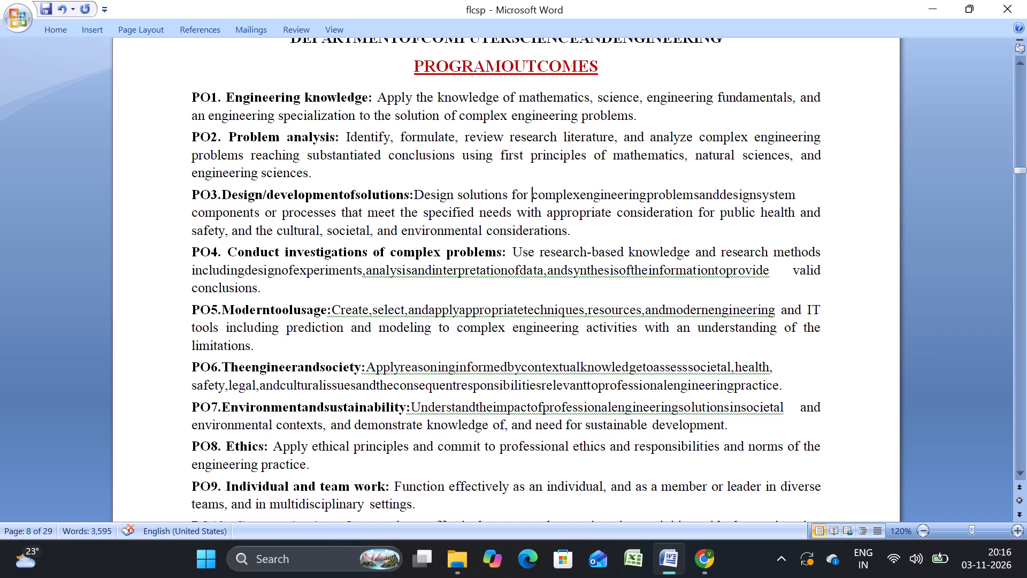
click(582, 188)
key(ctrl+shift+space)
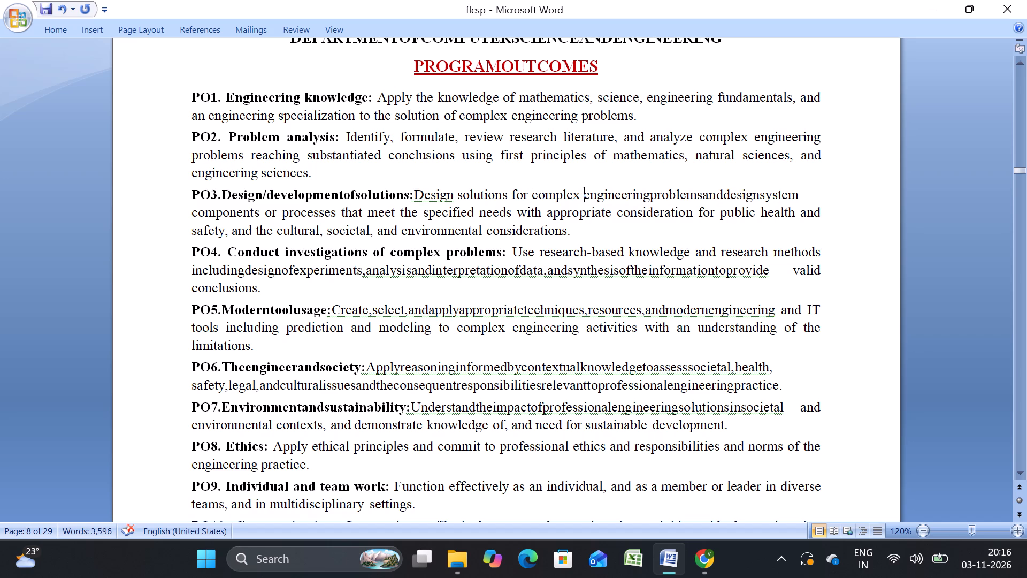
Separate the rest of the PO3 paragraph's first line into "engineering problems and design system" with non-breaking spaces.
click(648, 195)
key(ctrl+shift+space)
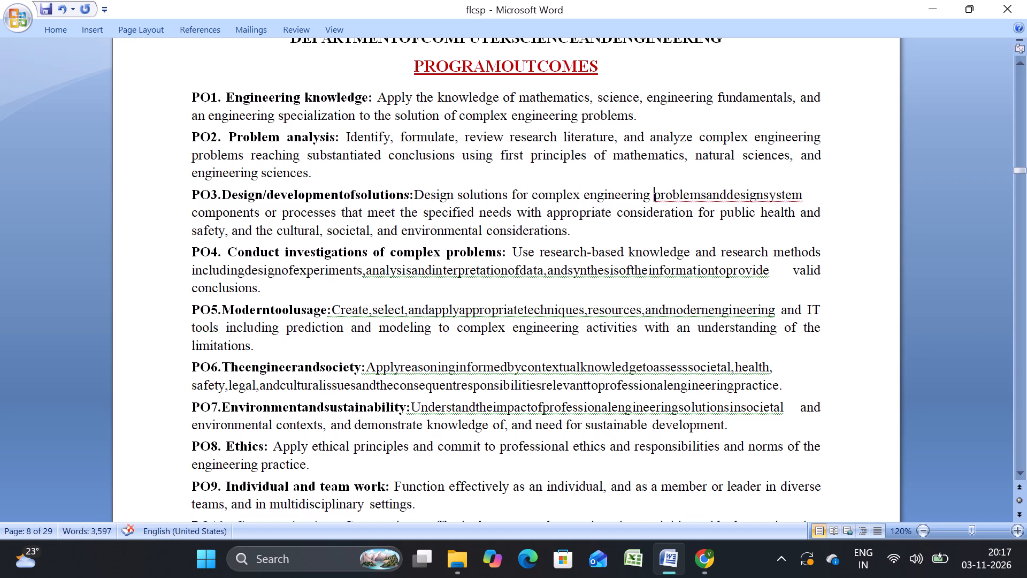
click(704, 197)
key(ctrl+shift+space)
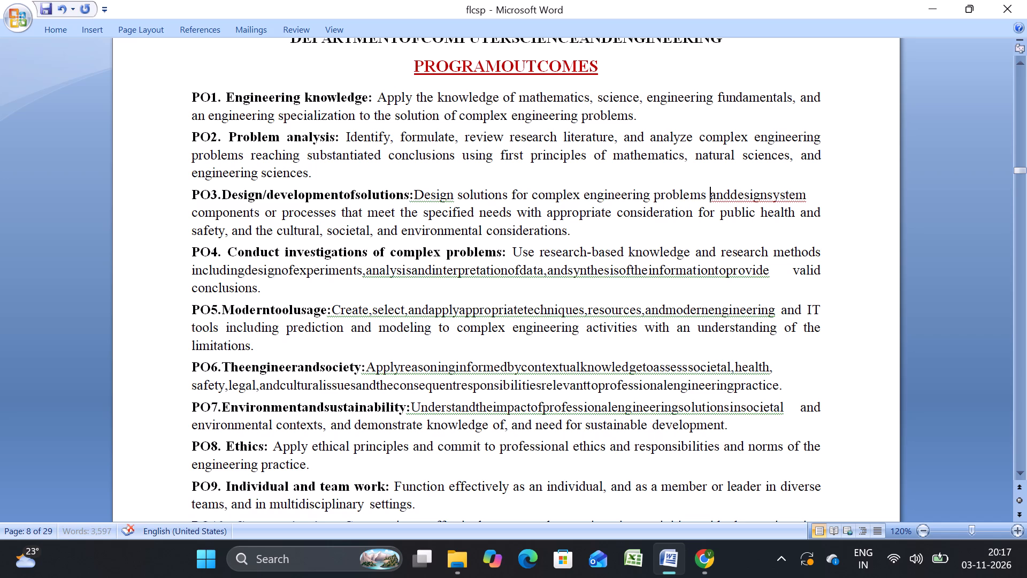
click(730, 195)
key(ctrl+shift+space)
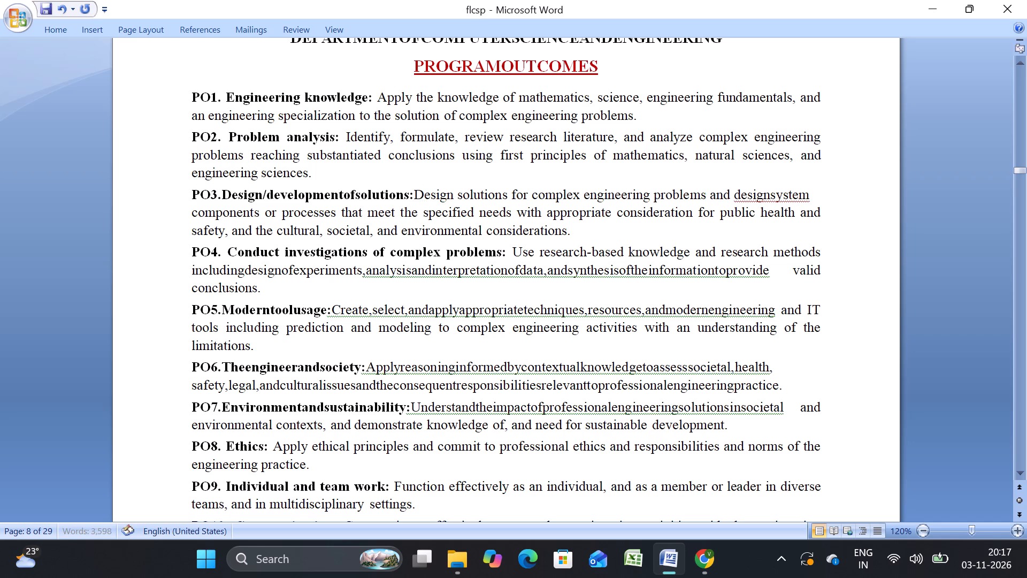
click(776, 195)
click(768, 195)
key(ctrl+shift+space)
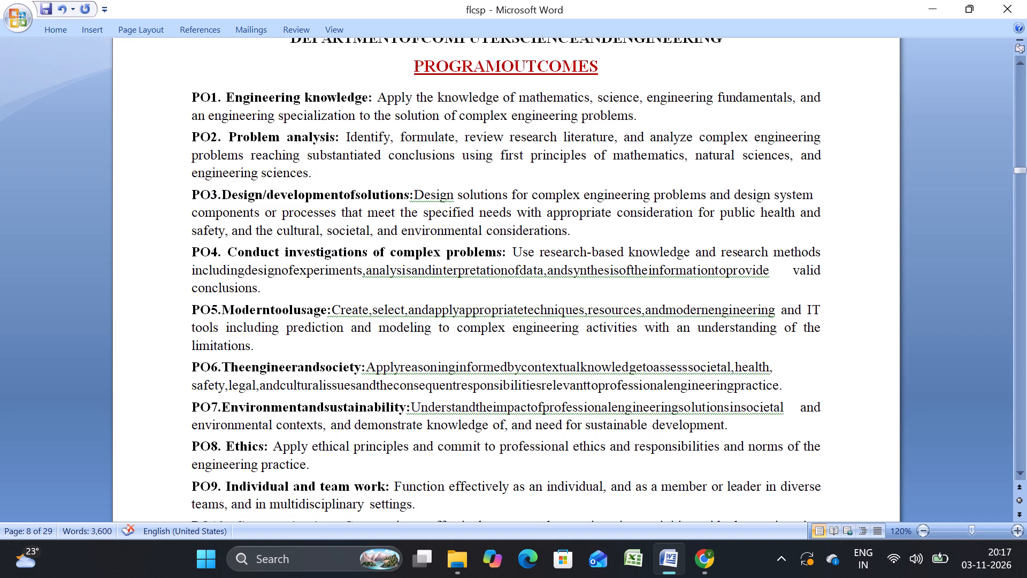
Separate "includingdesignofexperiments" into "including design of experiments" with non-breaking spaces in the PO4 paragraph.
click(240, 272)
click(243, 272)
key(ctrl+shift+space)
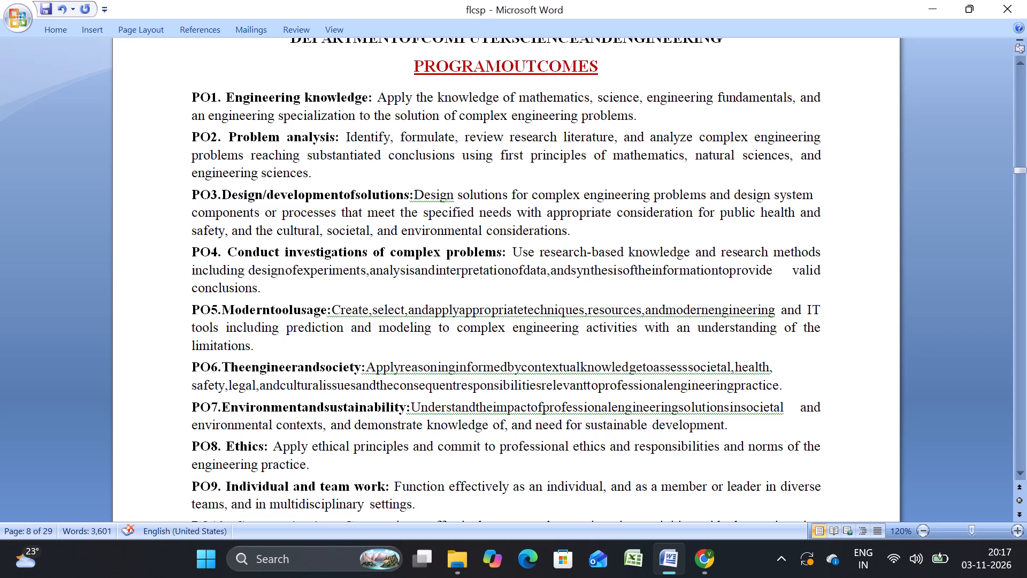
click(287, 272)
key(ctrl+shift+space)
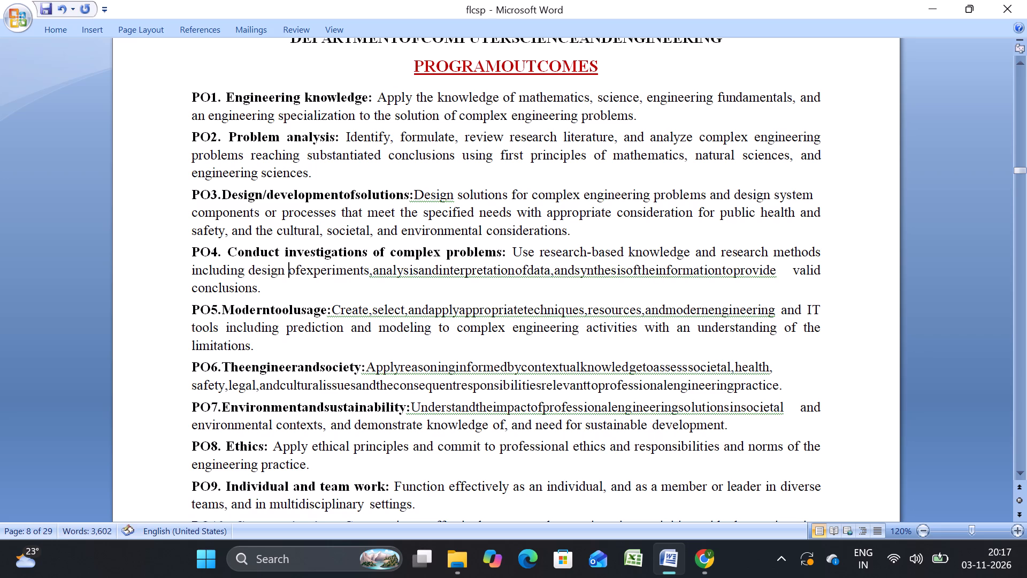
click(298, 270)
key(ctrl+shift+space)
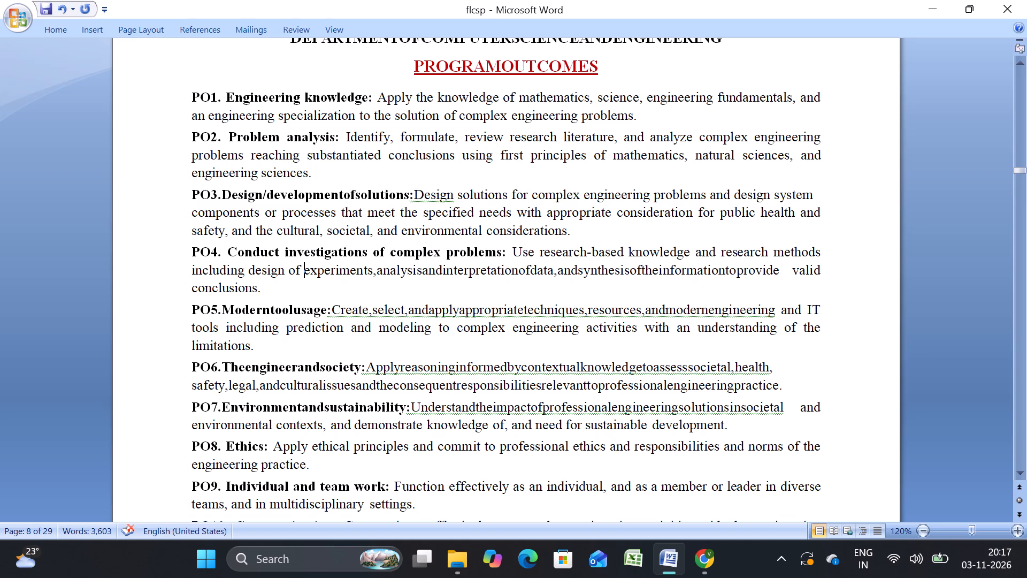
Separate "analysisandinterpretationofdata" into "analysis and interpretation of data" with non-breaking spaces in the PO4 paragraph.
click(420, 273)
key(ctrl+shift+space)
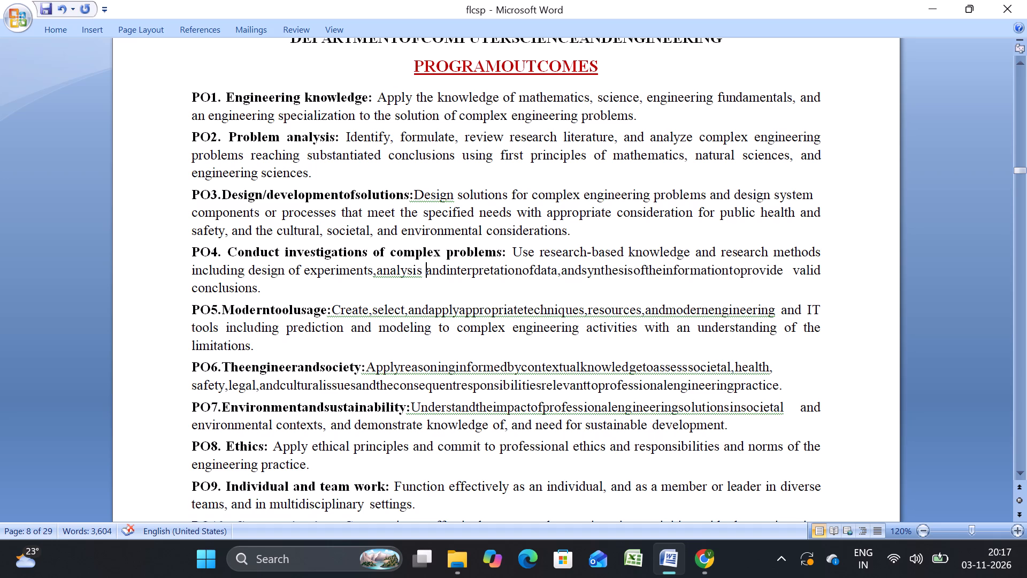
click(446, 270)
key(ctrl+shift+space)
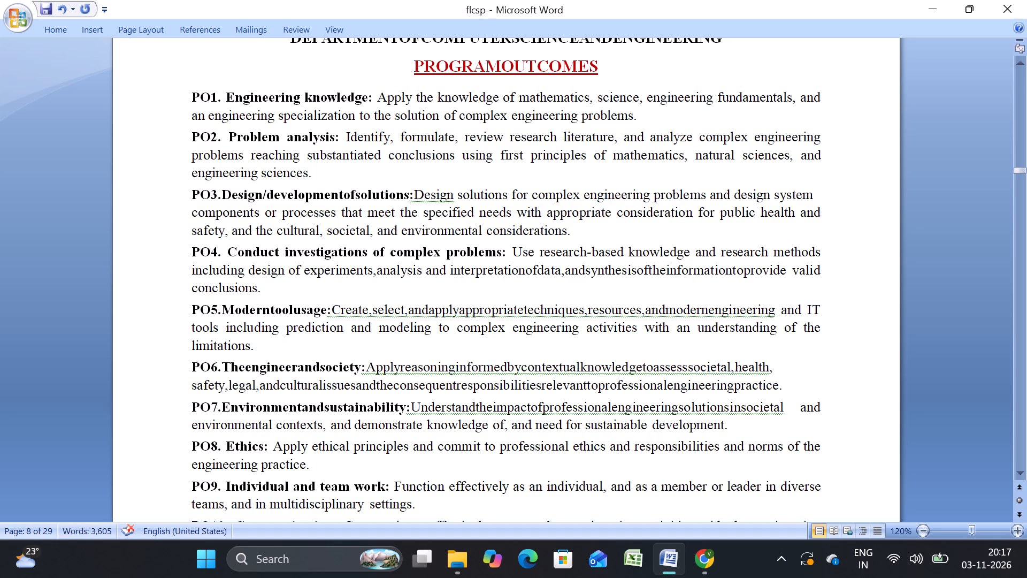
click(527, 273)
key(ctrl+shift+space)
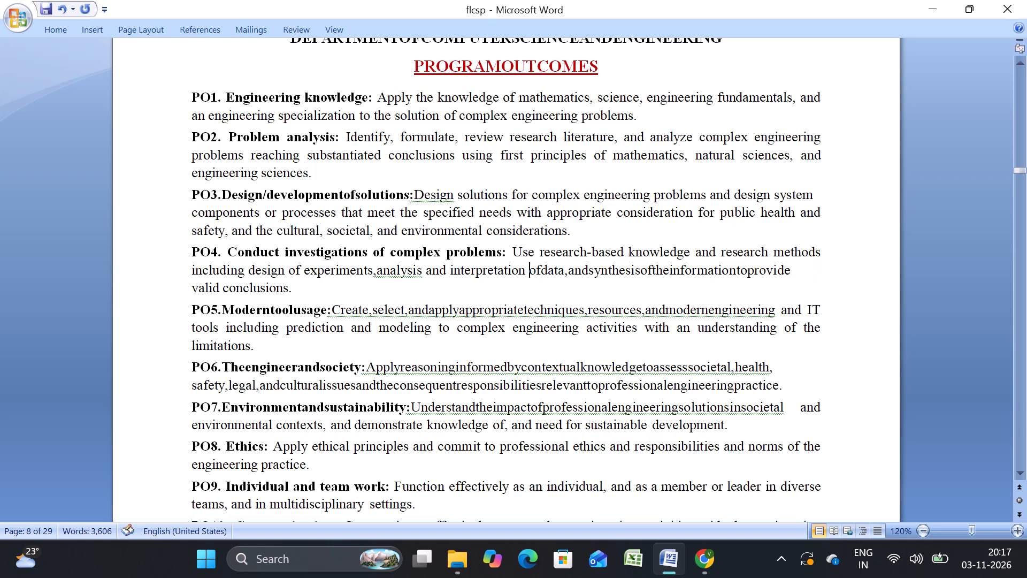
click(541, 273)
key(ctrl+shift+space)
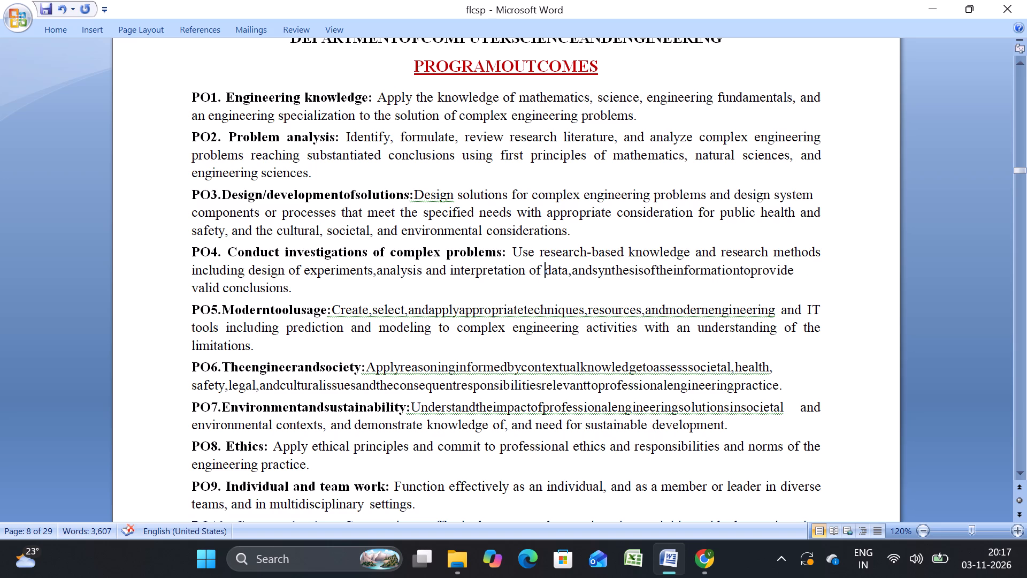
Insert non-breaking spaces after "and", "synthesis" and "of" in the PO4 paragraph's run-together "andsynthesisofthe".
click(591, 279)
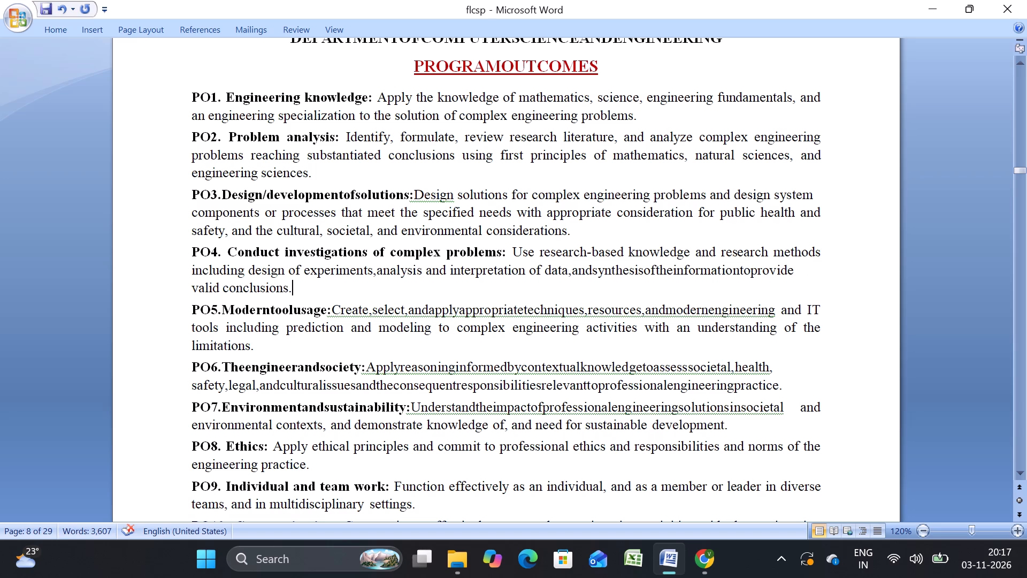
click(593, 276)
key(ctrl+shift+space)
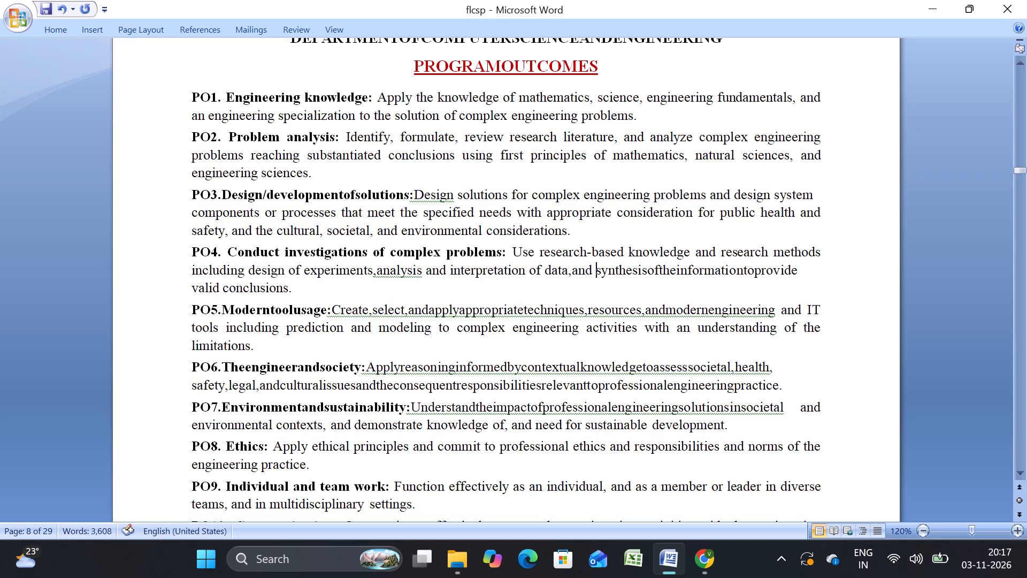
click(646, 270)
key(ctrl+shift+space)
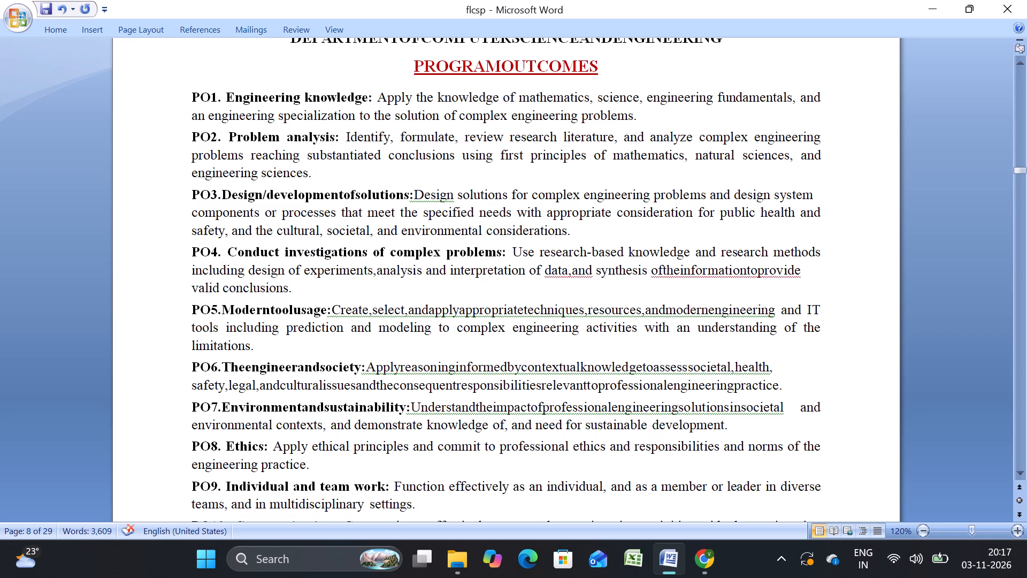
click(660, 274)
click(660, 274)
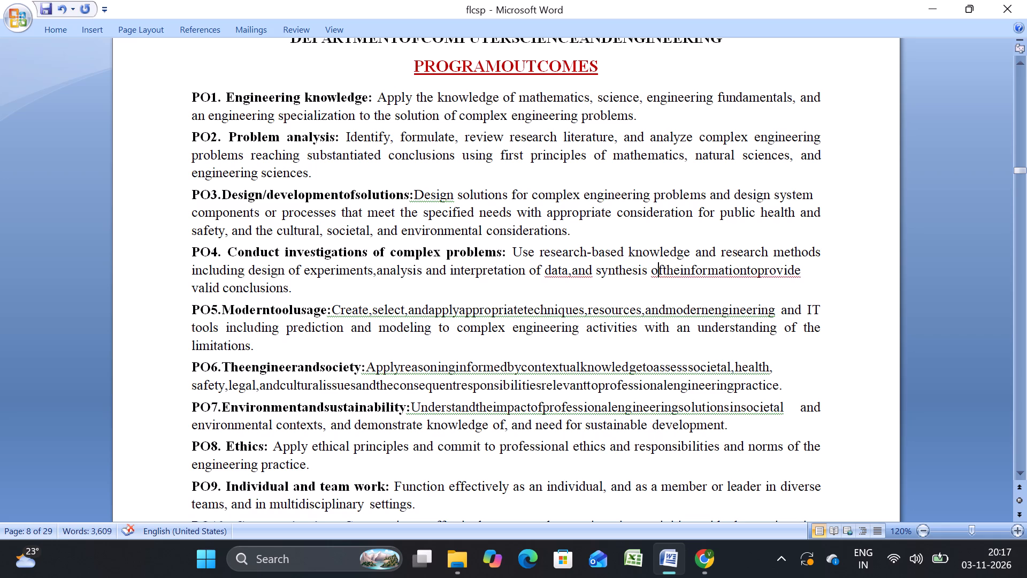
click(661, 274)
key(shift+space)
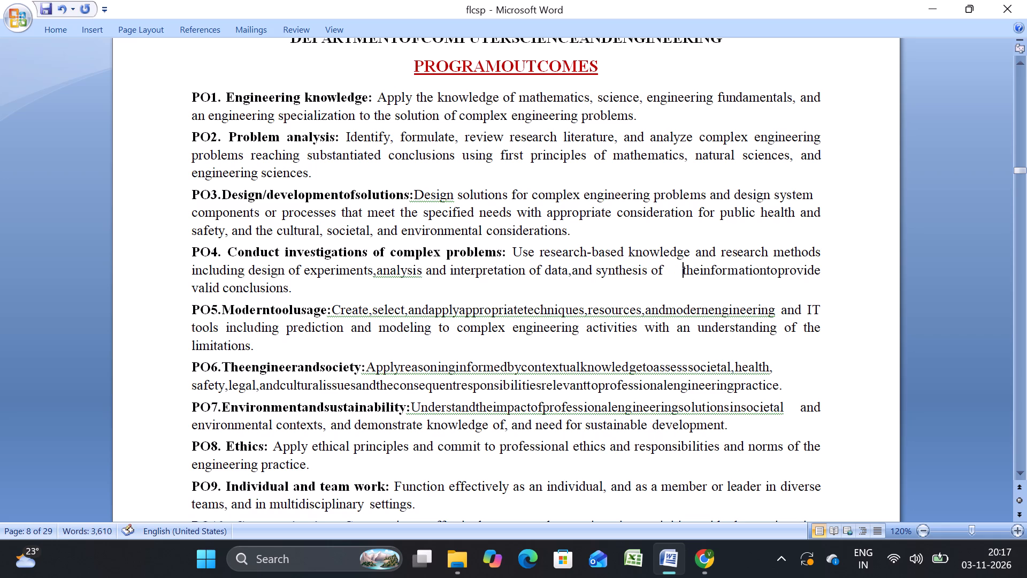
key(BackSpace)
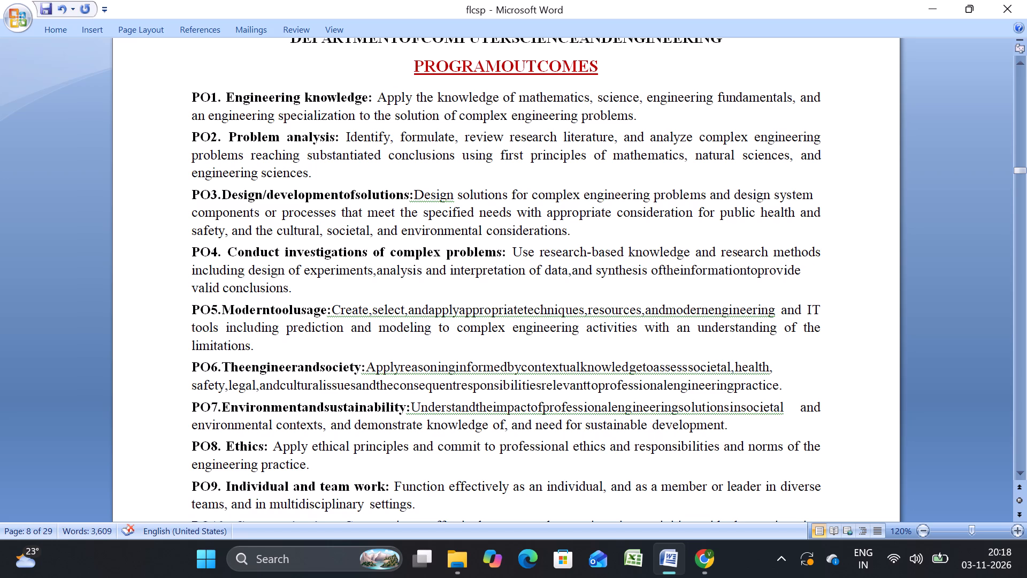
key(ctrl+shift+space)
Separate "theinformationtoprovide" into "the information to provide" with non-breaking spaces in the PO4 paragraph.
click(687, 276)
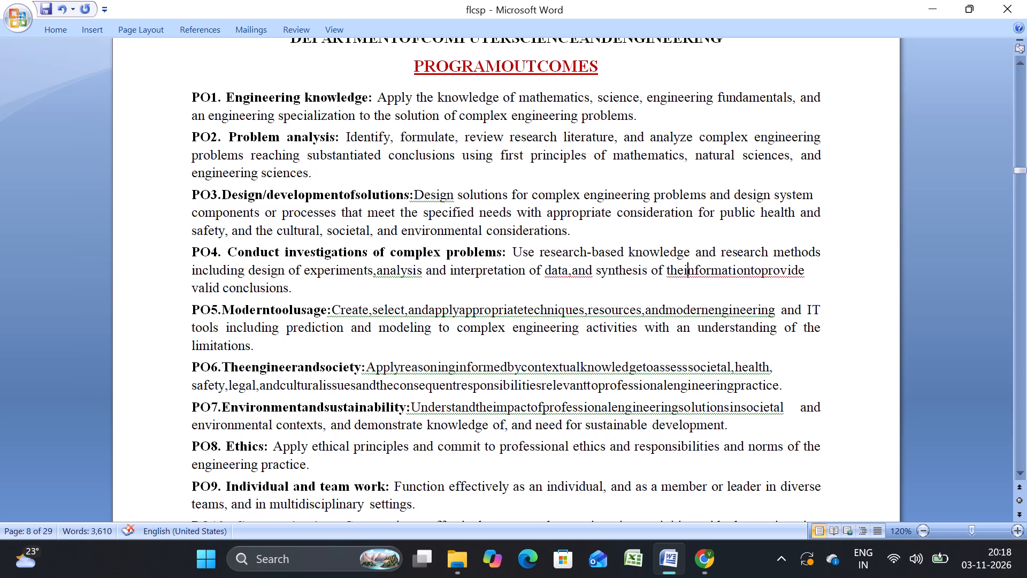
click(686, 275)
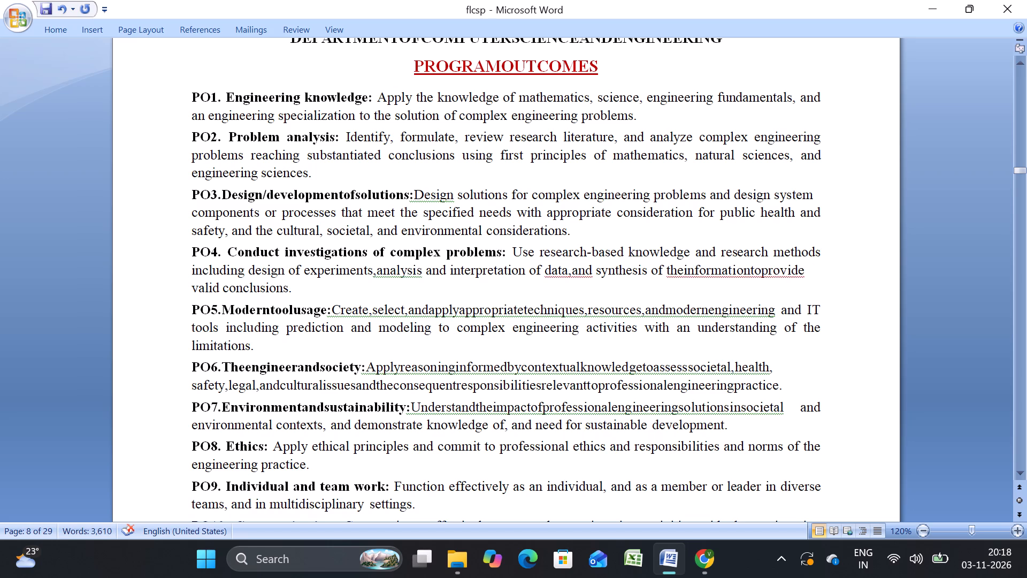
click(684, 273)
key(ctrl+shift+space)
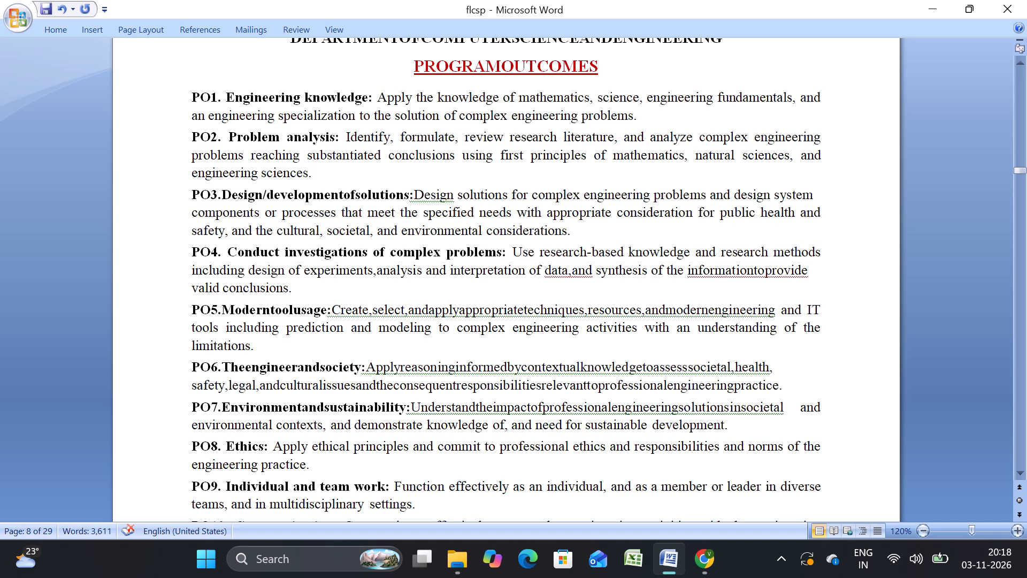
click(755, 271)
key(ctrl+shift+space)
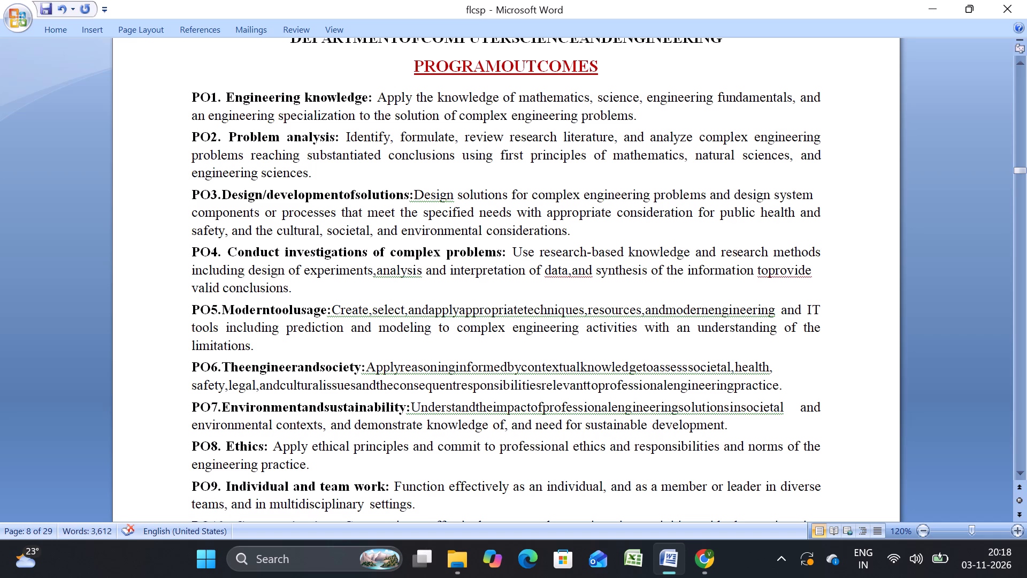
click(768, 271)
key(ctrl+shift+space)
Separate "andapplyappropriatetechniques" into "and apply appropriate techniques" with non-breaking spaces in the PO5 paragraph.
click(428, 313)
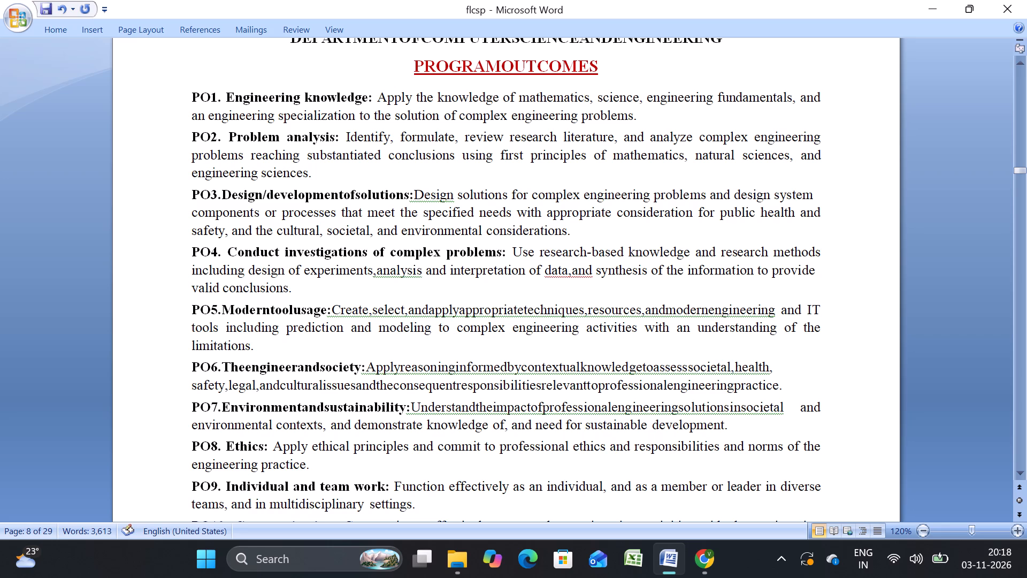
key(ctrl+shift+space)
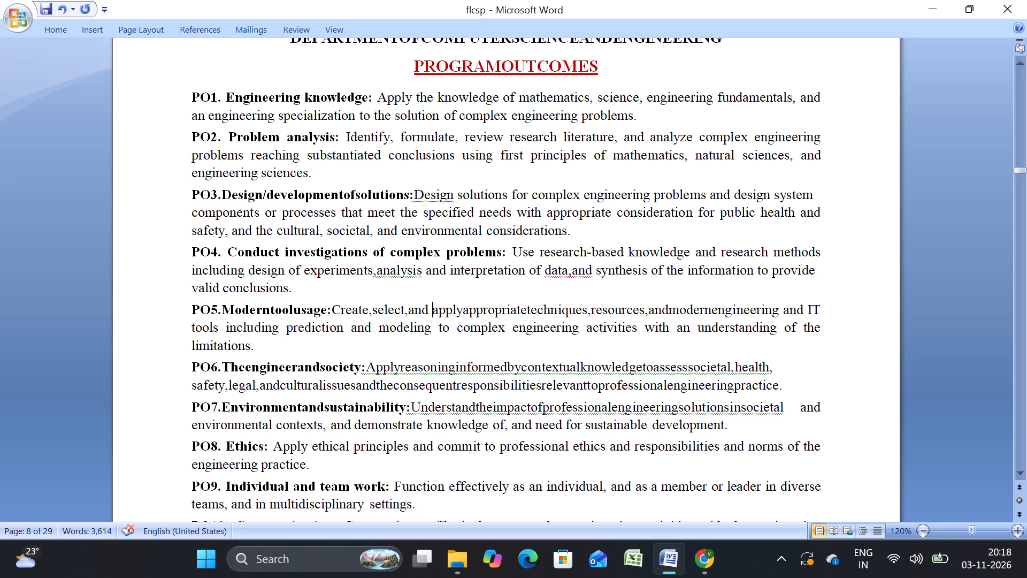
click(459, 309)
key(ctrl+shift+space)
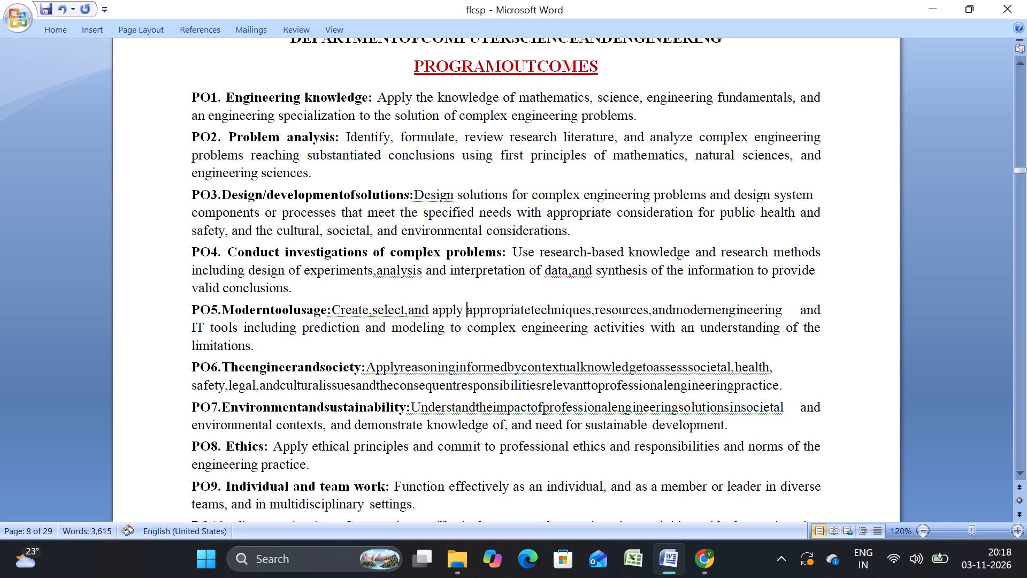
click(530, 314)
key(ctrl+shift+space)
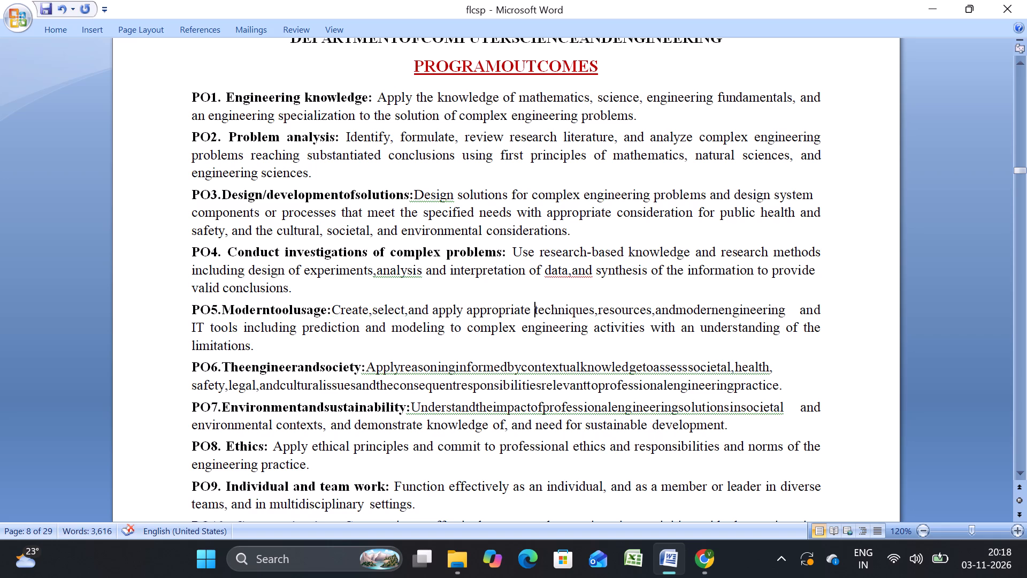
Separate "andmodernengineering" into "and modern engineering" with non-breaking spaces in the PO5 paragraph.
click(675, 314)
key(ctrl+shift+space)
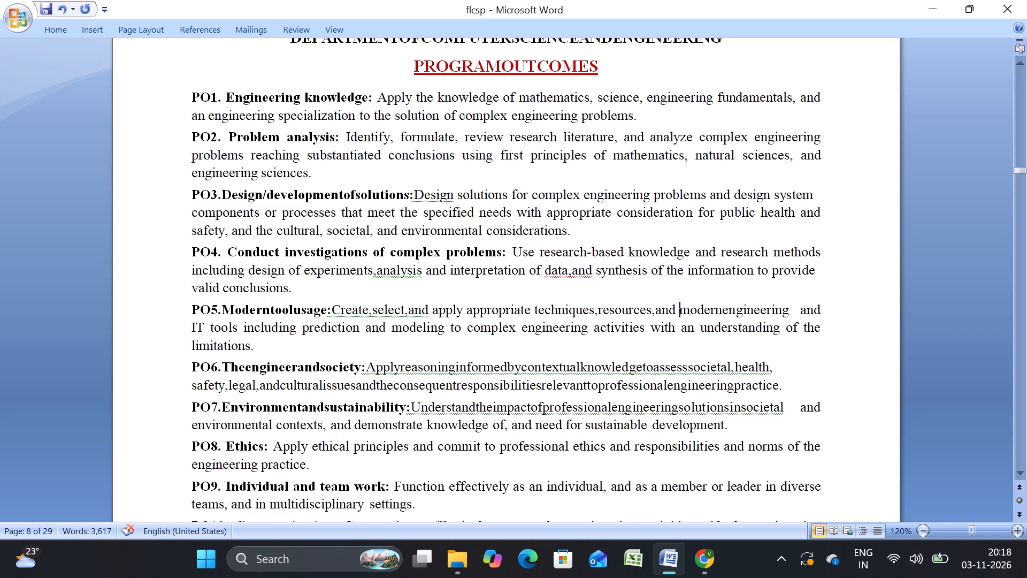
click(721, 310)
key(ctrl+shift+space)
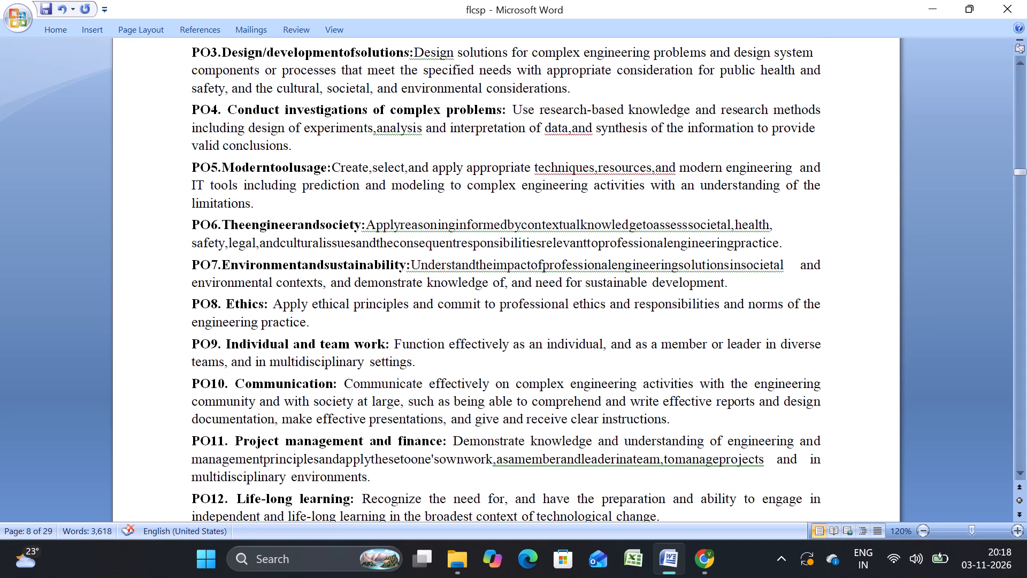
Insert single non-breaking spaces after "Apply", "reasoning" and "informed" in the PO6 paragraph's run-together opening.
click(402, 227)
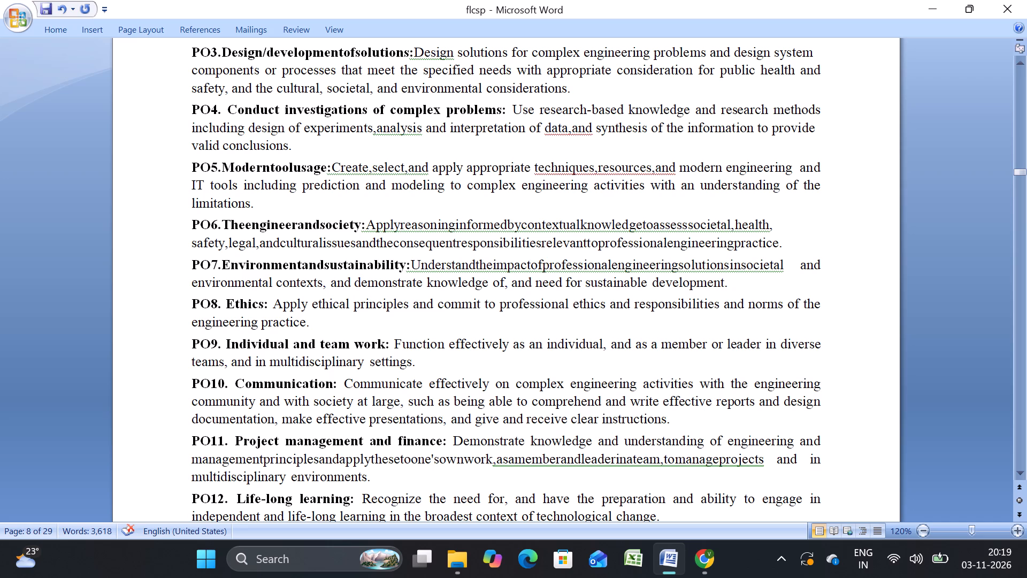
key(ctrl+shift+space)
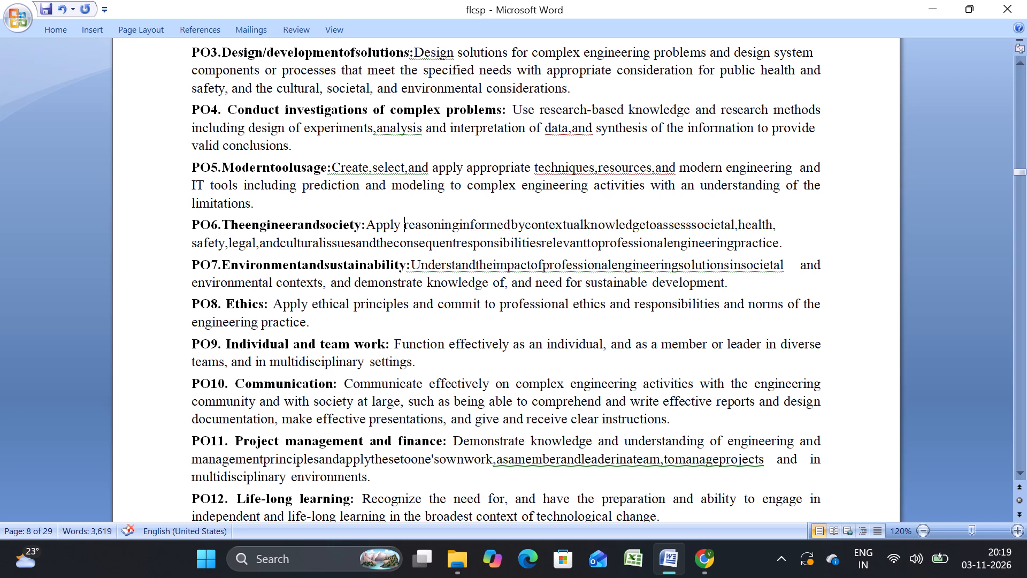
click(458, 230)
key(ctrl+shift+space)
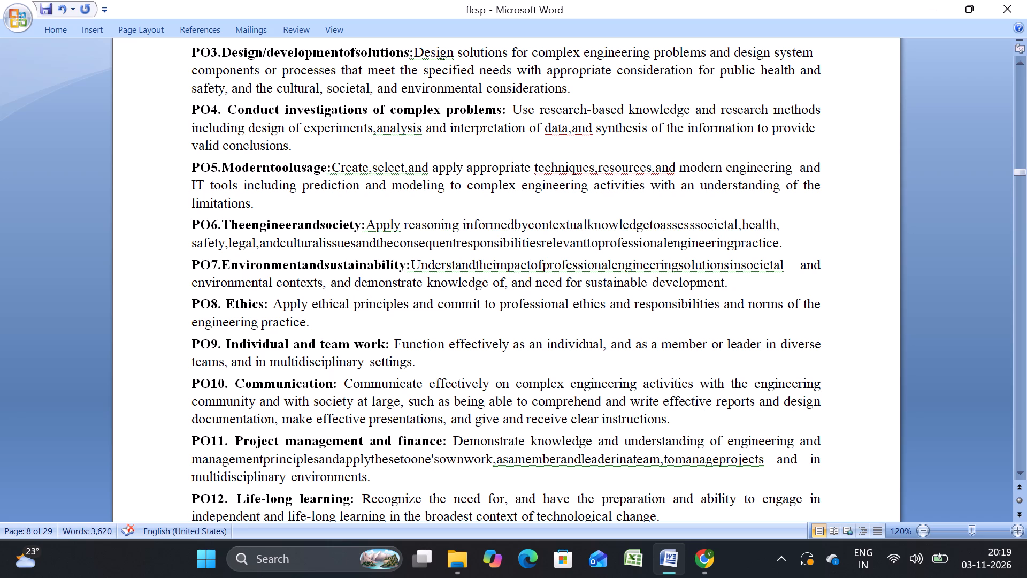
click(513, 230)
key(ctrl+shift+space)
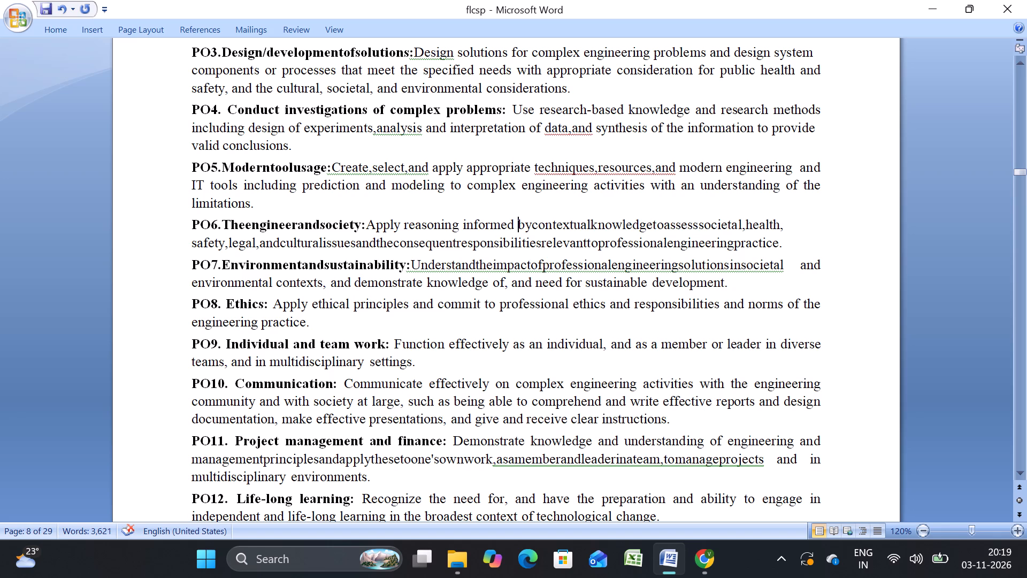
key(ctrl+shift+space)
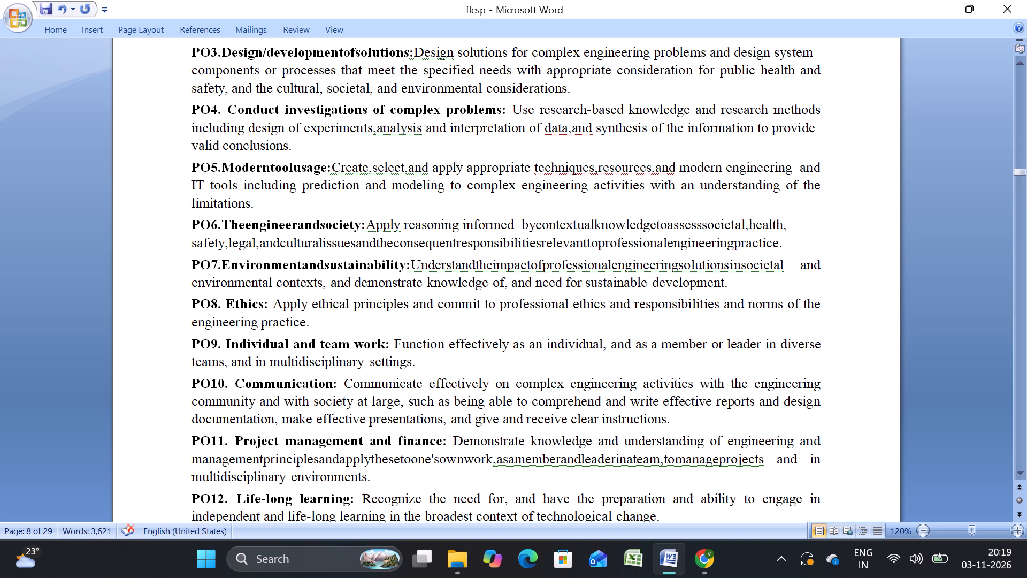
key(BackSpace)
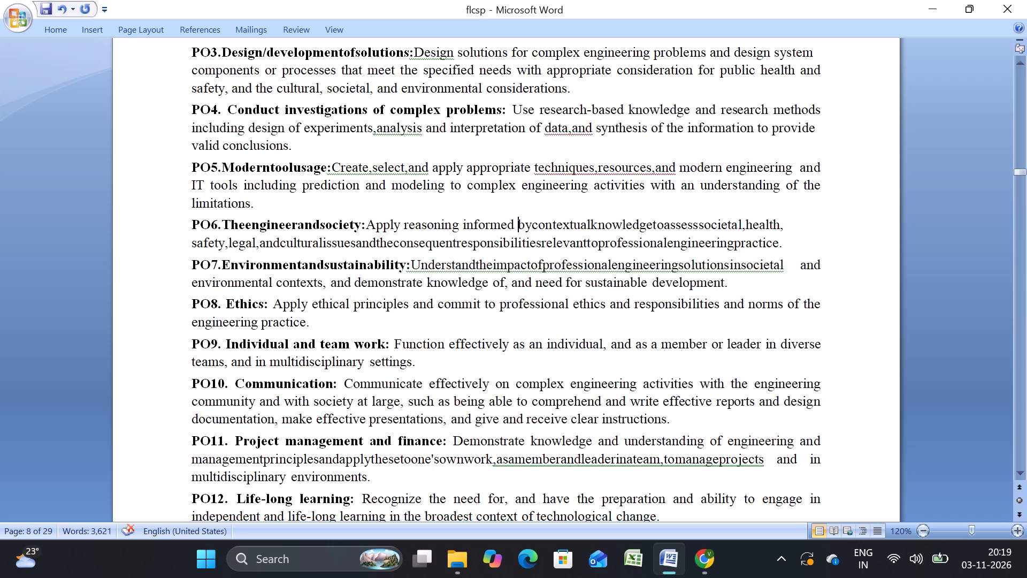
Insert non-breaking spaces after "by", "contextual", "knowledge" and "to" in the PO6 paragraph's "bycontextualknowledgetoassess".
click(533, 234)
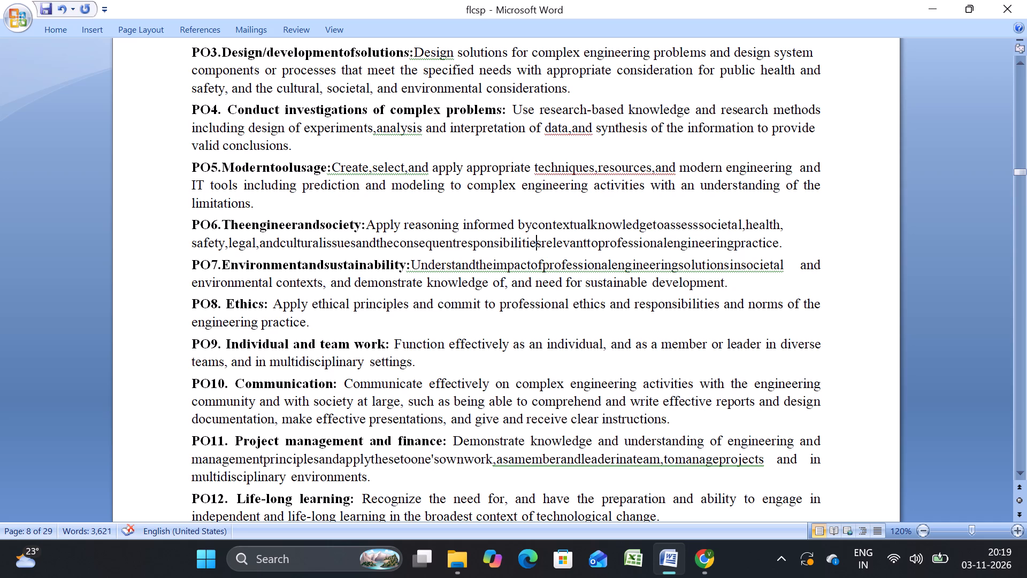
click(532, 225)
key(ctrl+shift+space)
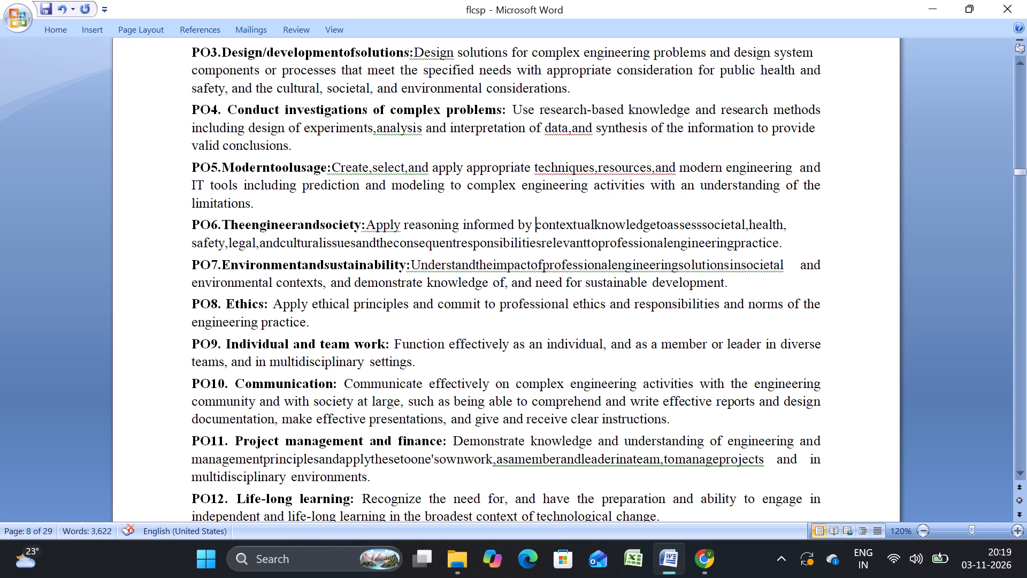
click(595, 224)
key(ctrl+shift+space)
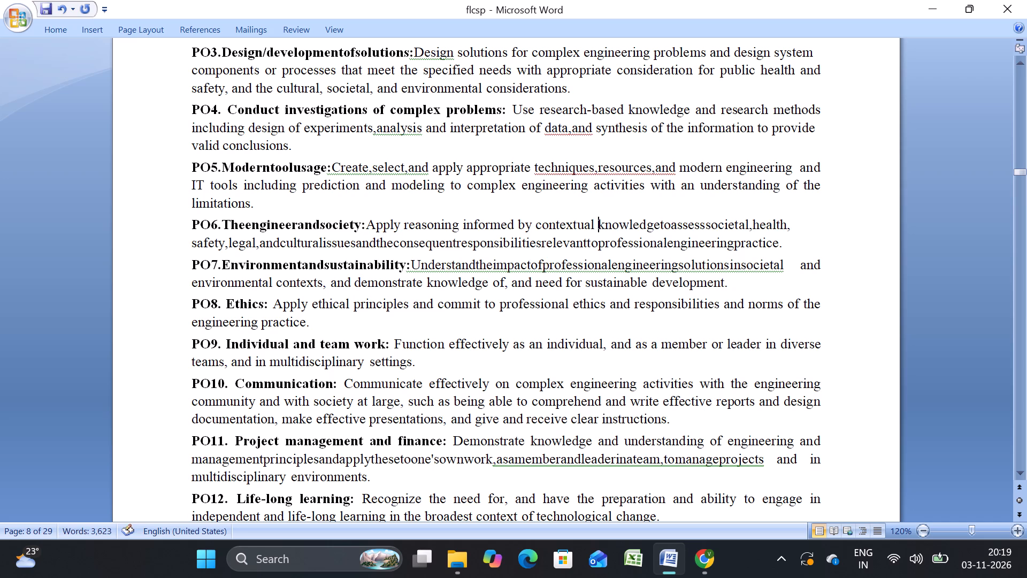
click(658, 228)
key(ctrl+shift+space)
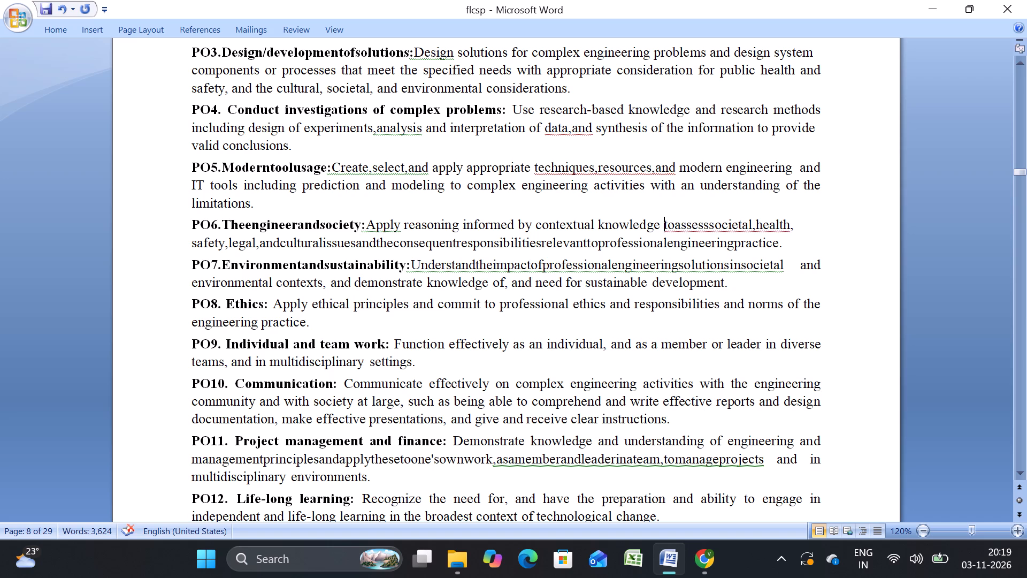
click(675, 226)
key(ctrl+shift+space)
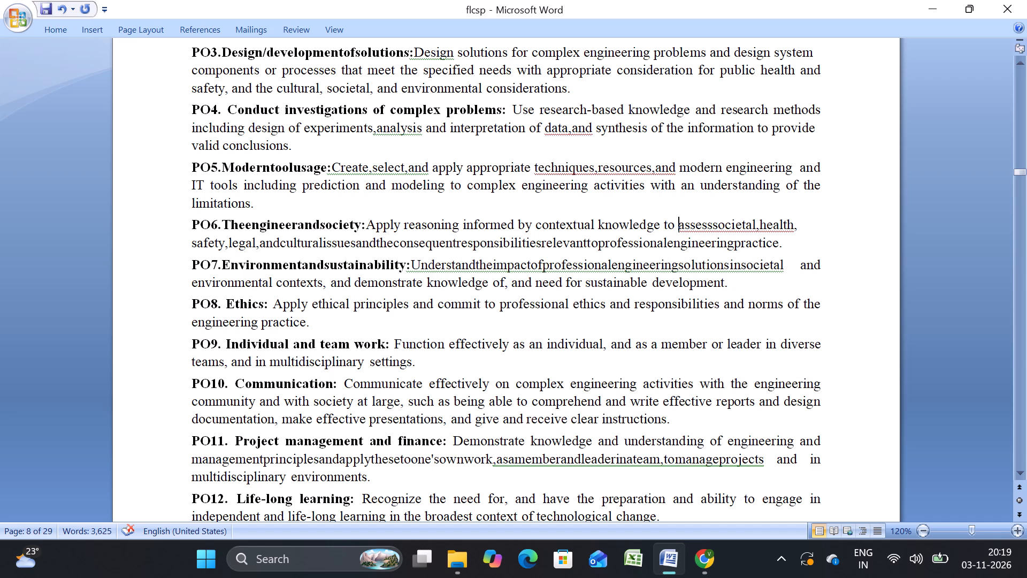
Insert non-breaking spaces after "as" in "assesssocietal" and before "health" in the PO6 paragraph.
click(689, 225)
key(ctrl+shift+space)
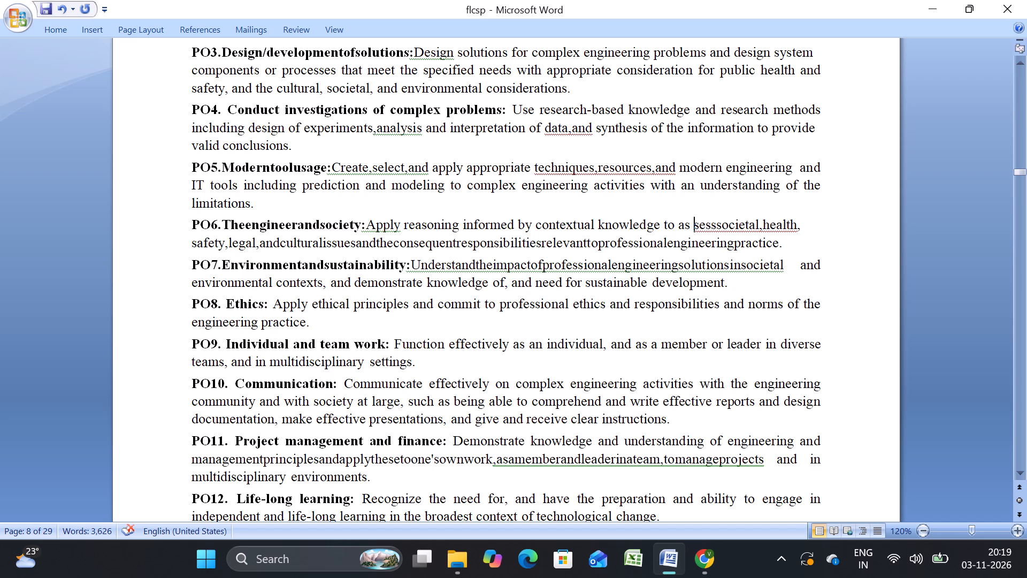
click(762, 231)
key(ctrl+shift+space)
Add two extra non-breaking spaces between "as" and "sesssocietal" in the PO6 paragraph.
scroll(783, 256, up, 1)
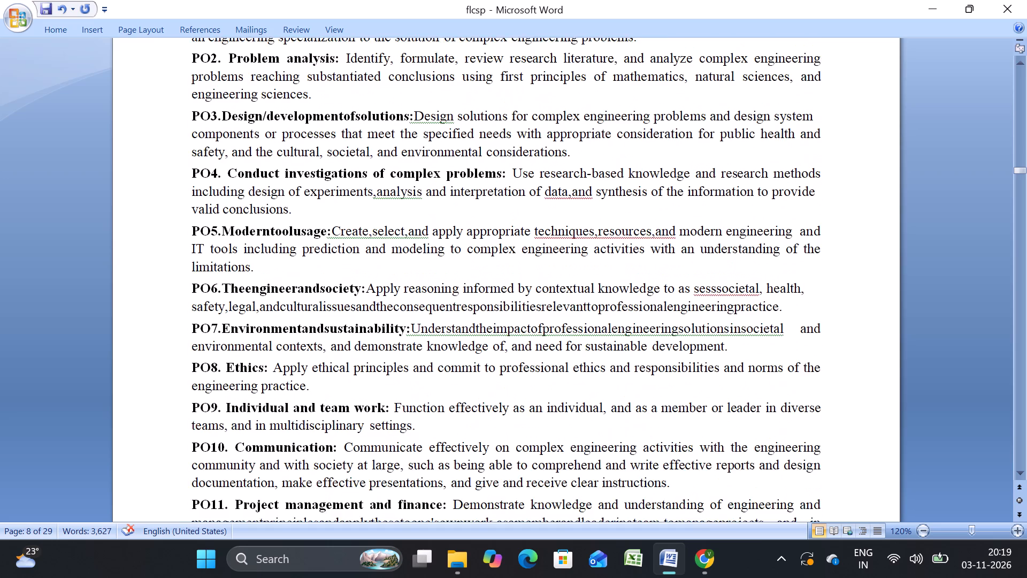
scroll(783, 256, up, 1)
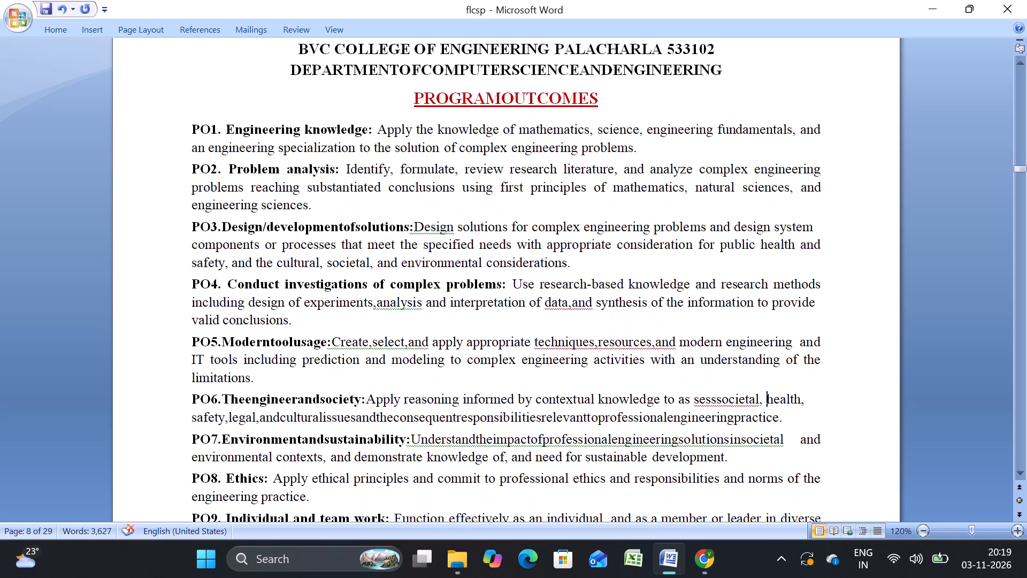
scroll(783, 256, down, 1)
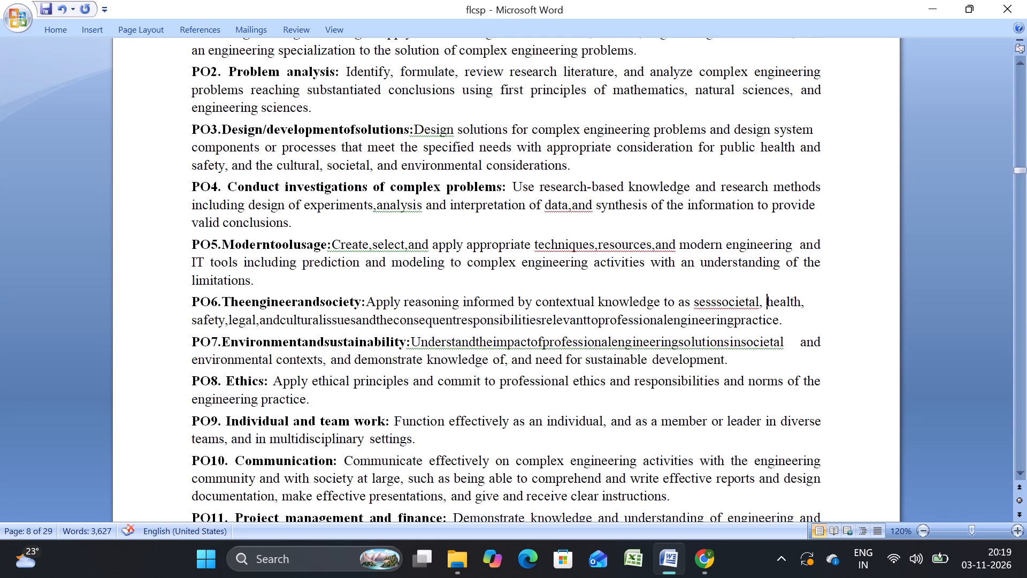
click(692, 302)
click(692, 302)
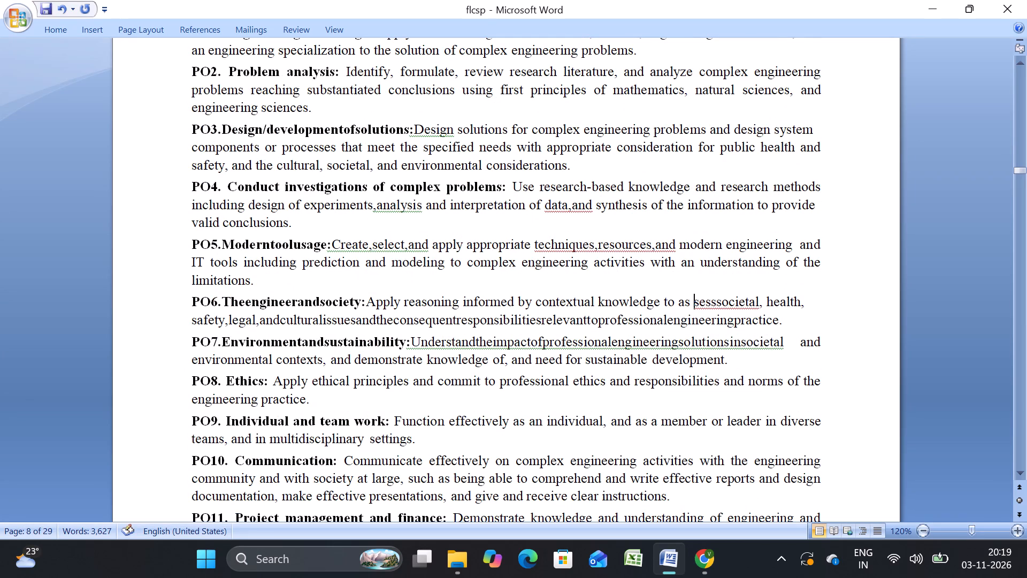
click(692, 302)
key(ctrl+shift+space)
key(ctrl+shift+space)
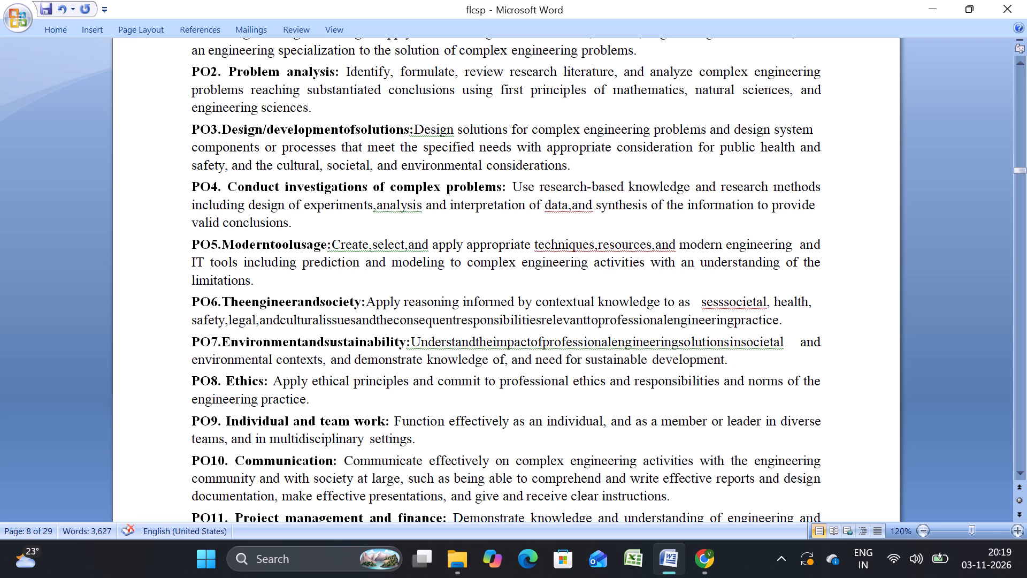
Add three extra non-breaking spaces between "to" and "as" in the PO6 paragraph.
click(677, 302)
key(ctrl+shift+space)
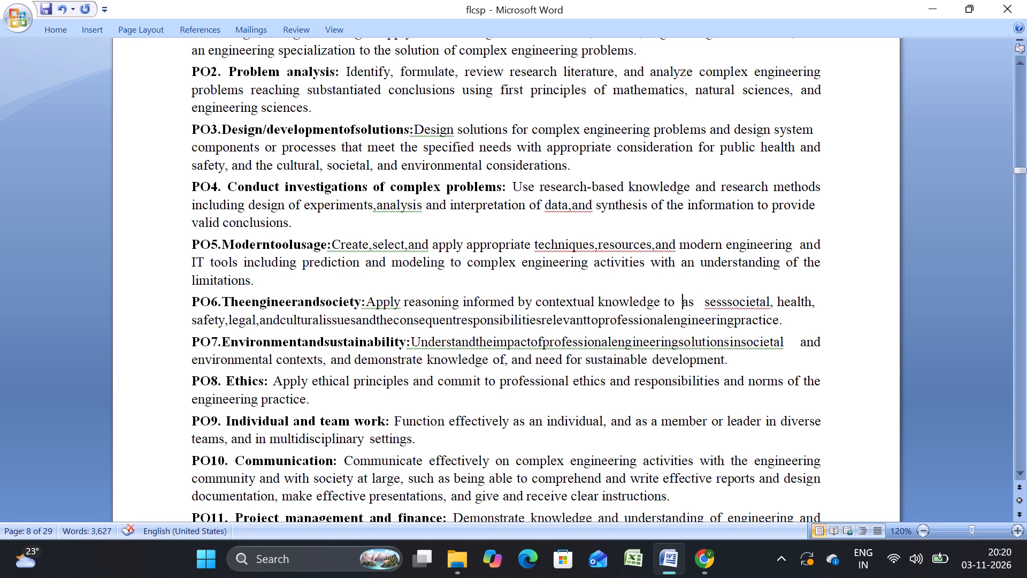
key(ctrl+shift+space)
key(ctrl+shift+space)
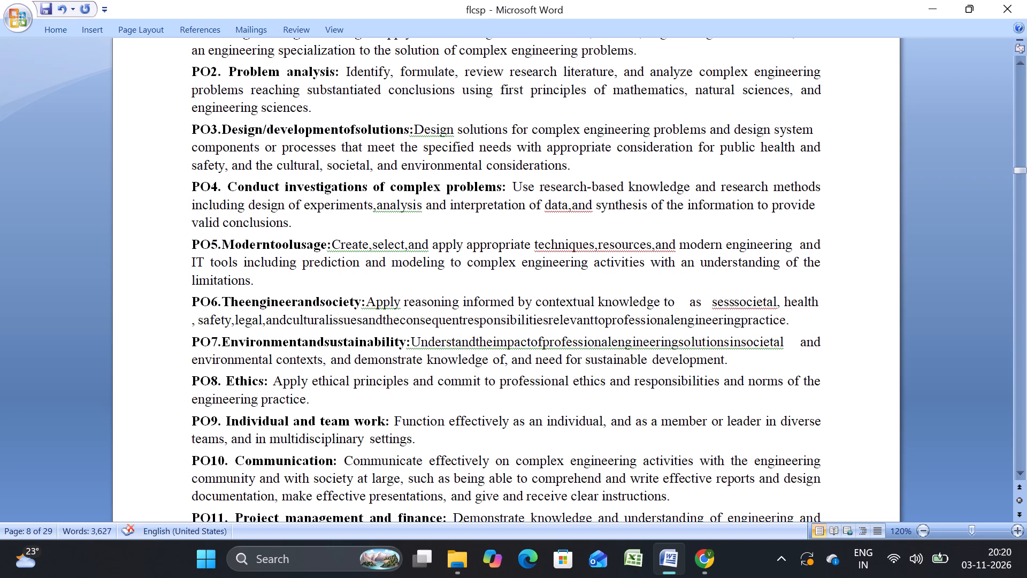
Remove the spaces between "as" and "sesssocietal" in the PO6 paragraph so it reads "assesssocietal".
click(201, 326)
click(710, 308)
key(BackSpace)
key(BackSpace)
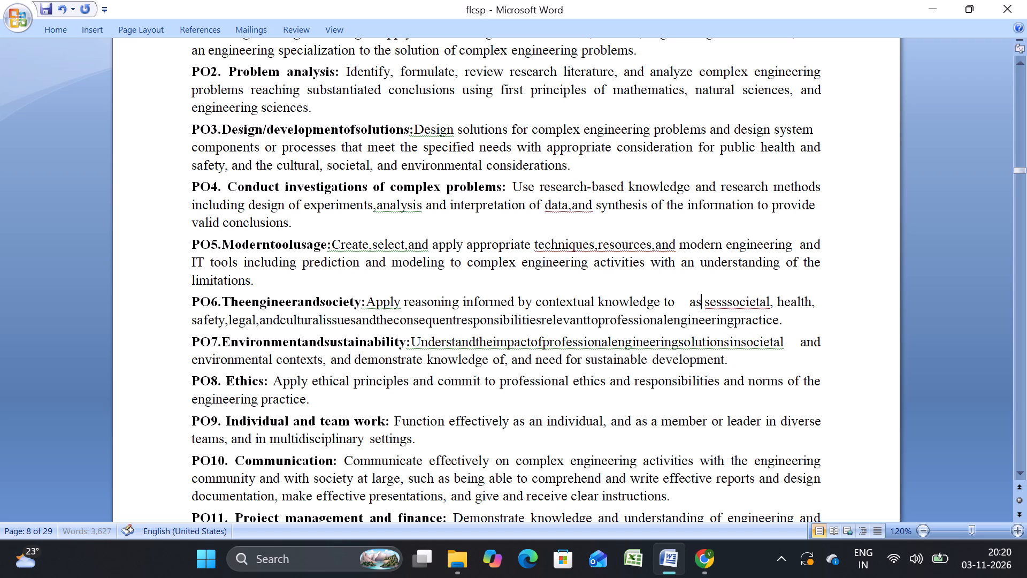
key(BackSpace)
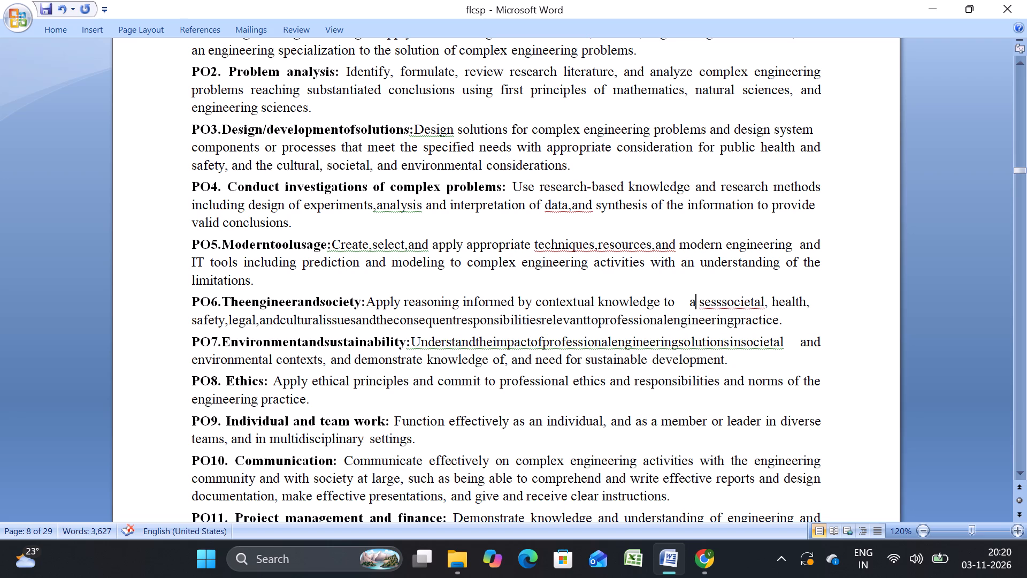
key(s)
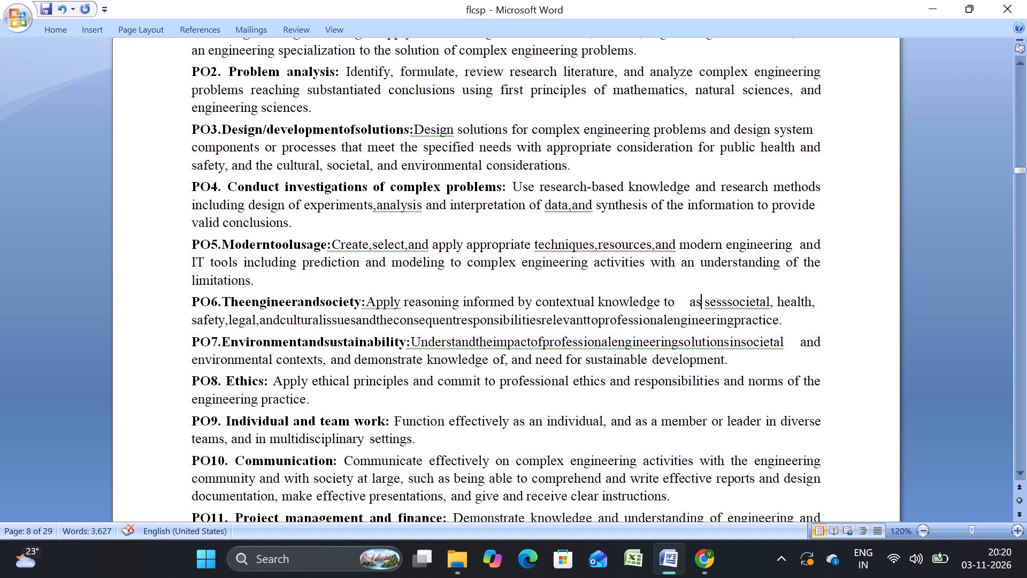
click(704, 305)
click(704, 305)
key(BackSpace)
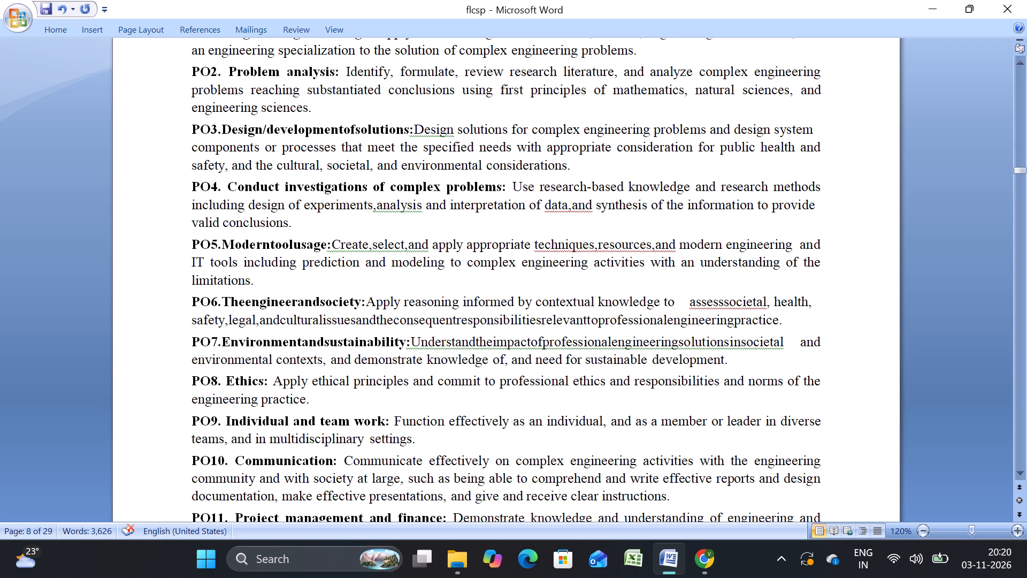
Widen the gaps between "by", "contextual", "knowledge", "to" and "assesssocietal" in the PO6 paragraph with extra spaces.
click(686, 305)
key(BackSpace)
key(BackSpace)
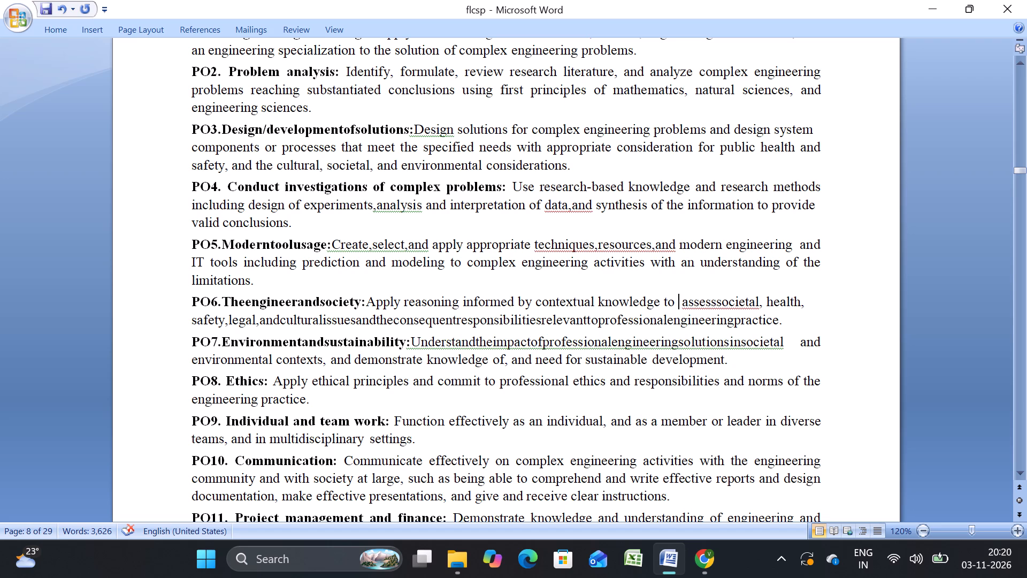
key(space)
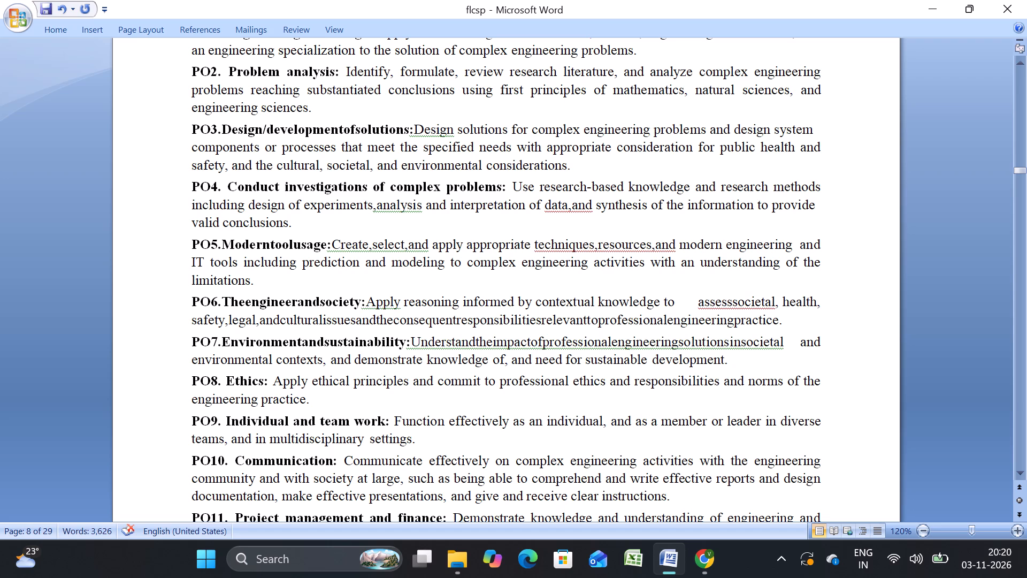
click(663, 303)
key(space)
click(597, 301)
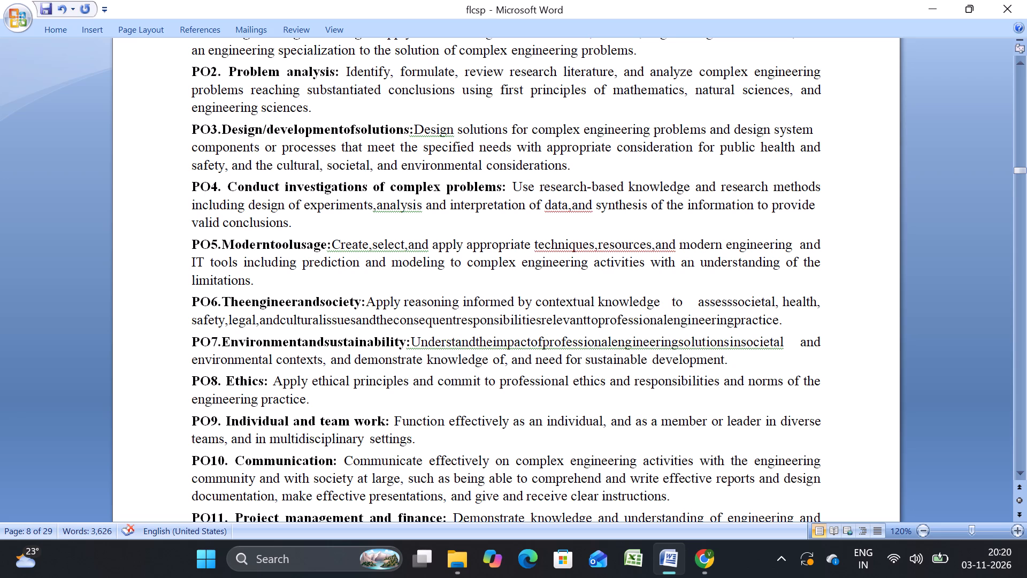
ctrl+shift+click(597, 301)
key(ctrl+shift+space)
key(ctrl+shift+space)
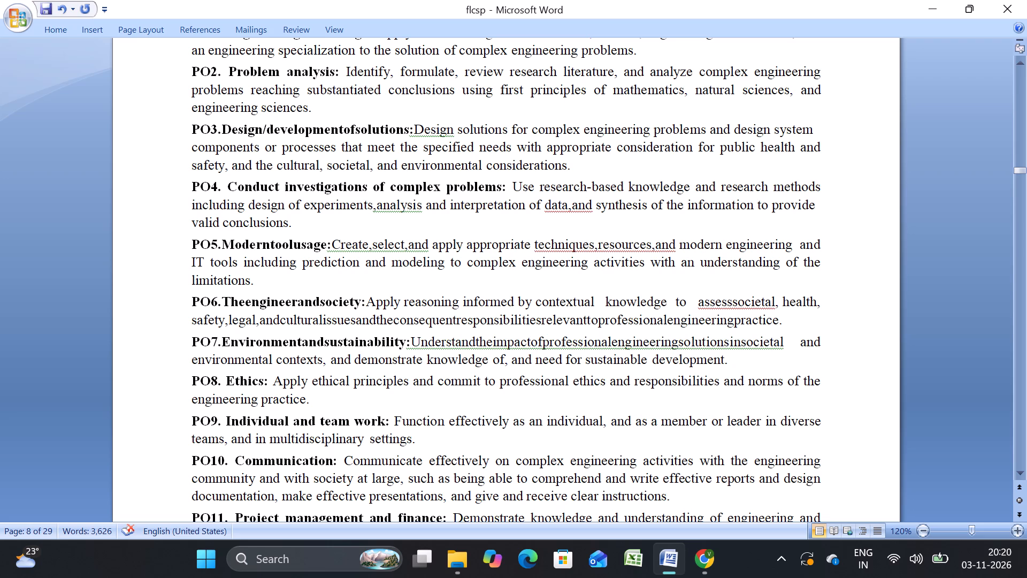
click(532, 301)
key(ctrl+shift+space)
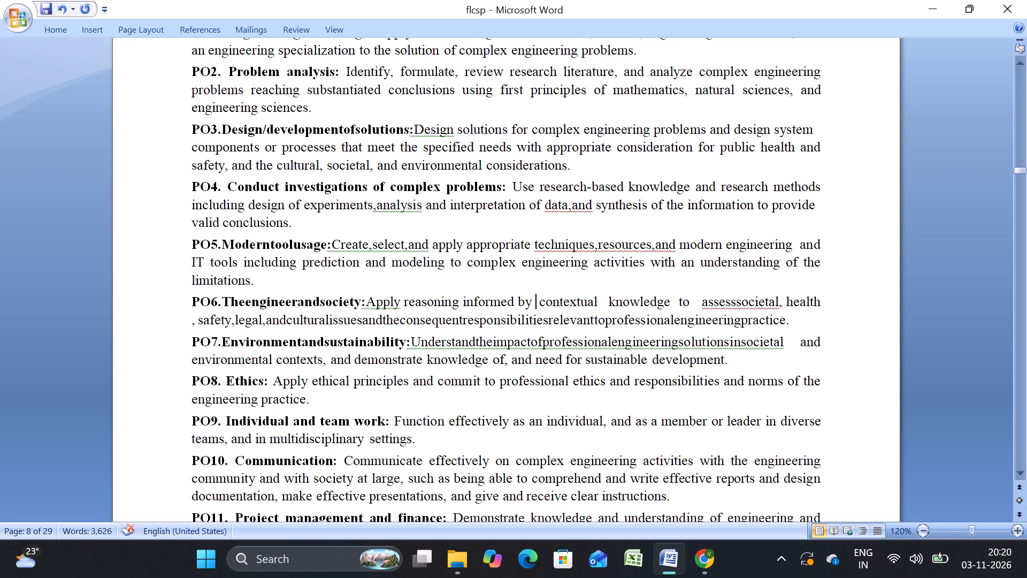
Delete the comma and space before "safety" in the PO6 paragraph.
click(200, 324)
key(BackSpace)
key(BackSpace)
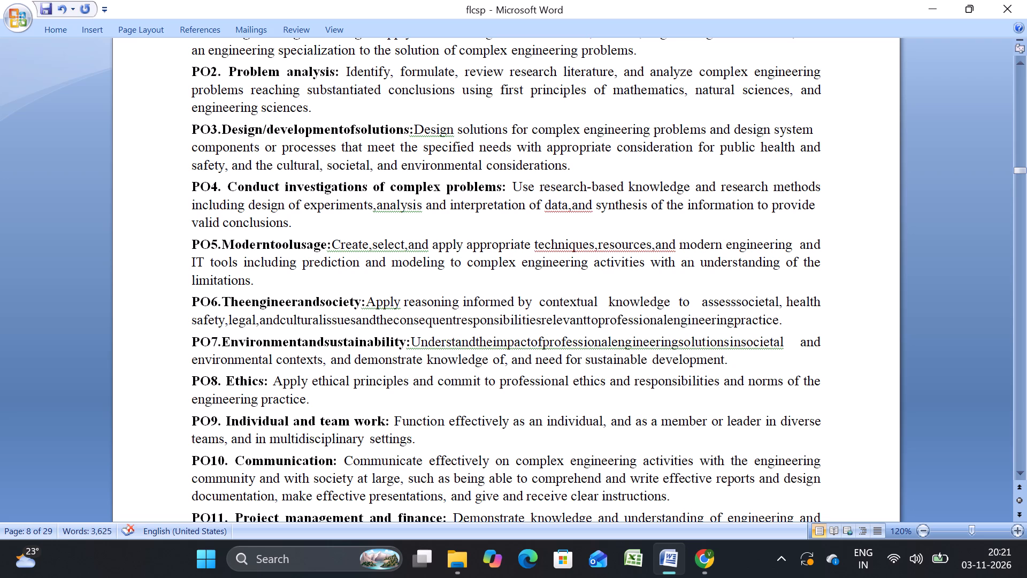
Insert two non-breaking spaces after "safety," and one after "legal" in the PO6 paragraph.
click(229, 318)
key(ctrl+shift+space)
key(ctrl+shift+space)
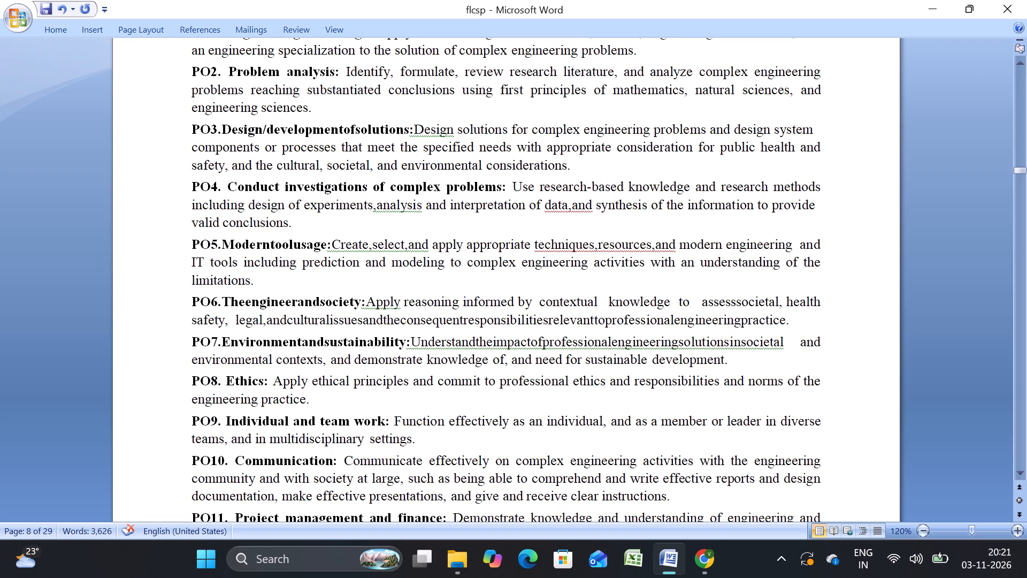
ctrl+click(263, 320)
click(263, 320)
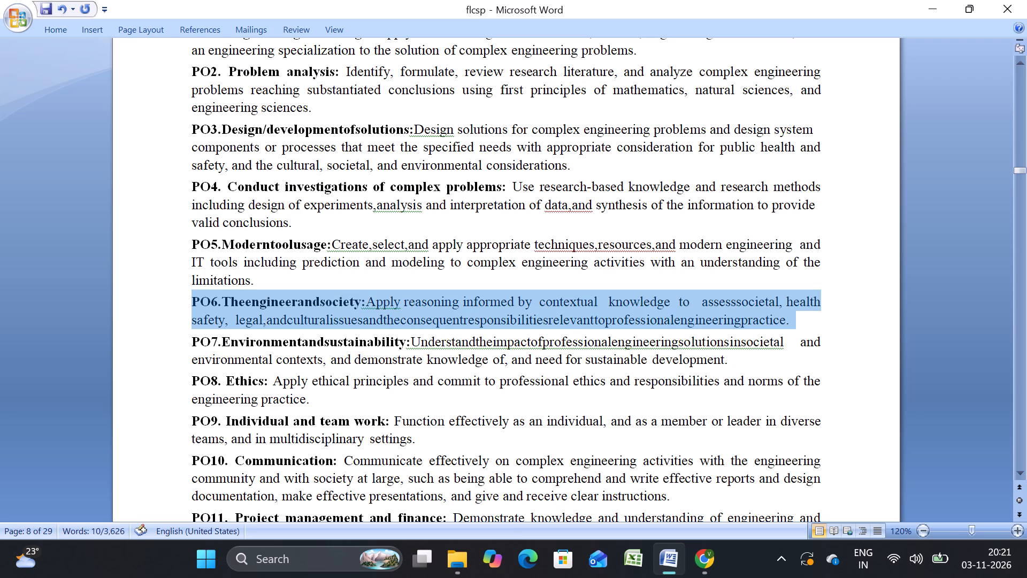
click(263, 320)
click(263, 320)
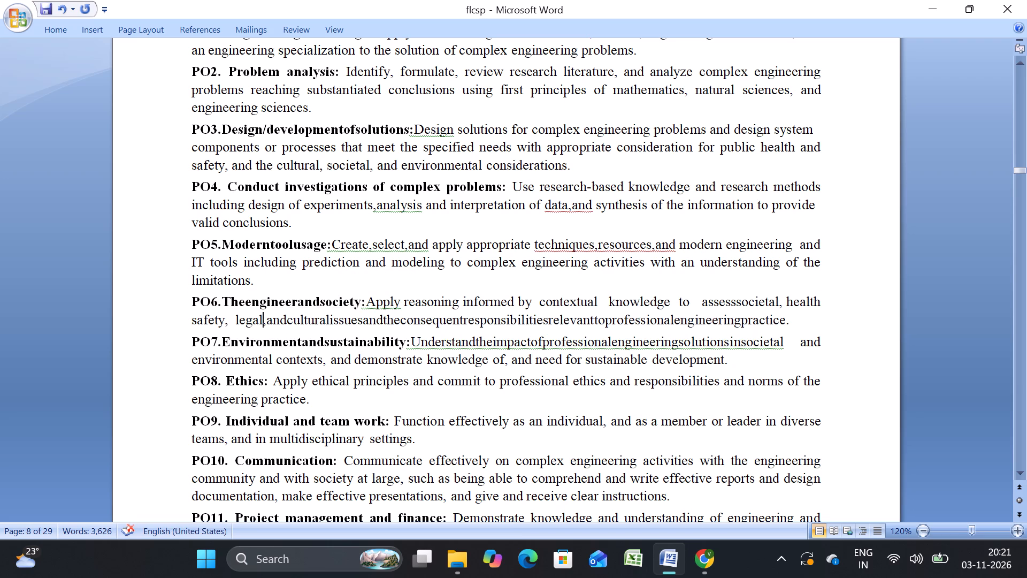
key(ctrl+shift+space)
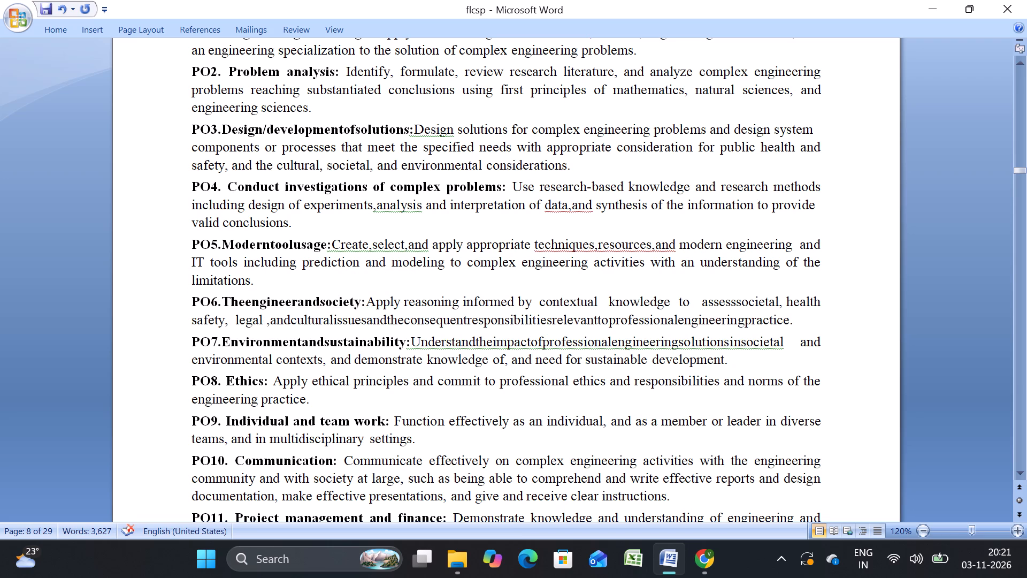
Insert two non-breaking spaces before "cultural" and one each after "cultural", "issues" and the second "and" in the PO6 paragraph.
click(290, 321)
key(ctrl+shift+space)
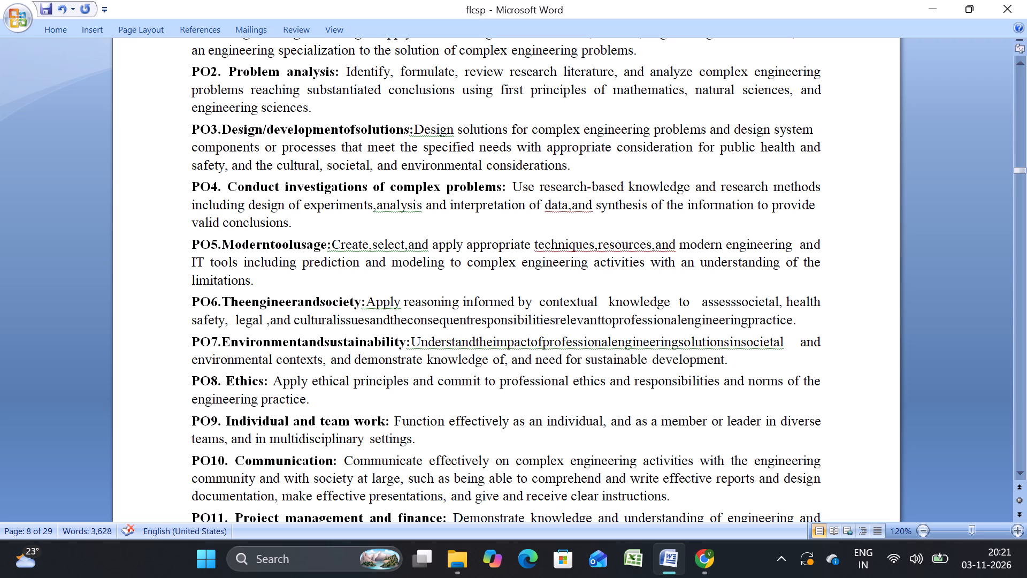
key(ctrl+shift+space)
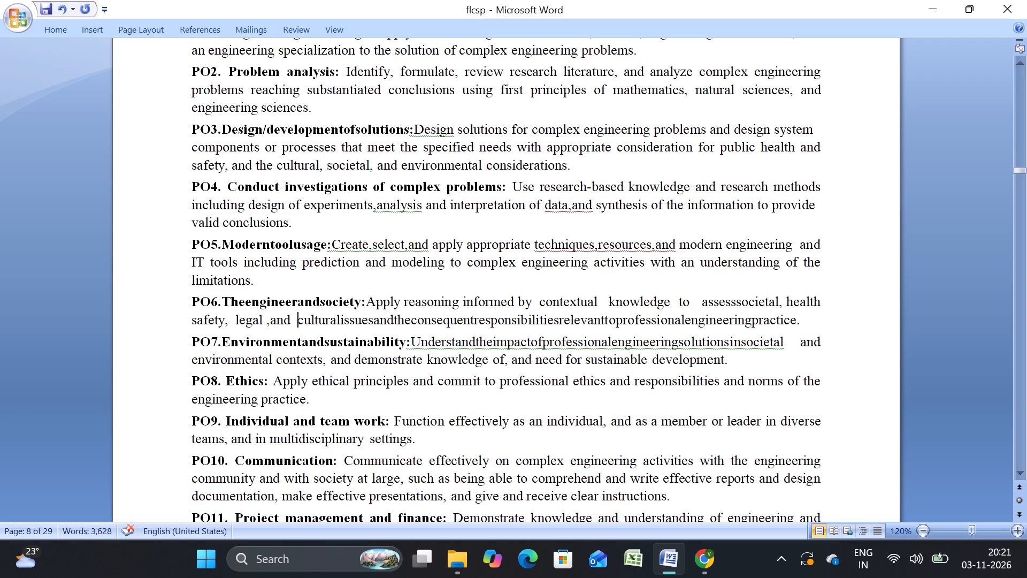
click(340, 319)
key(ctrl+shift+space)
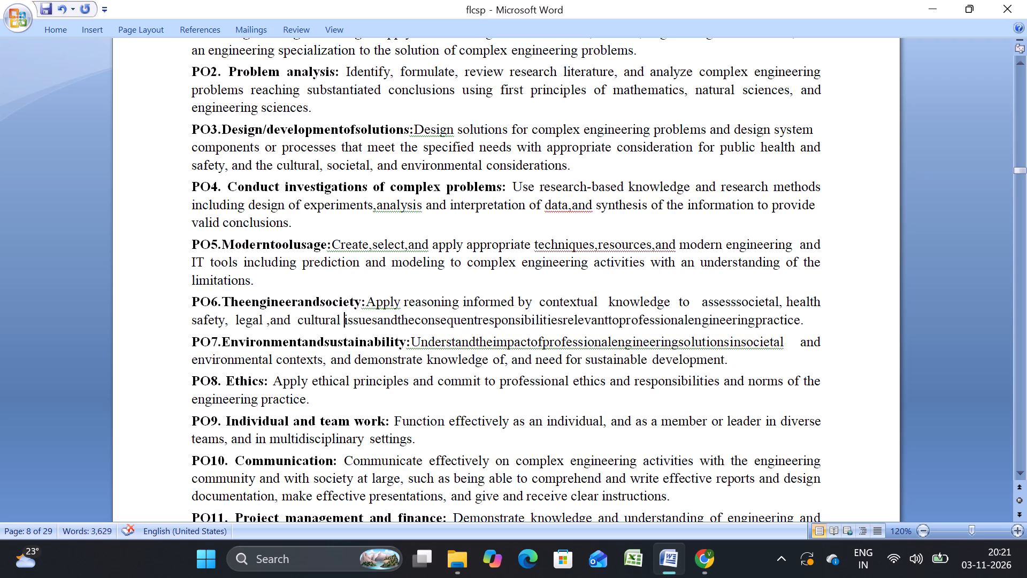
ctrl+click(375, 322)
click(375, 322)
key(ctrl+shift+space)
click(400, 320)
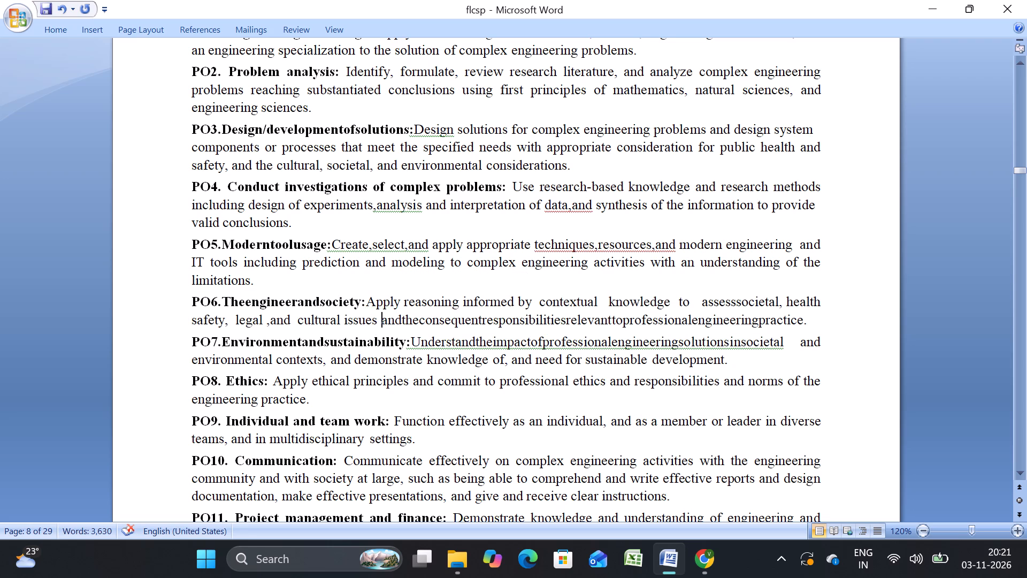
key(ctrl+shift+space)
Insert non-breaking spaces after "the" and "consequent" in the PO6 paragraph's "theconsequentresponsibilities".
ctrl+click(425, 321)
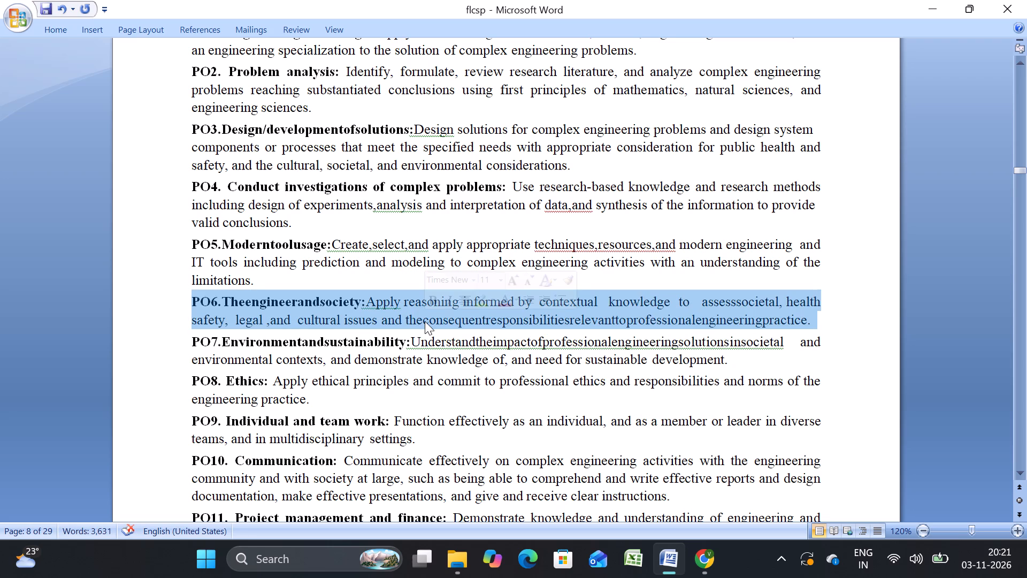
click(425, 321)
click(425, 321)
click(425, 321)
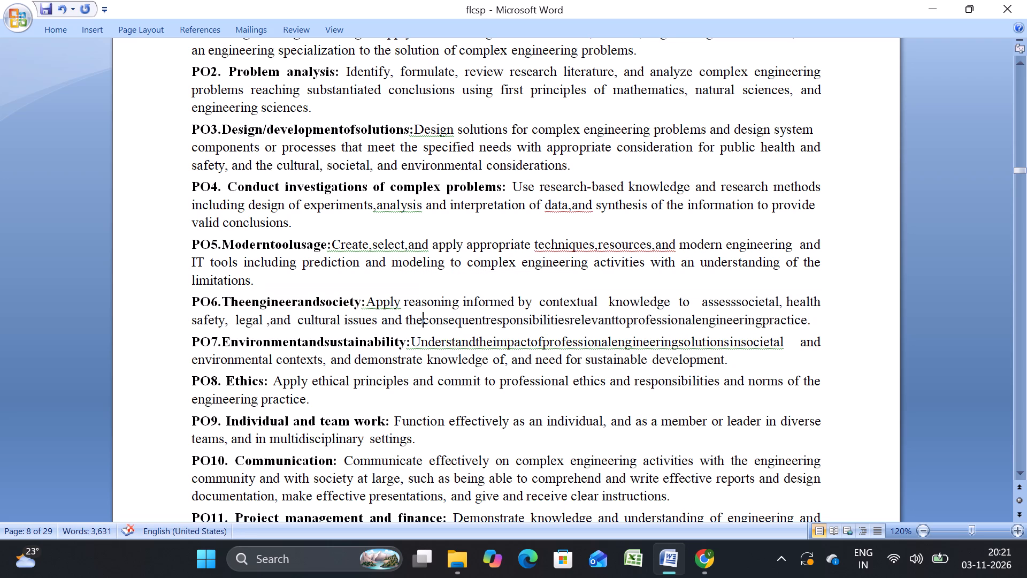
ctrl+shift+click(425, 321)
key(ctrl+shift+space)
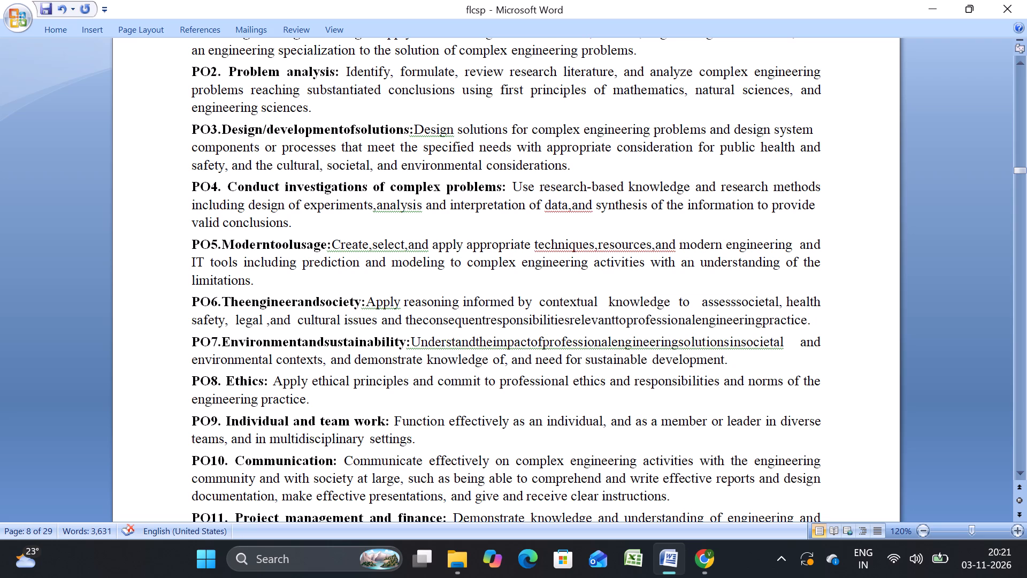
ctrl+click(425, 321)
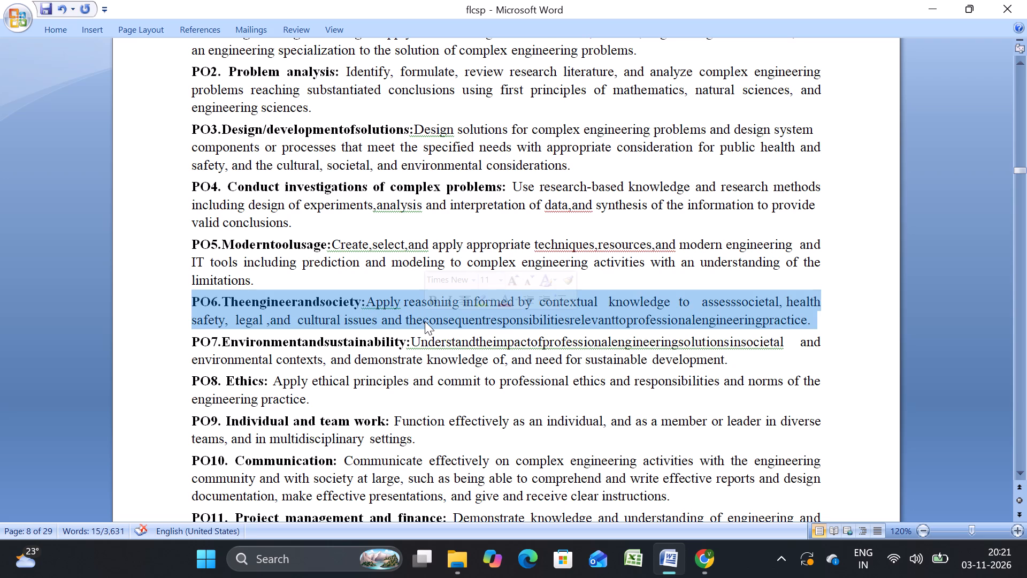
click(430, 319)
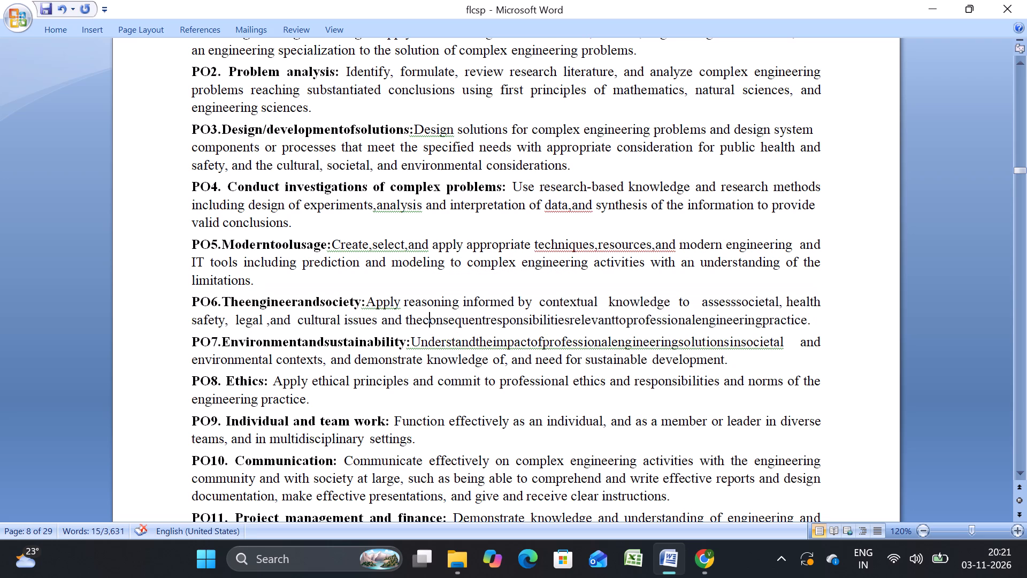
click(423, 321)
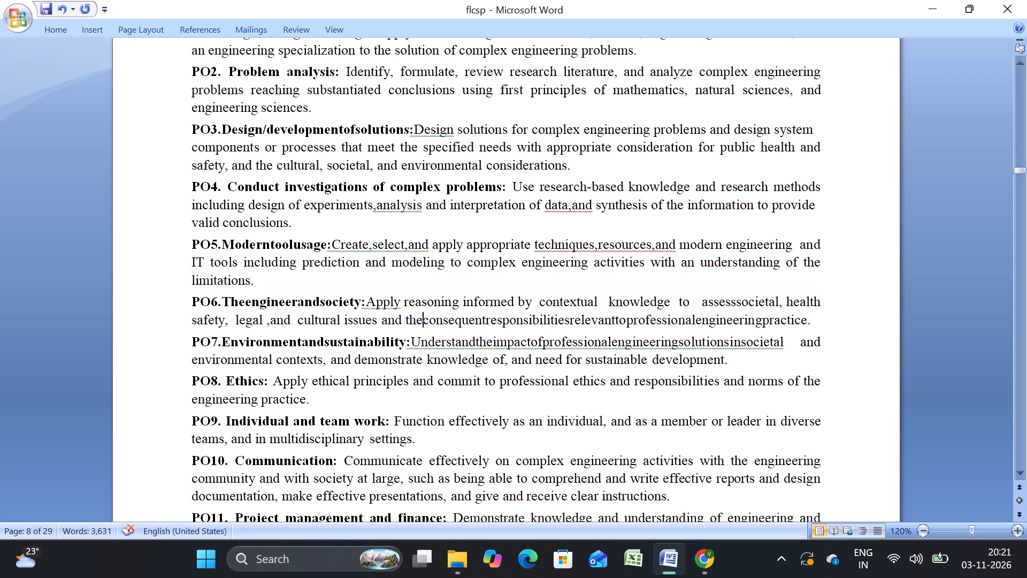
key(ctrl+shift+space)
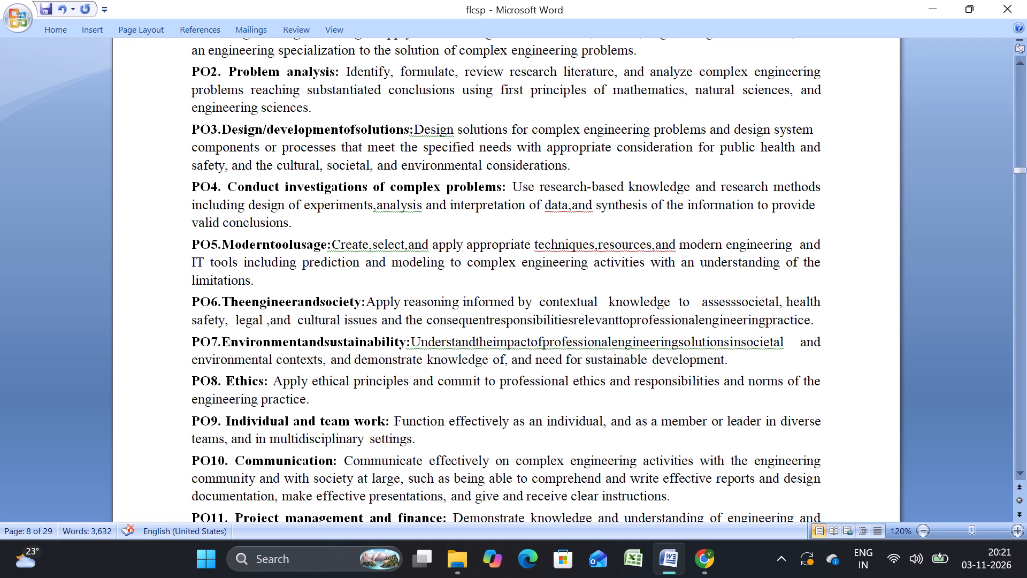
click(490, 318)
key(ctrl+shift+space)
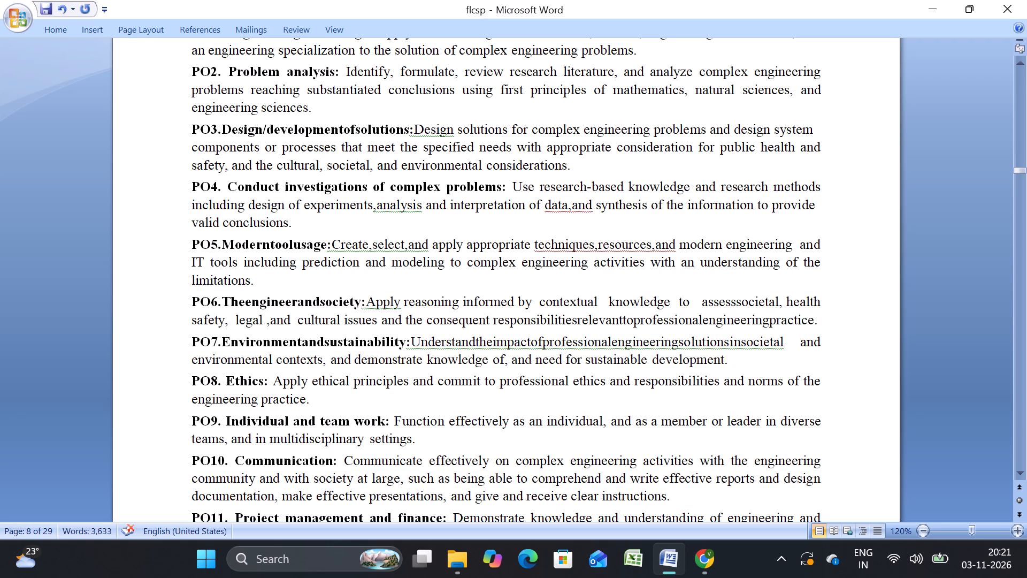
Insert a non-breaking space after "responsibilities" in the PO6 paragraph's "responsibilitiesrelevanttoprofessionalengineeringpractice".
click(577, 320)
click(572, 320)
key(ctrl+shift+space)
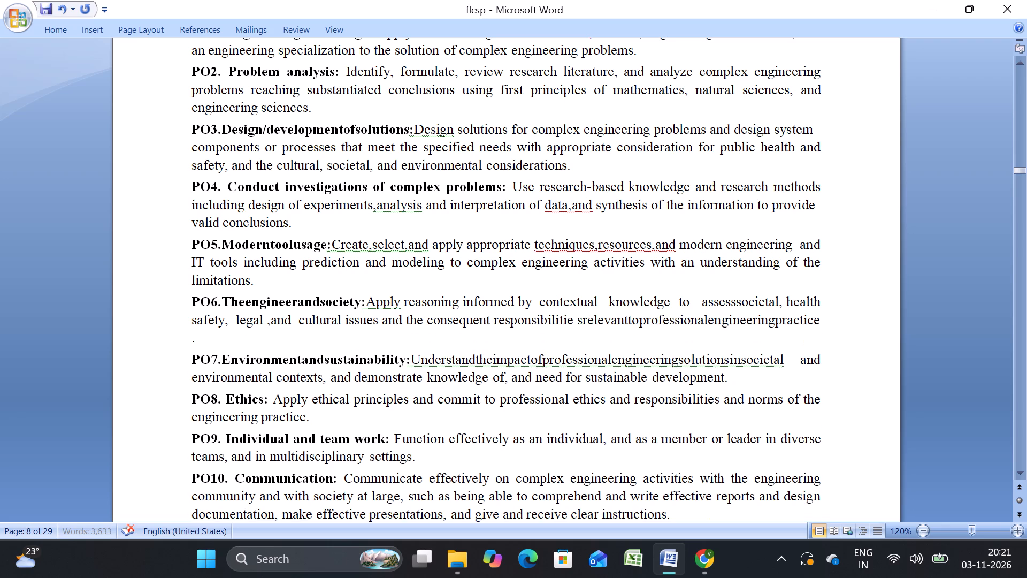
click(581, 320)
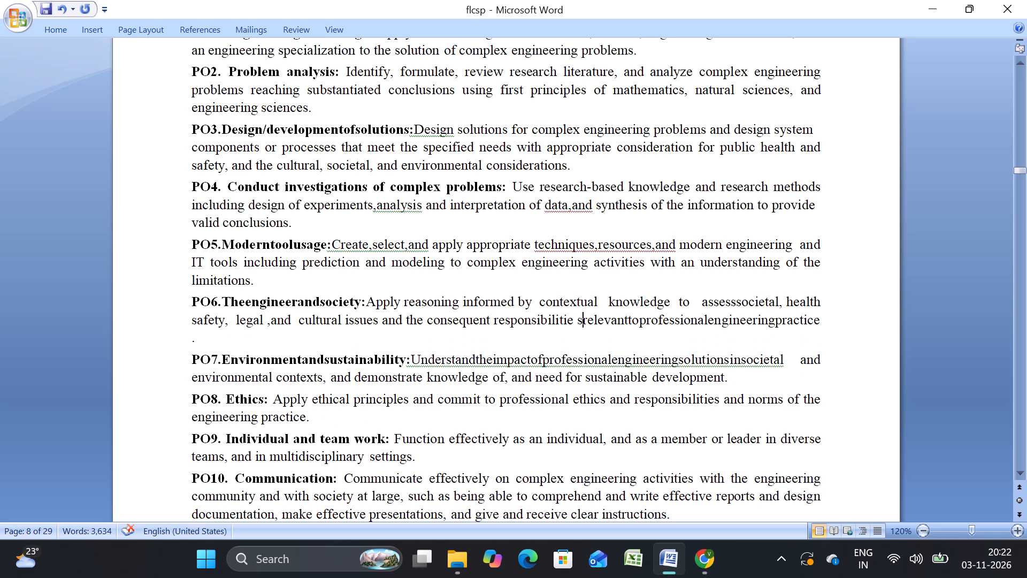
click(577, 318)
key(BackSpace)
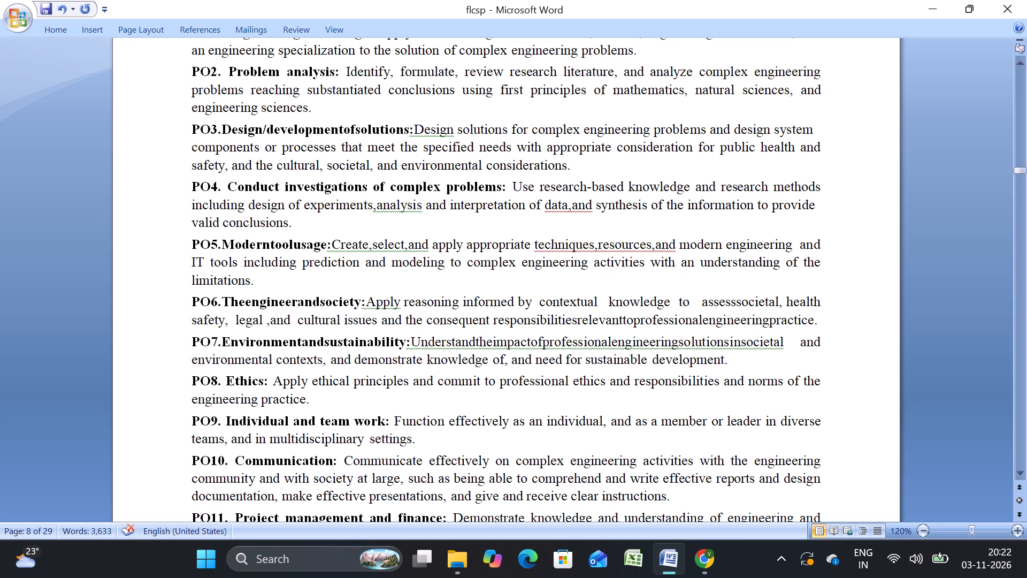
click(577, 322)
key(ctrl+shift+space)
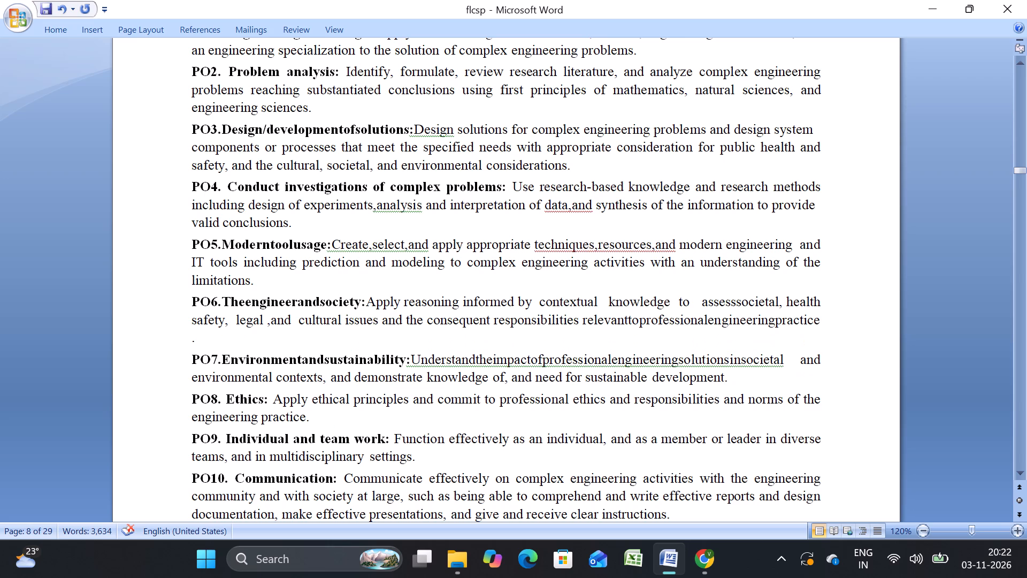
Insert non-breaking spaces after "relevant", "to" and "professional" in the PO6 paragraph's "relevanttoprofessionalengineeringpractice".
scroll(596, 329, down, 1)
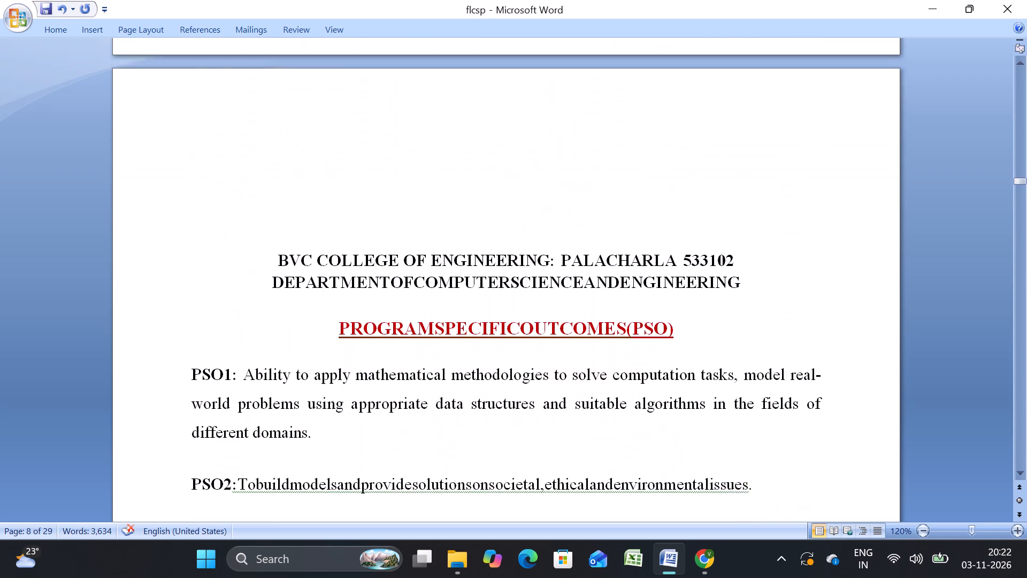
scroll(596, 329, down, 1)
scroll(596, 329, up, 1)
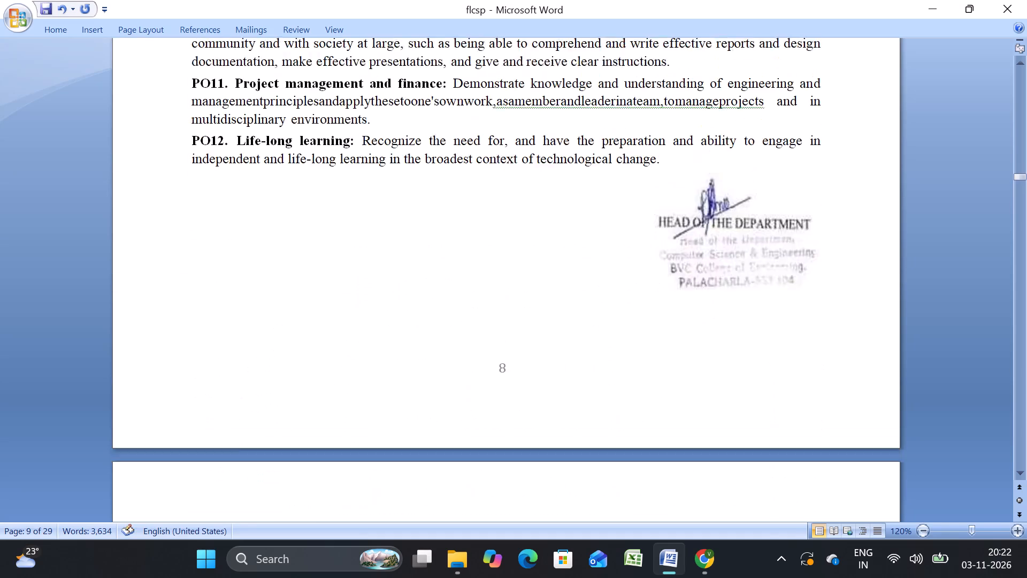
scroll(596, 329, up, 1)
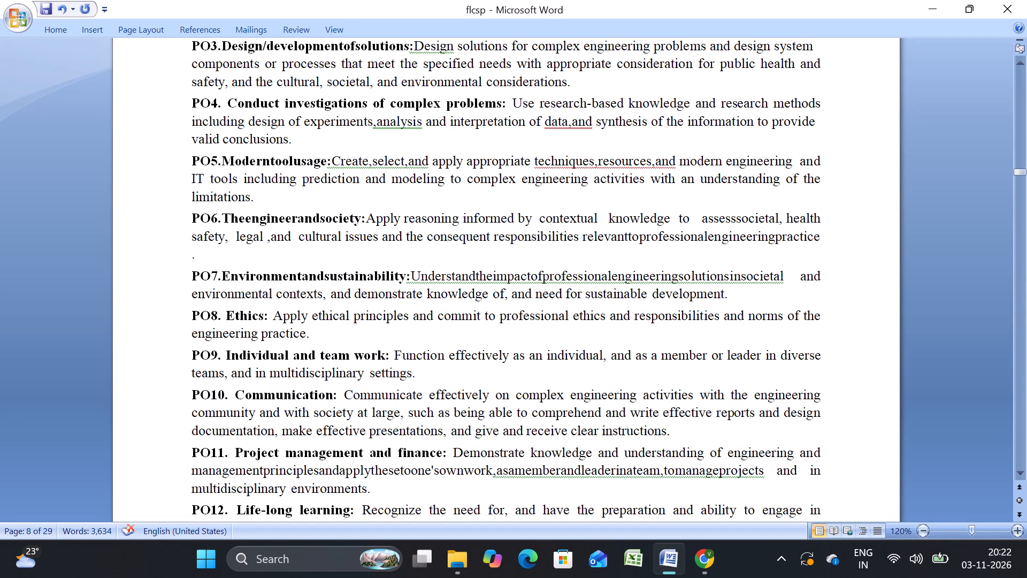
click(626, 237)
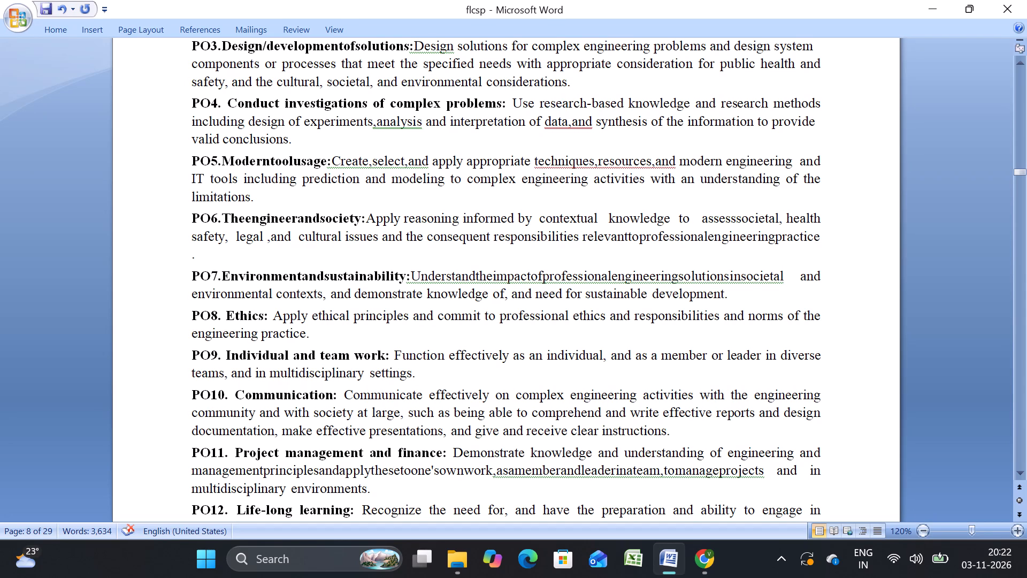
click(630, 238)
click(627, 238)
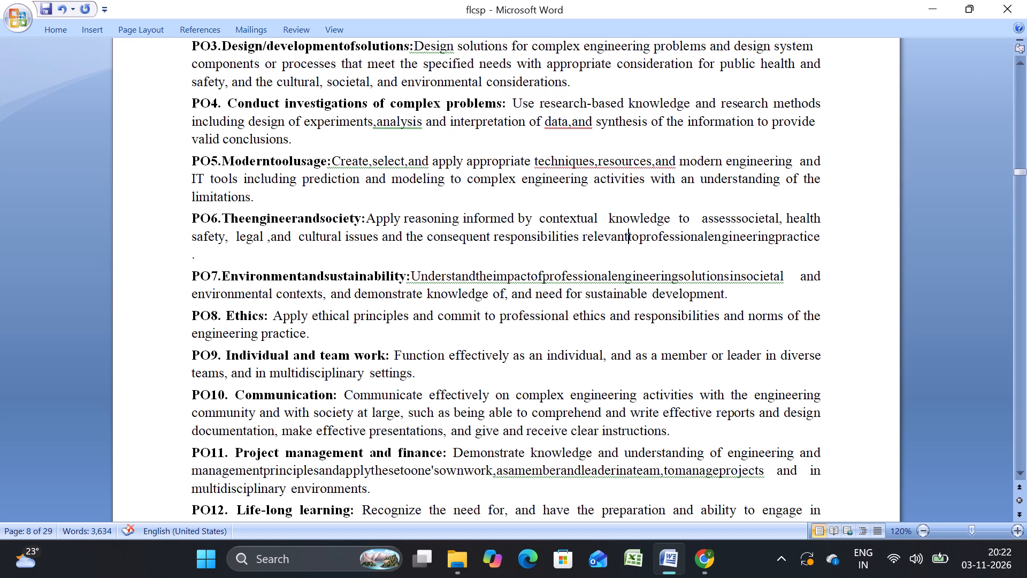
key(ctrl+shift+space)
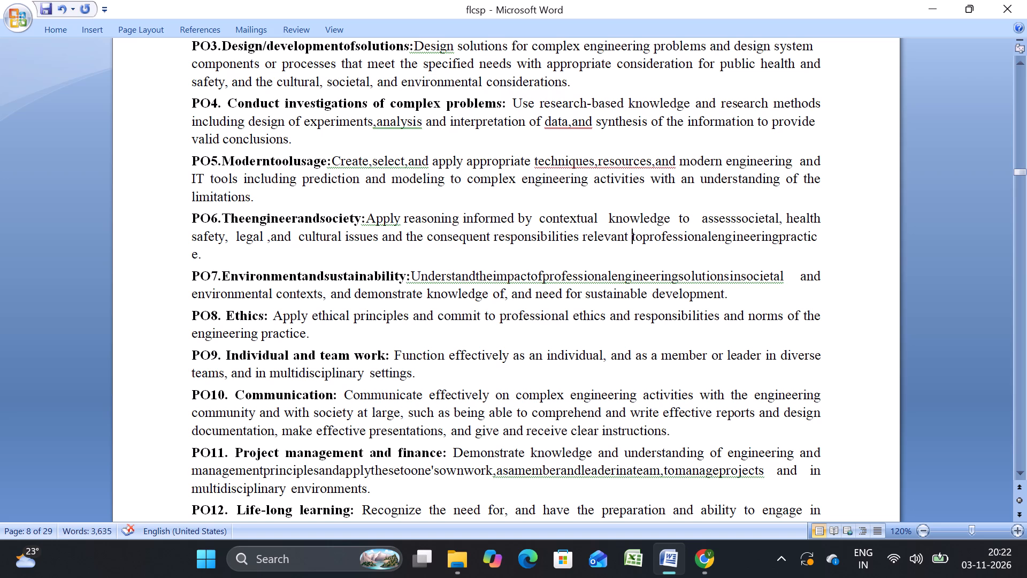
click(645, 238)
click(645, 238)
click(645, 238)
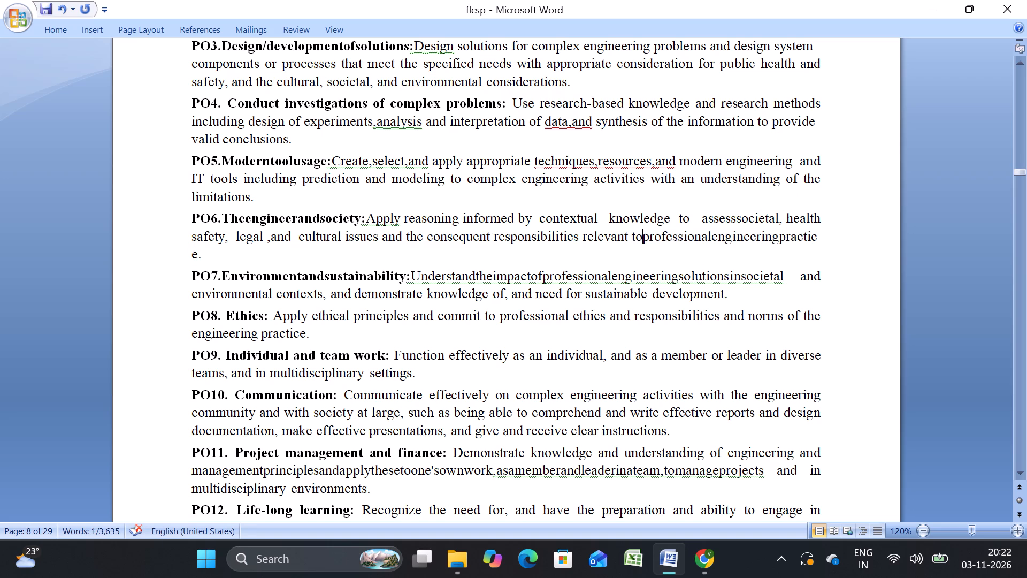
click(645, 238)
key(ctrl+shift+space)
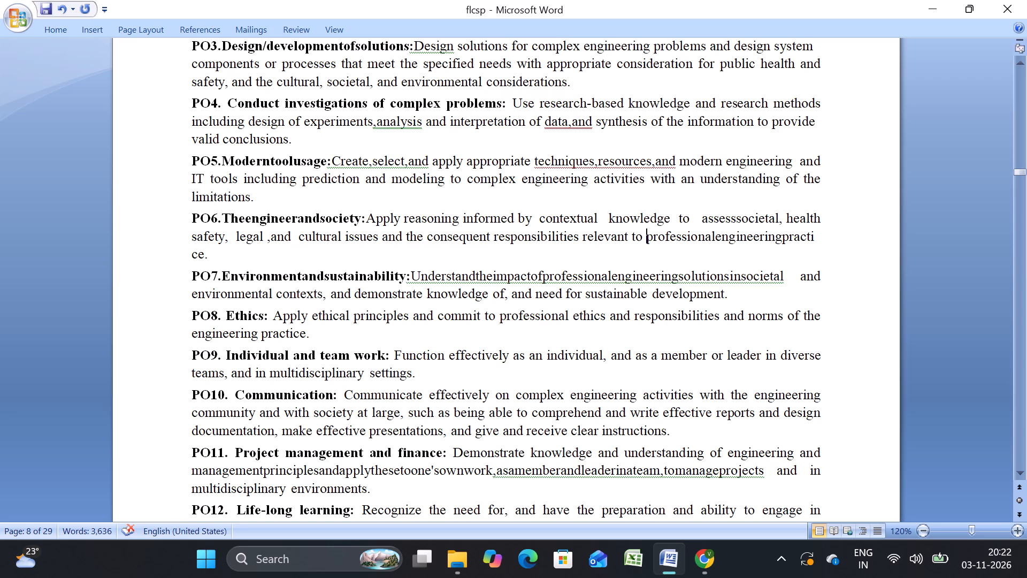
click(715, 241)
ctrl+shift+click(715, 241)
key(ctrl+shift+space)
key(ctrl+shift+space)
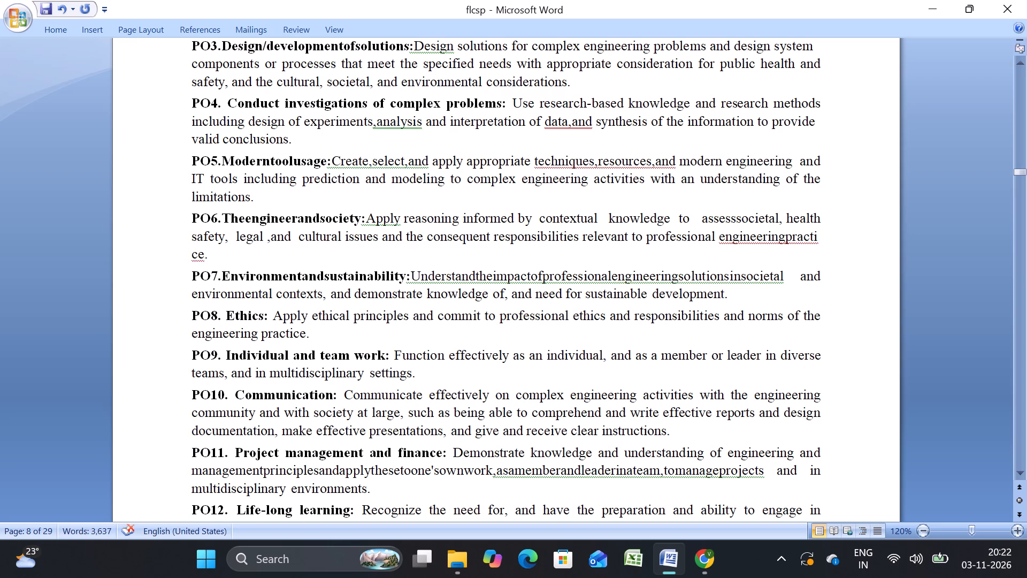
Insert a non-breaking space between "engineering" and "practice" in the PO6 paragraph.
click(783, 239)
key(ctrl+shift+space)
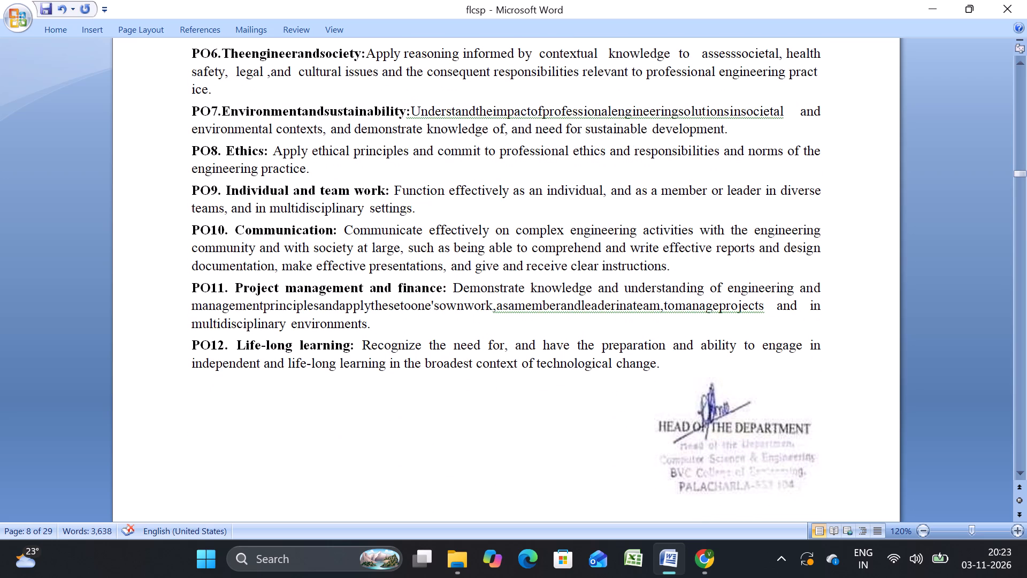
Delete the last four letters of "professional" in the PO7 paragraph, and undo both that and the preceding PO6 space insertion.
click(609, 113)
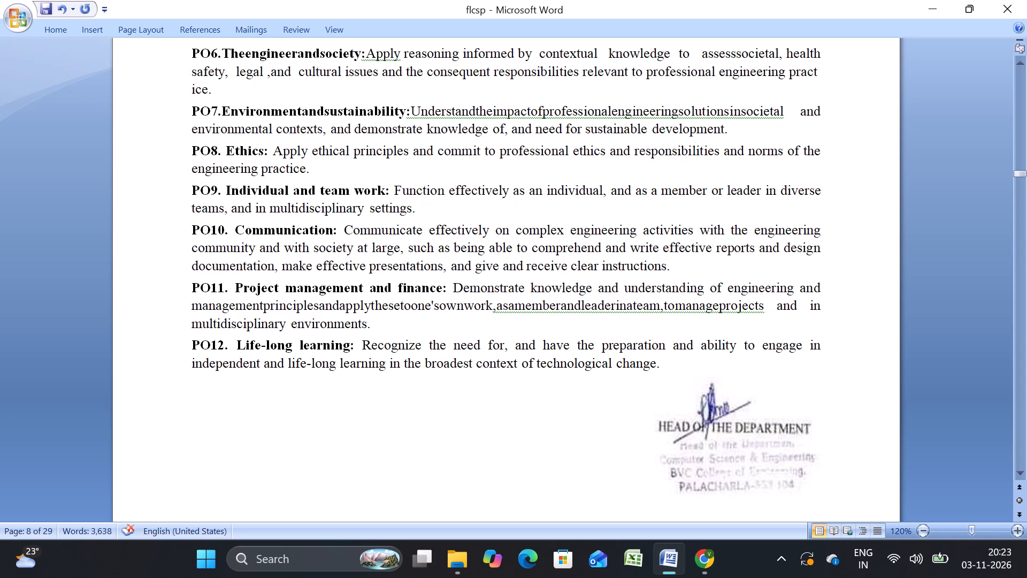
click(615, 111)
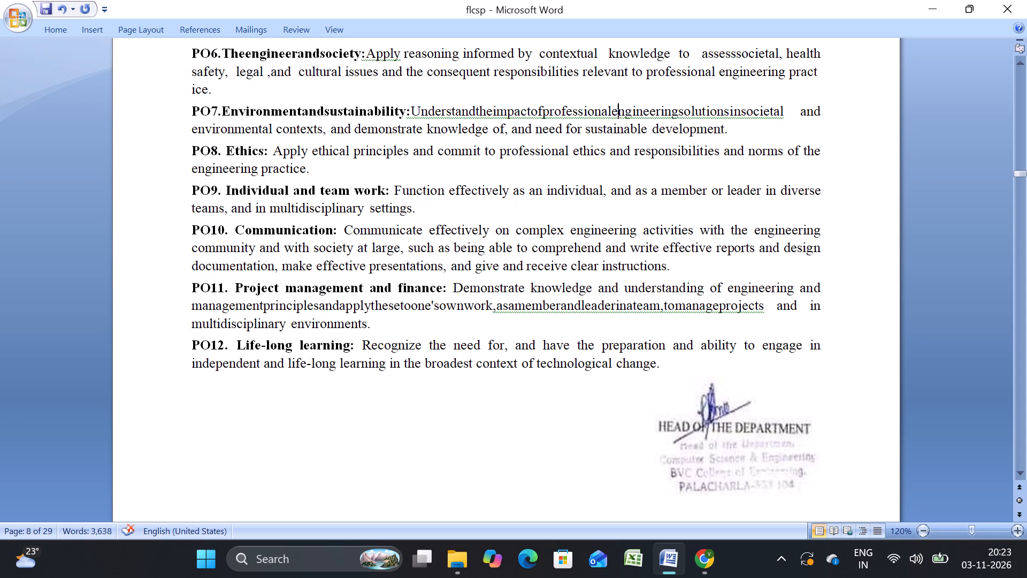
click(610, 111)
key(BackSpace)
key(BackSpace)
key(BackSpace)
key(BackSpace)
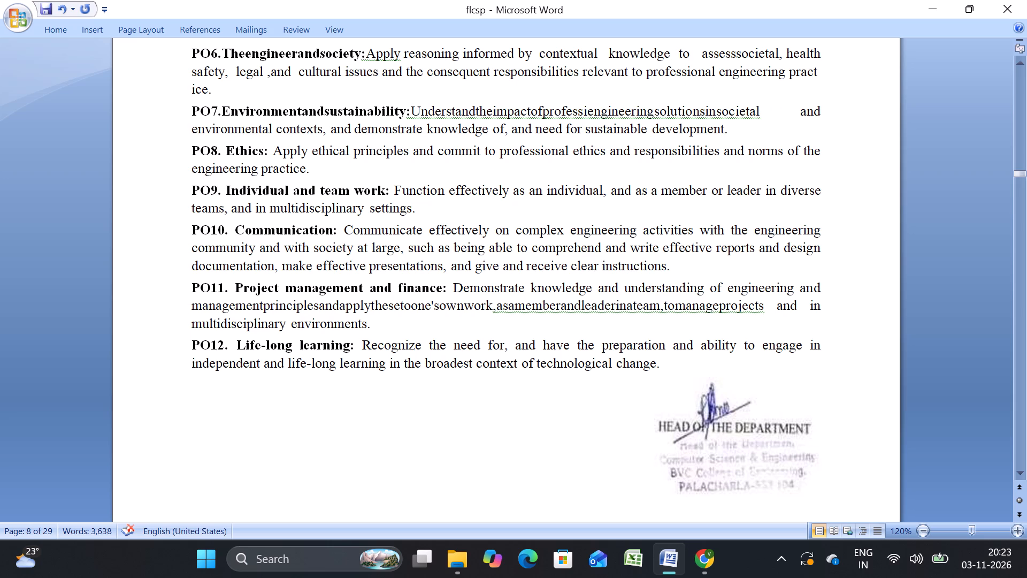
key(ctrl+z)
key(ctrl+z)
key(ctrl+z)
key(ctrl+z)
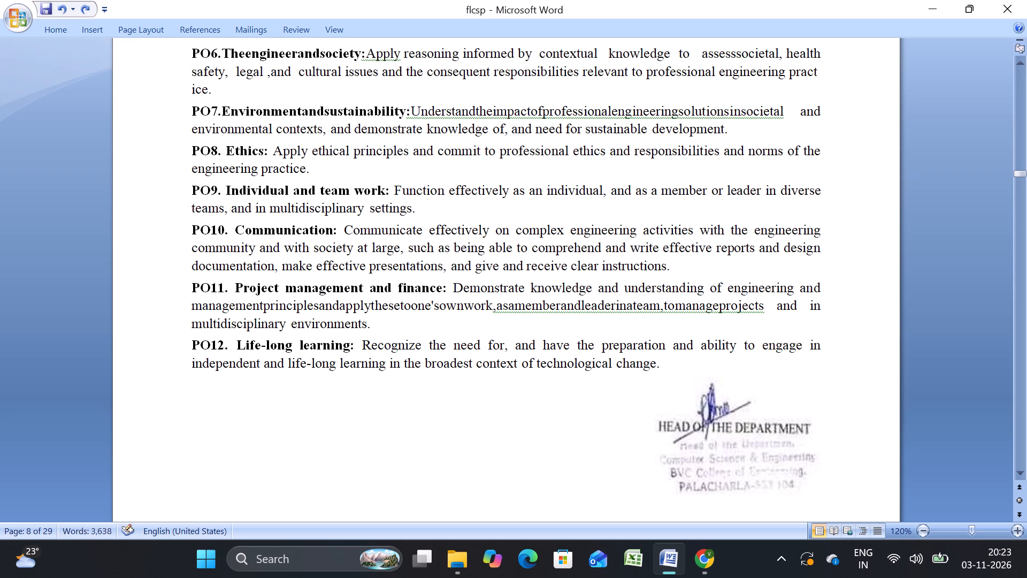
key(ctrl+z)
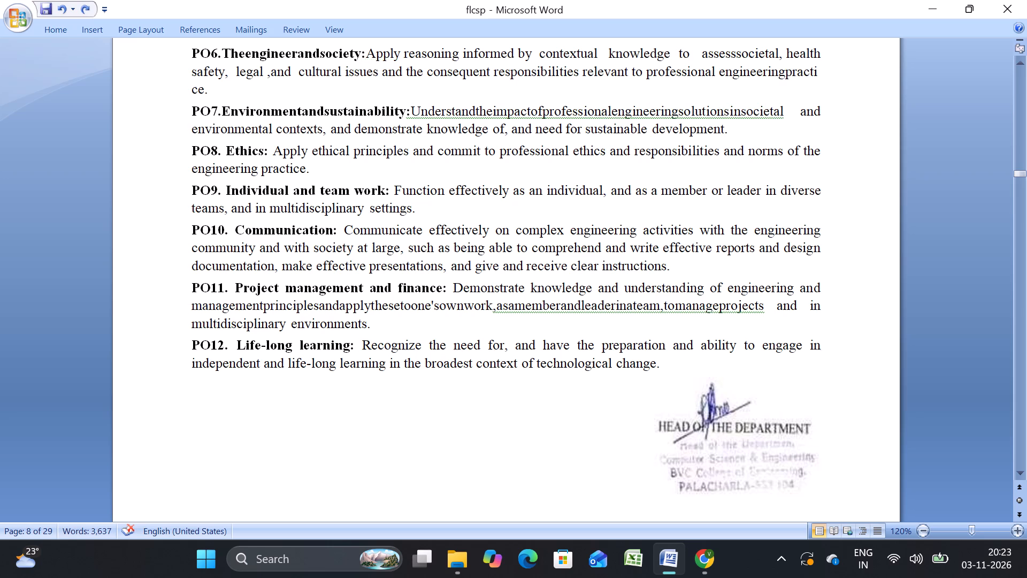
Insert non-breaking spaces after "Understand", "the" and "impact" in the PO7 paragraph, removing the stray "t" before "of".
click(477, 111)
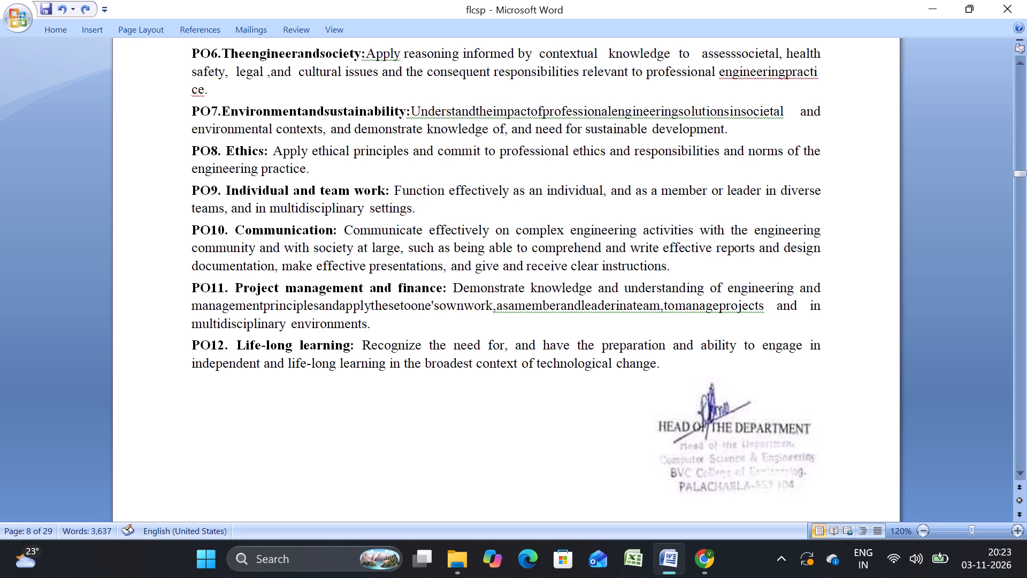
key(ctrl+shift+space)
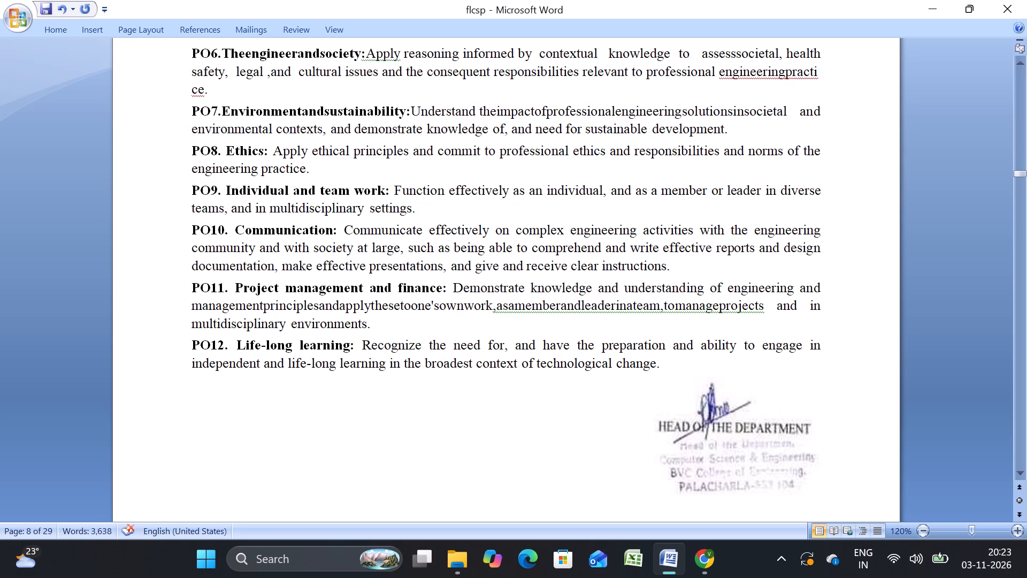
click(534, 113)
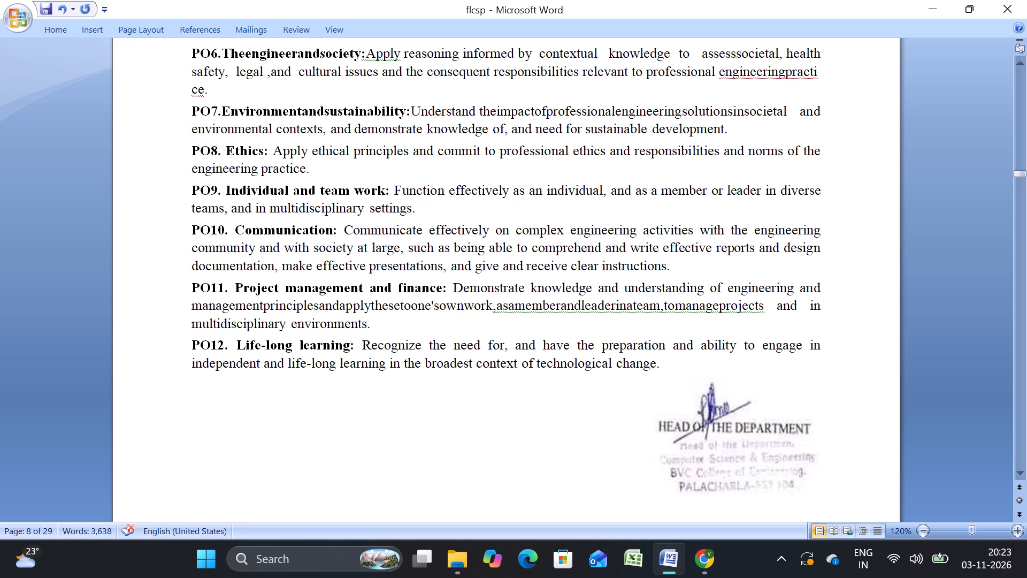
click(497, 110)
key(ctrl+shift+space)
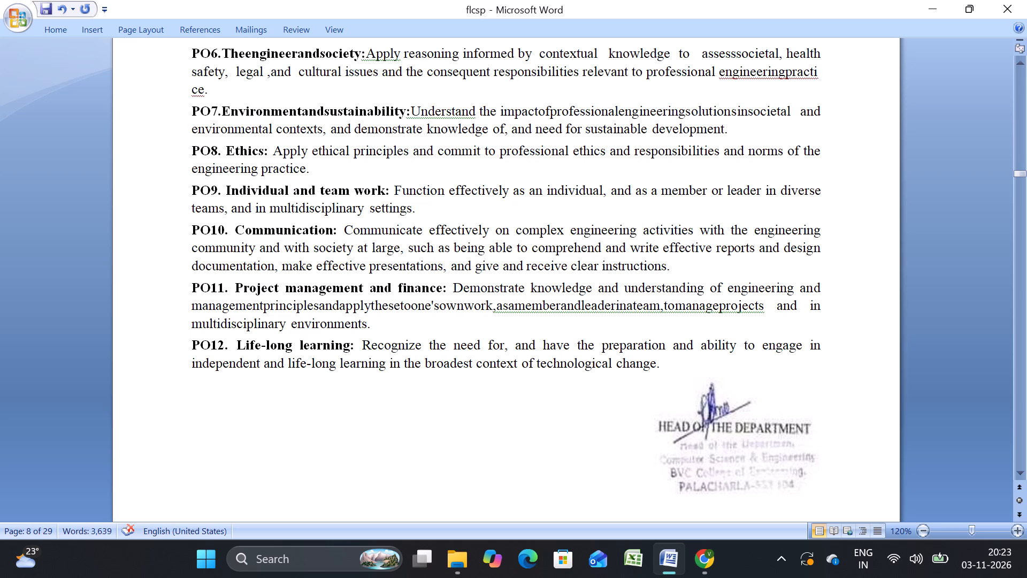
click(534, 113)
key(ctrl+shift+space)
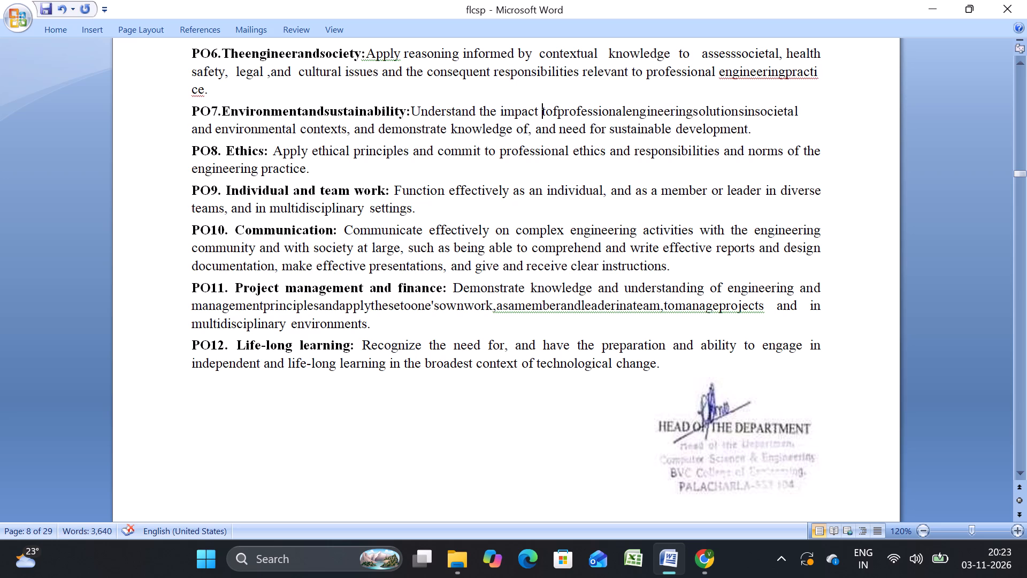
click(545, 115)
key(BackSpace)
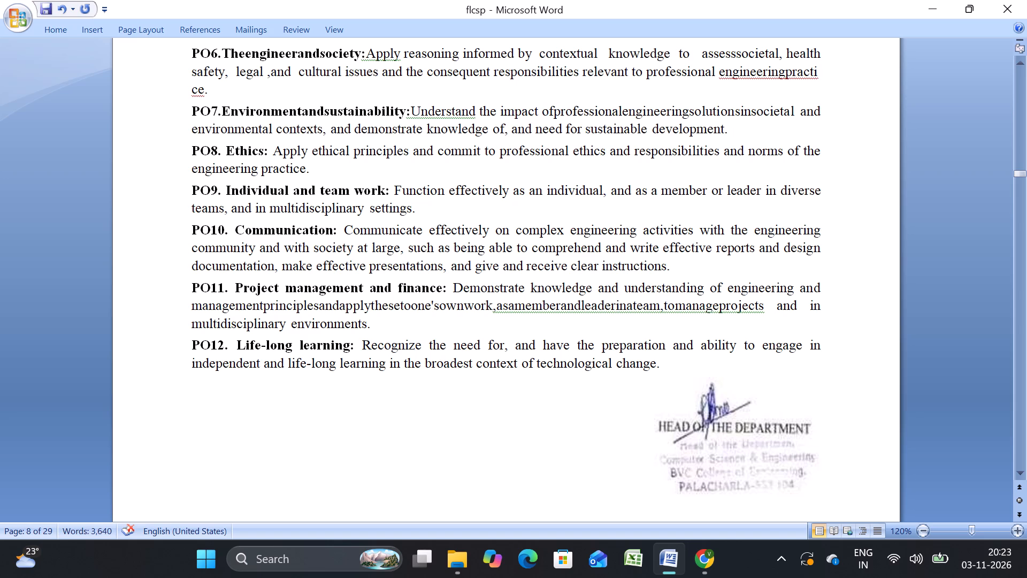
Insert non-breaking spaces after "of", "professional" and "engineering" in the PO7 paragraph's "ofprofessionalengineeringsolutionsinsocietal".
click(551, 113)
drag(549, 114, 554, 114)
click(554, 114)
key(ctrl+shift+space)
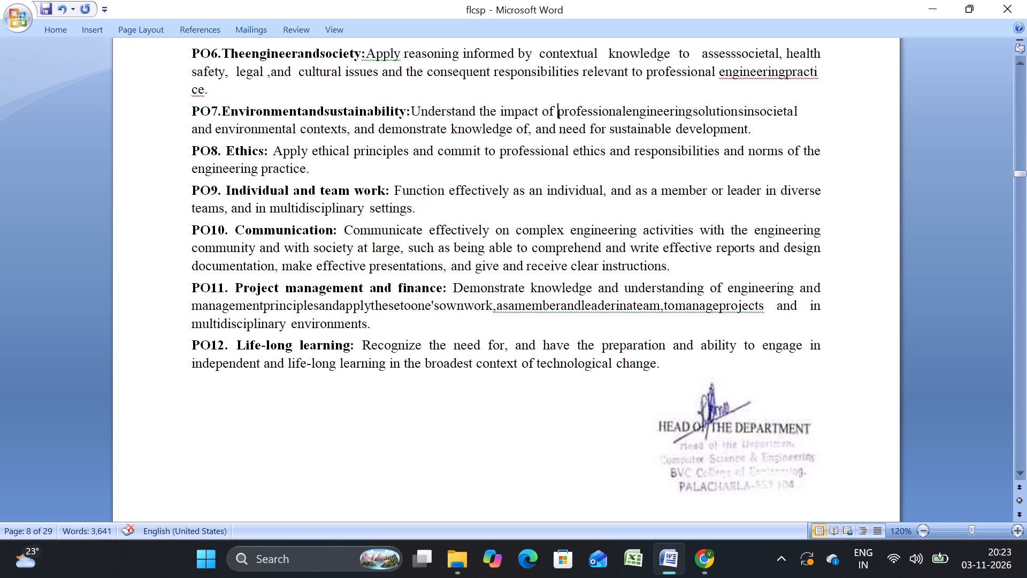
click(626, 113)
key(ctrl+shift+space)
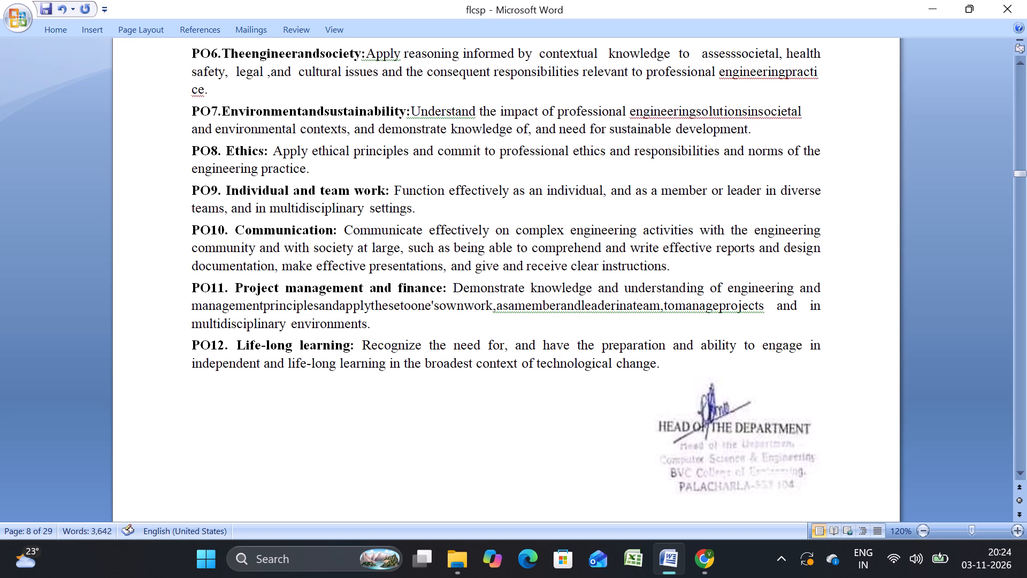
click(695, 116)
key(ctrl+shift+space)
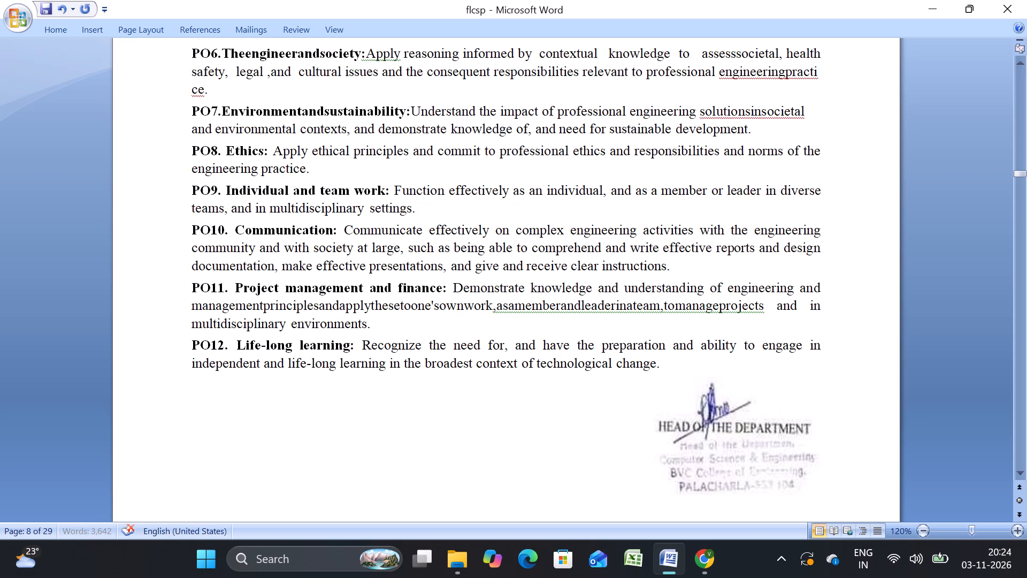
Insert non-breaking spaces after "solutions" and "in" in the PO7 paragraph's "solutionsinsocietal".
ctrl+click(753, 117)
click(753, 117)
click(752, 110)
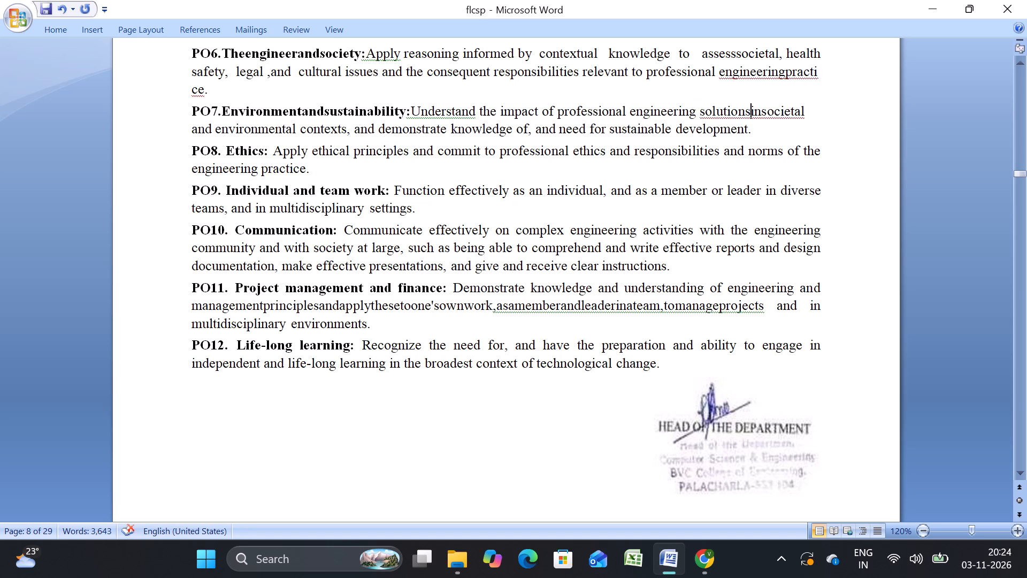
key(ctrl+shift+space)
click(768, 110)
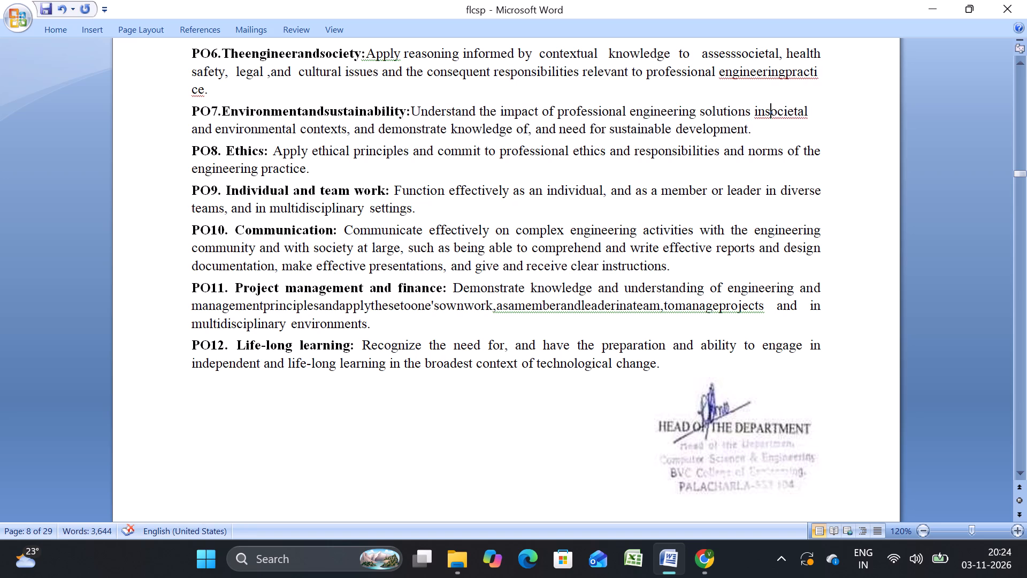
click(764, 110)
key(ctrl+shift+space)
Insert a non-breaking space between "engineering" and "practice" at the end of the PO6 paragraph.
click(788, 73)
key(ctrl+shift+space)
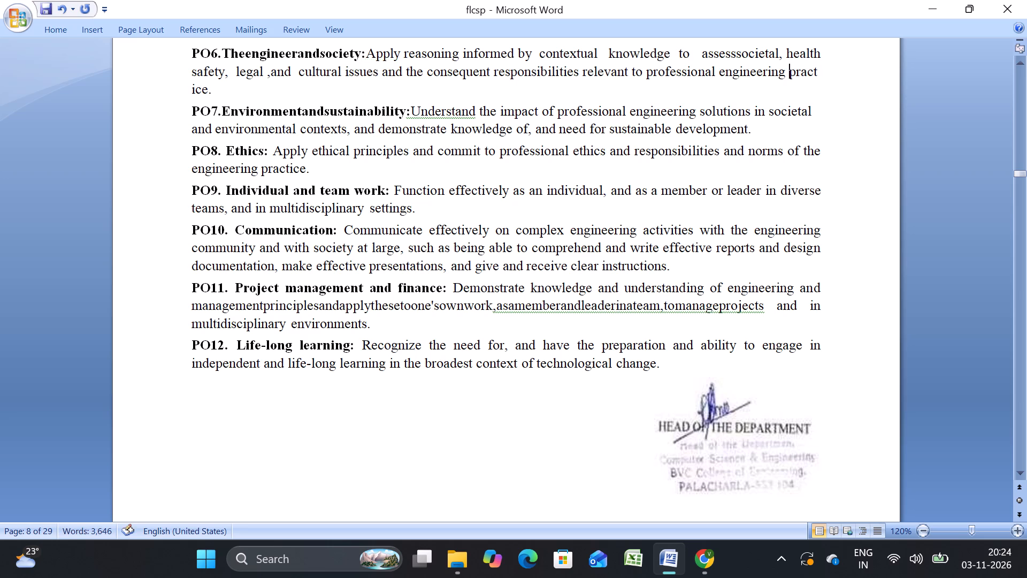
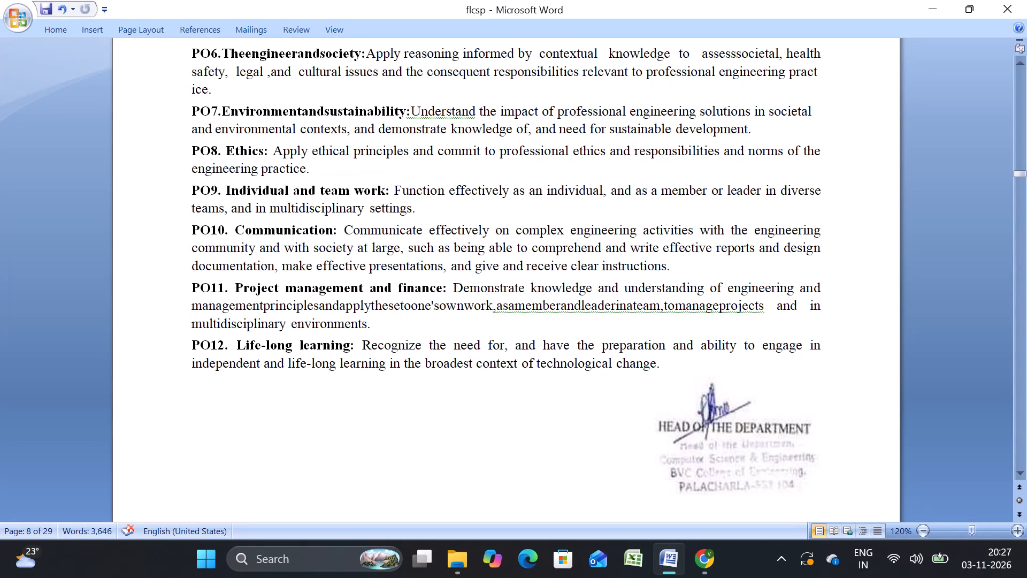
Insert non-breaking spaces after "management", "principles", "and" and "apply" in the PO11 paragraph's run-together second line.
click(262, 311)
key(ctrl+shift+space)
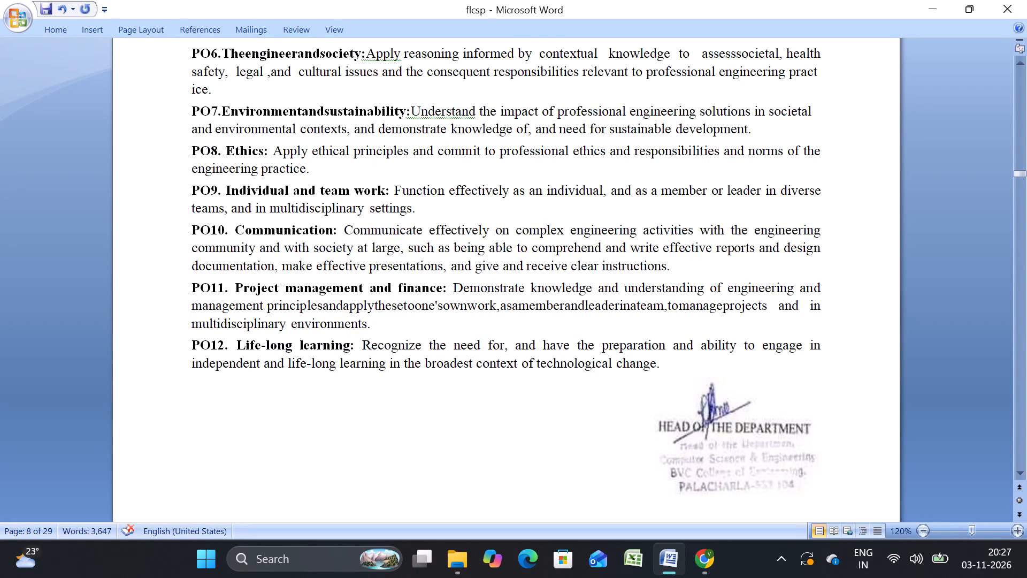
click(322, 307)
key(ctrl+shift+space)
click(350, 305)
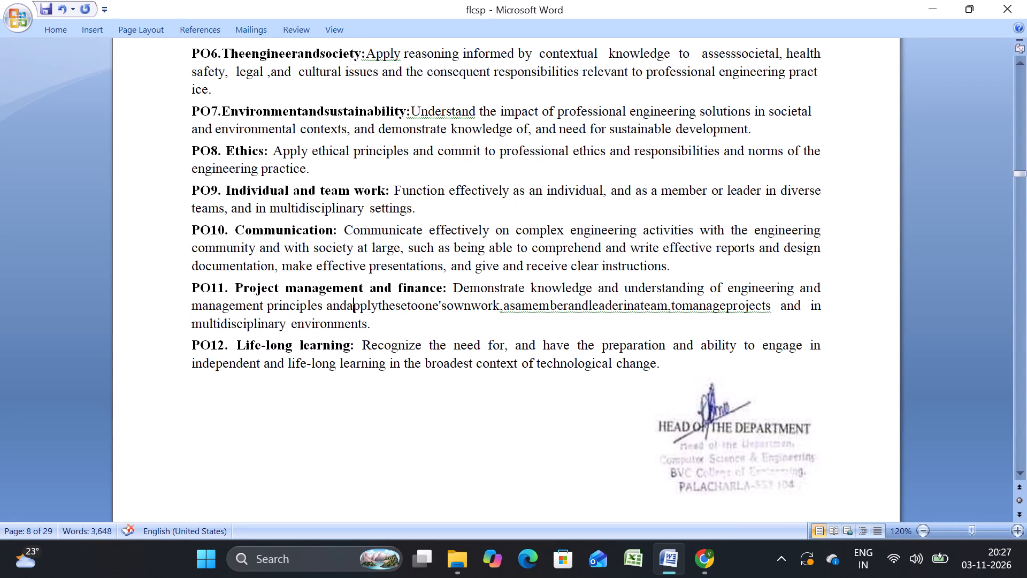
click(347, 305)
key(ctrl+shift+space)
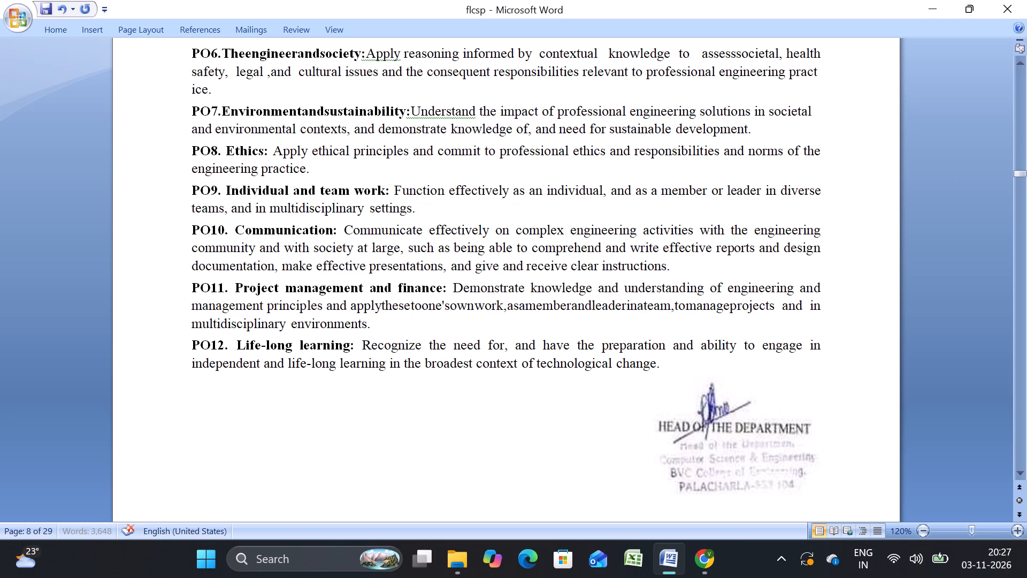
click(378, 307)
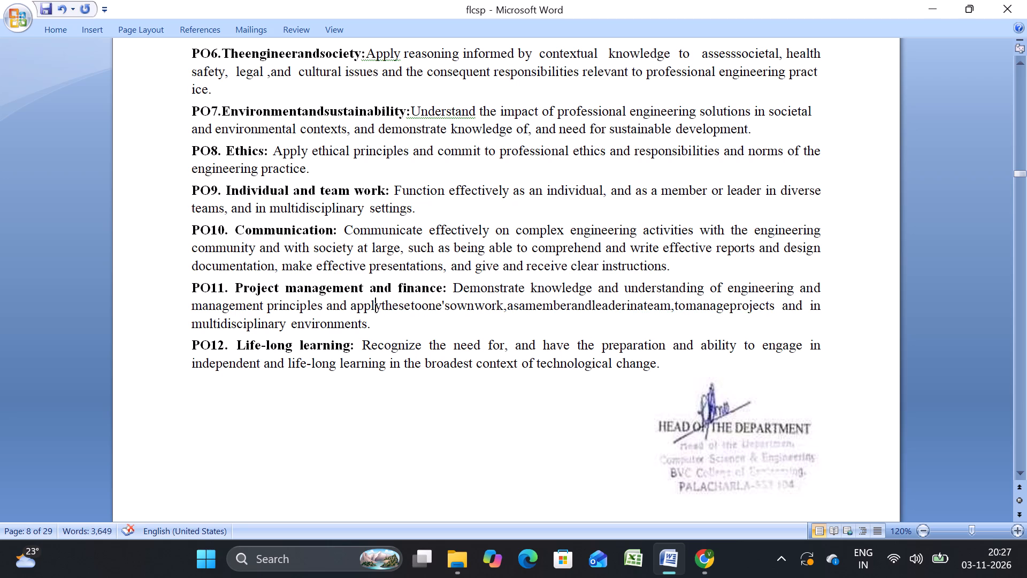
click(380, 308)
key(ctrl+shift+space)
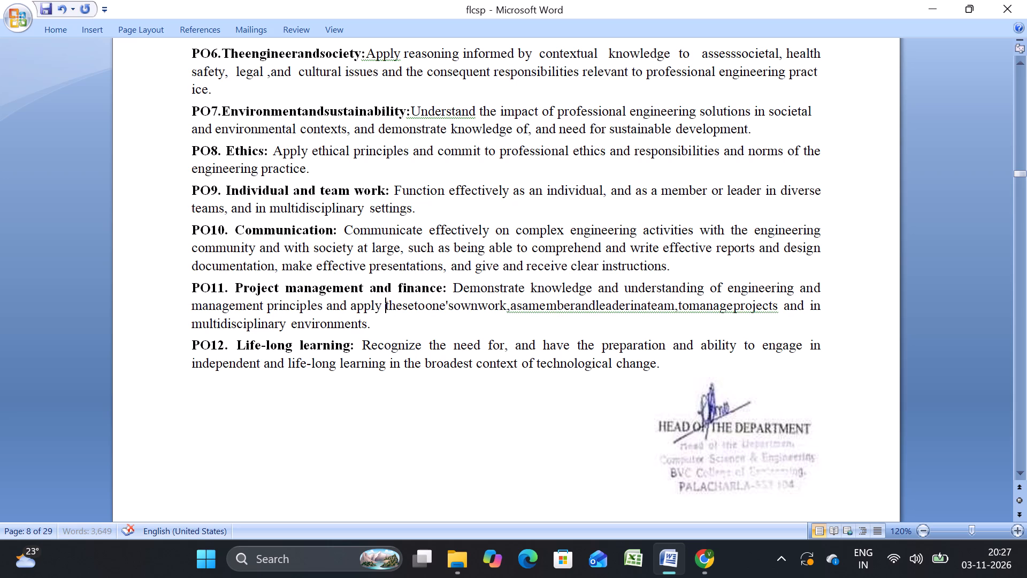
Insert non-breaking spaces after "the", "set" and "one's" in the PO11 paragraph's "thesetoone'sownwork", removing one "o" after "set".
click(398, 308)
click(401, 308)
key(ctrl+shift+space)
click(421, 311)
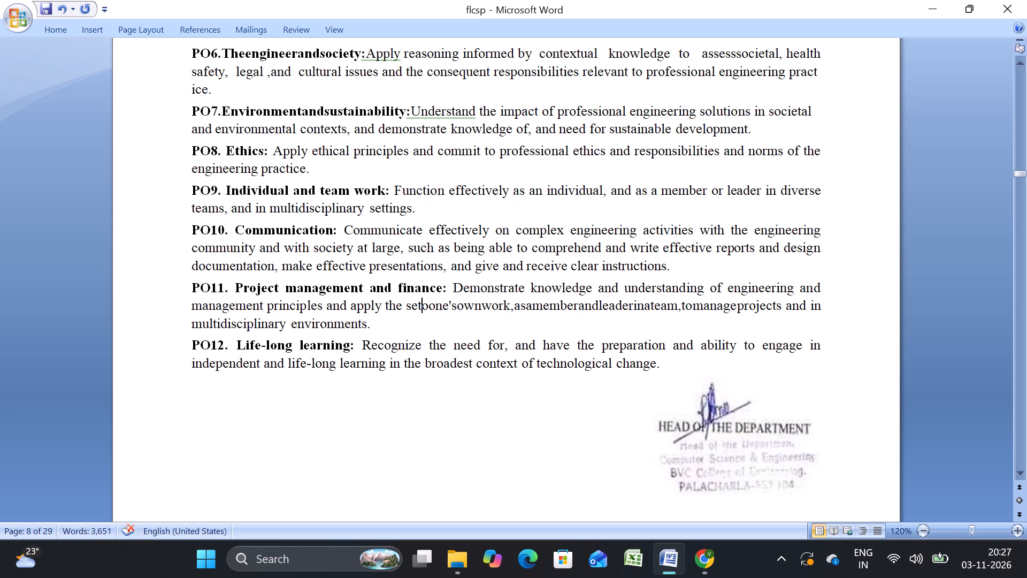
key(shift+space)
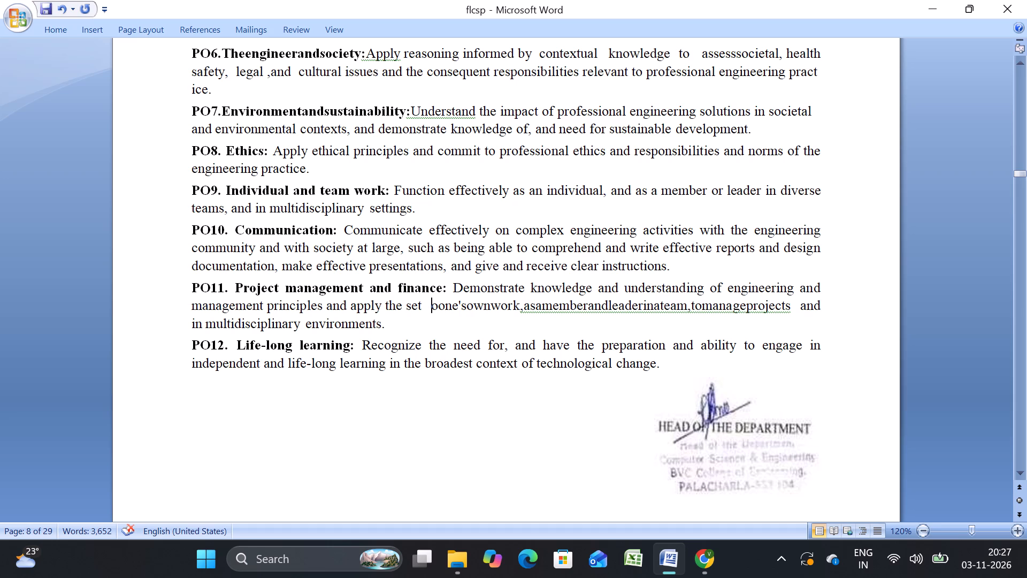
key(ctrl+z)
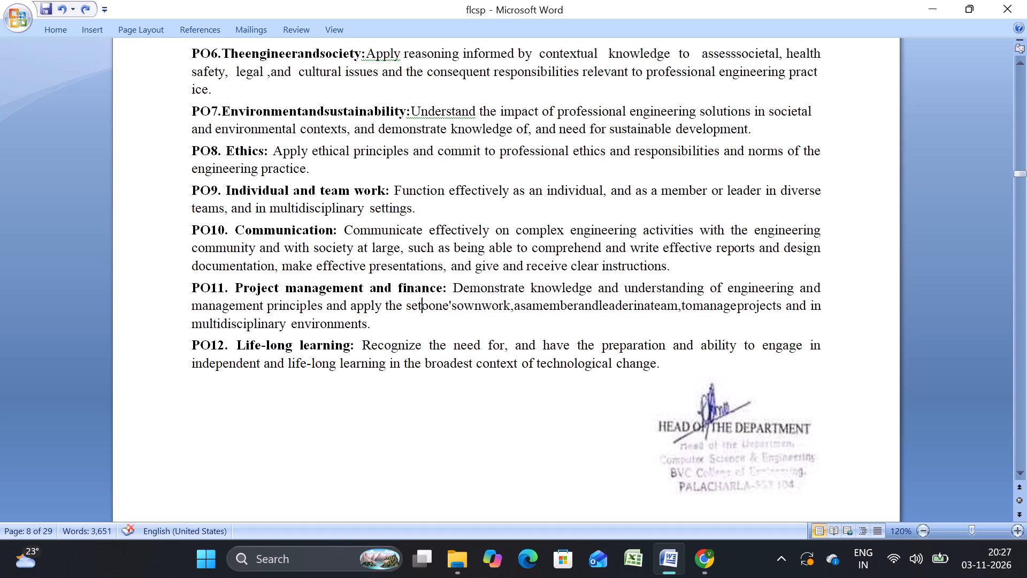
click(430, 310)
key(BackSpace)
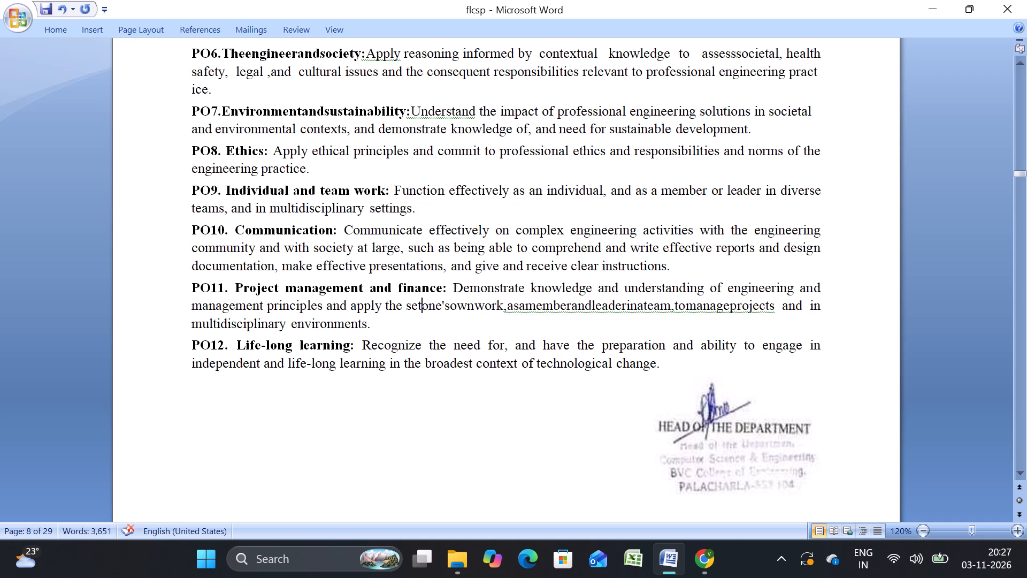
key(ctrl+shift+space)
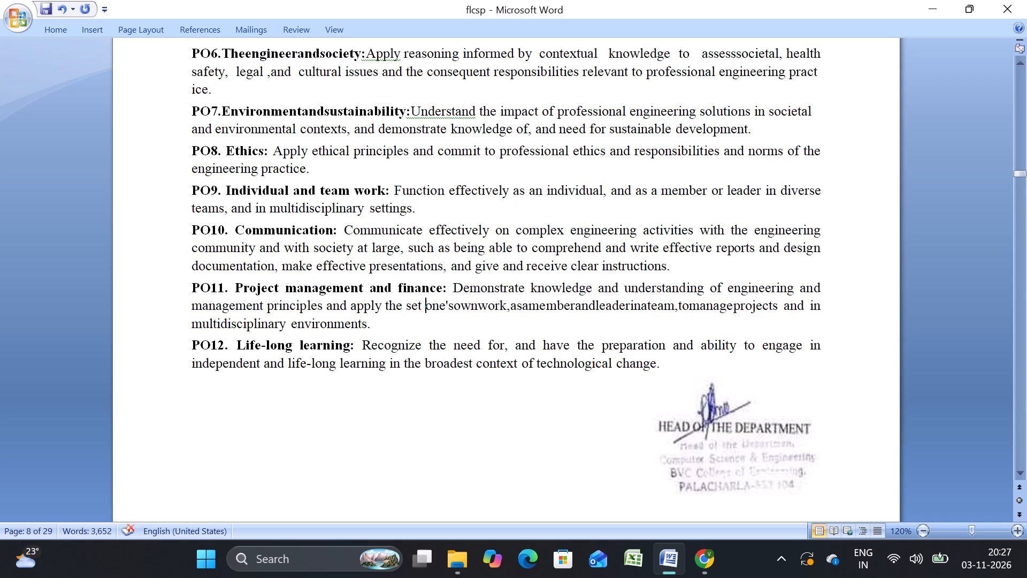
click(455, 306)
key(ctrl+shift+space)
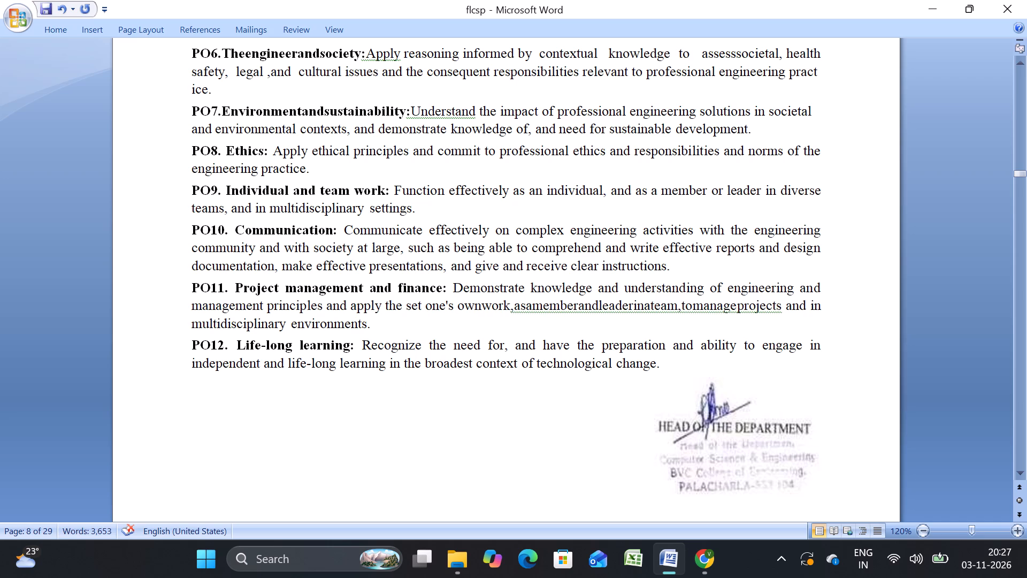
Insert non-breaking spaces after "ownwork,", "as", "a" and "member" in the PO11 paragraph's "ownwork,asamemberandleaderinateam".
click(515, 307)
key(ctrl+shift+space)
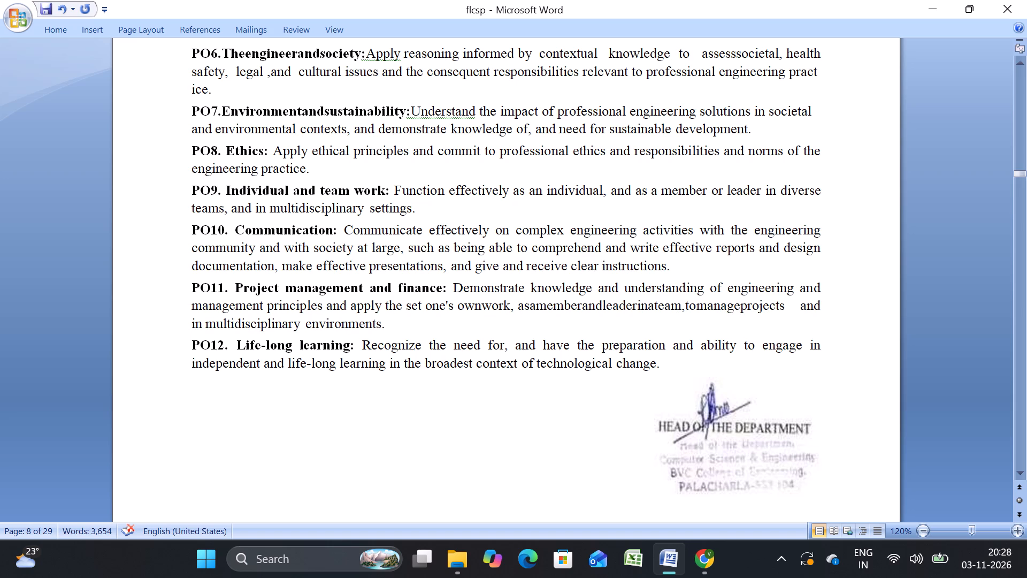
click(580, 310)
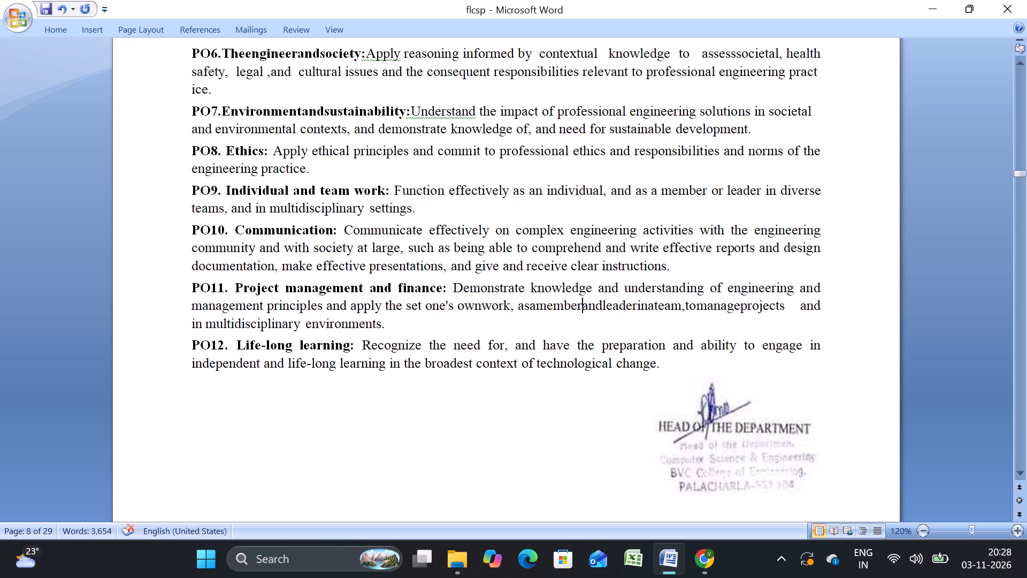
click(526, 305)
click(526, 305)
click(530, 306)
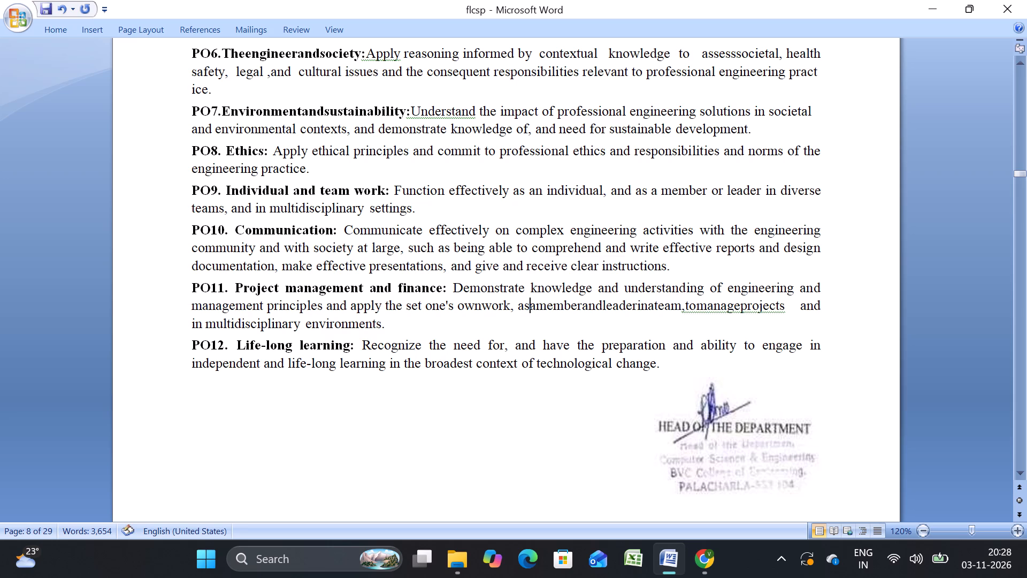
key(ctrl+shift+space)
click(537, 307)
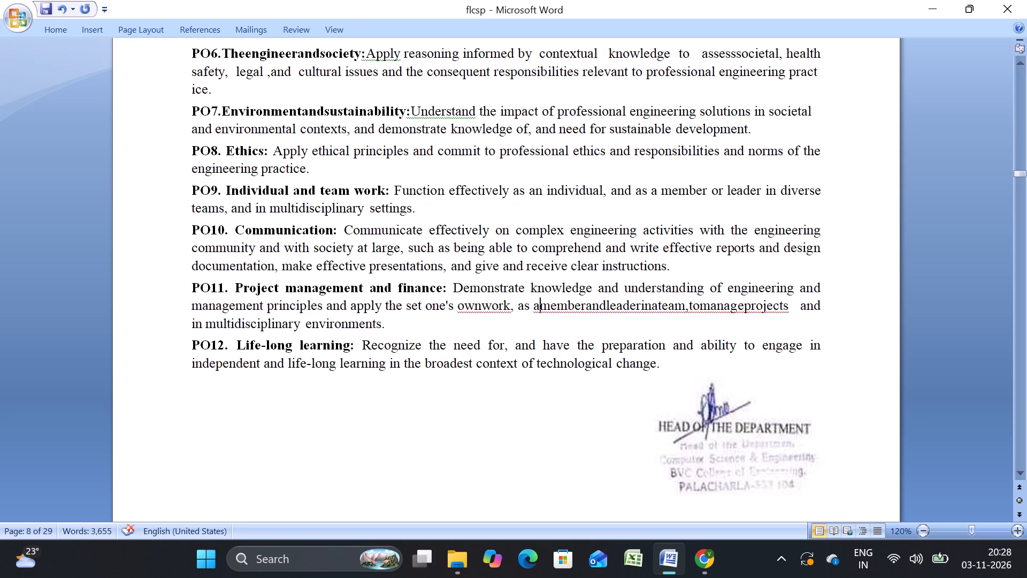
key(ctrl+shift+space)
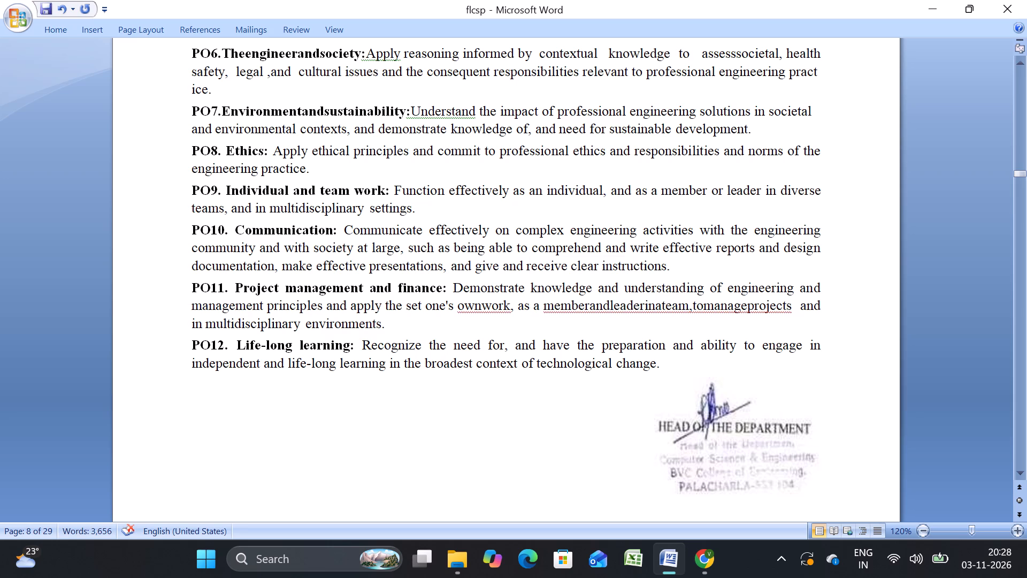
click(588, 308)
key(ctrl+shift+space)
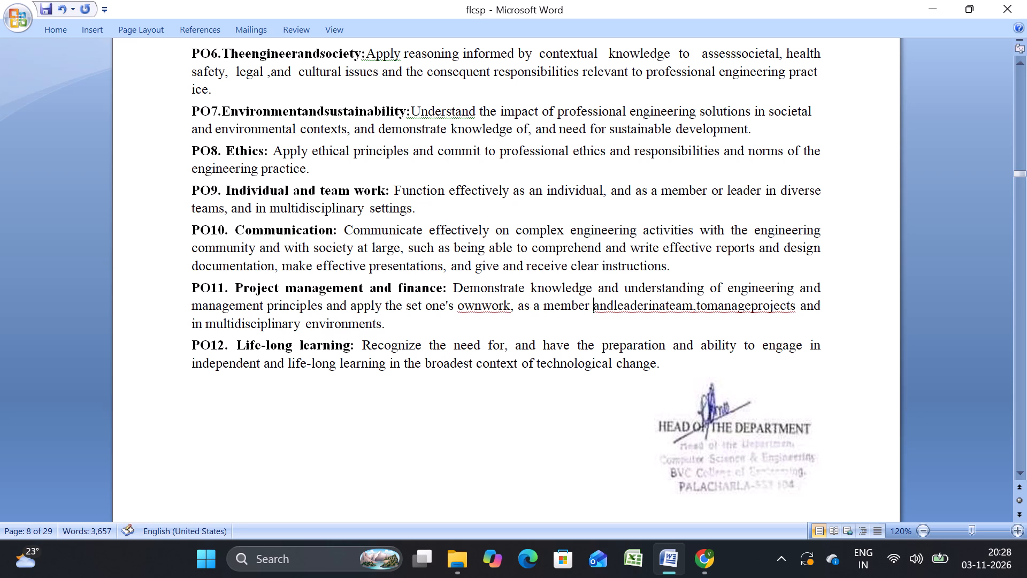
Insert non-breaking spaces after "and", "leader", "in" and "a" in the PO11 paragraph's "andleaderinateam".
click(612, 312)
key(shift+space)
key(BackSpace)
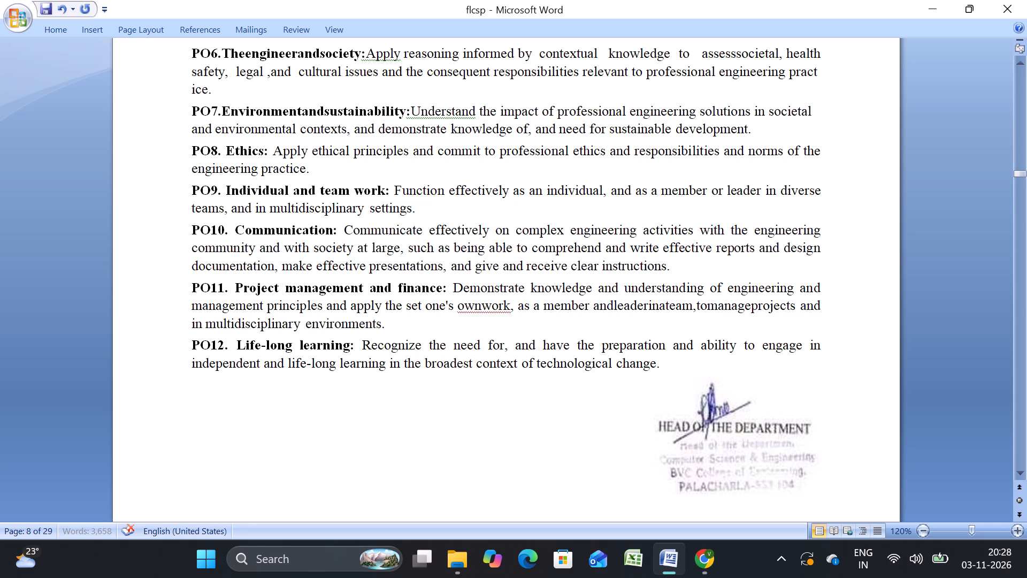
key(ctrl+shift+space)
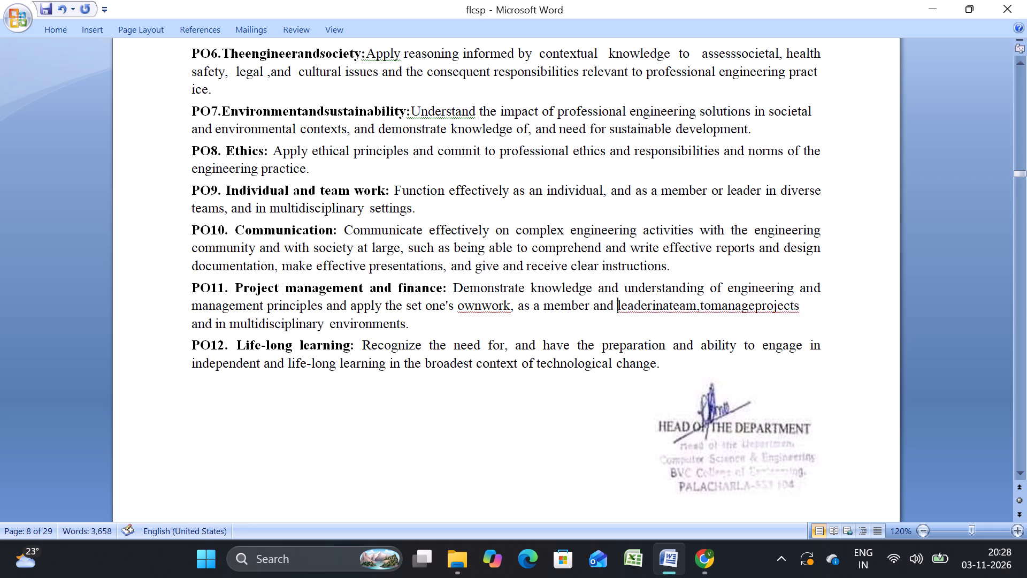
click(653, 311)
key(ctrl+space)
key(ctrl+shift+space)
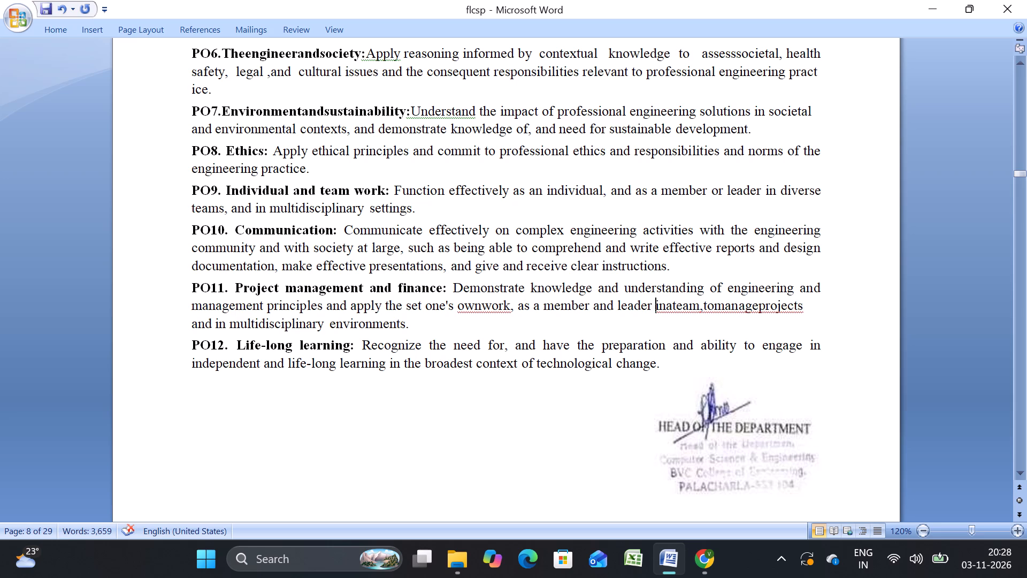
click(663, 312)
key(ctrl+shift+space)
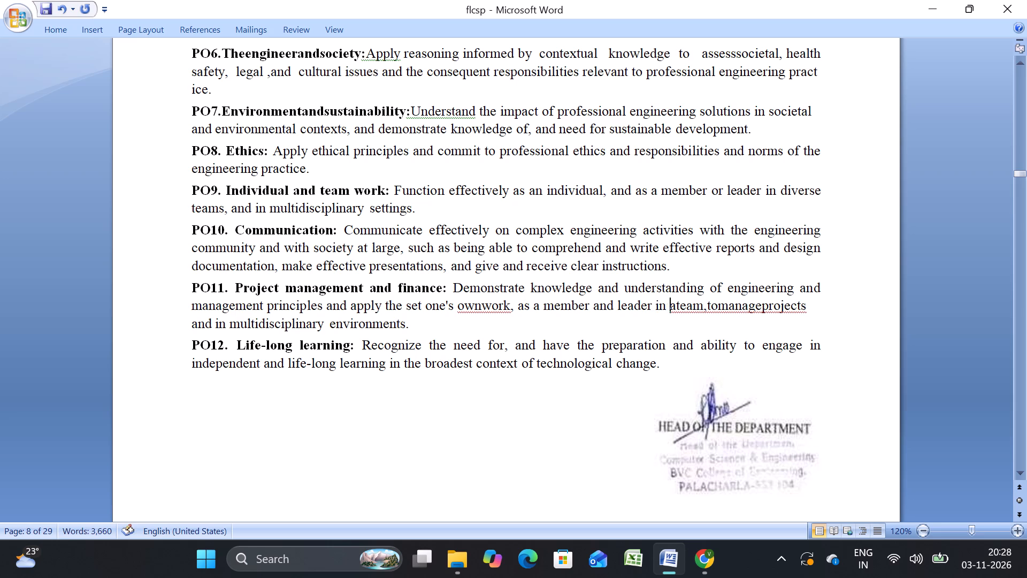
click(676, 313)
key(ctrl+shift+space)
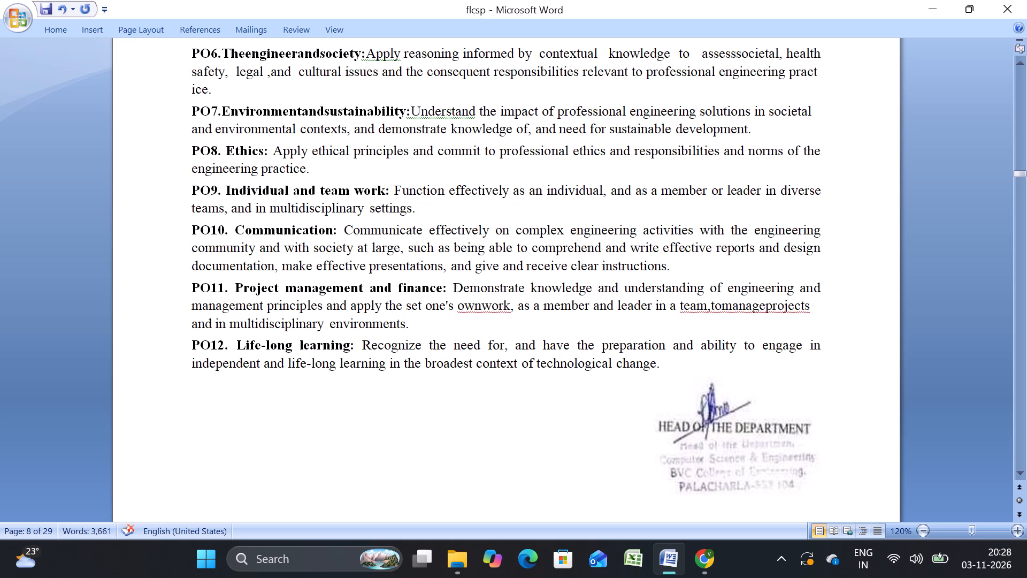
Insert non-breaking spaces after "team,", "to" and "manage" in the PO11 paragraph's "team,tomanageprojects".
click(710, 309)
key(ctrl+shift+space)
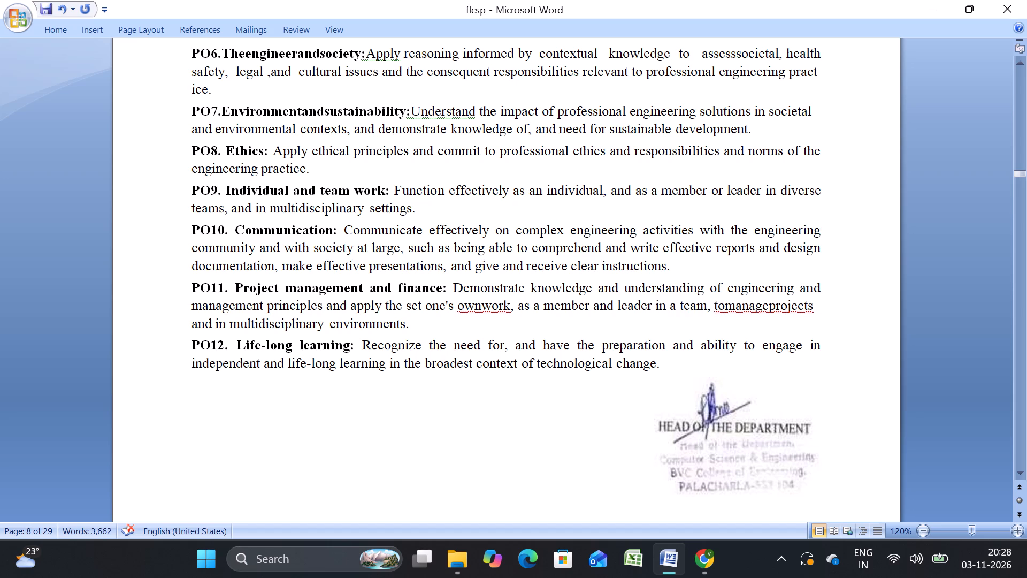
click(723, 308)
key(ctrl+shift+space)
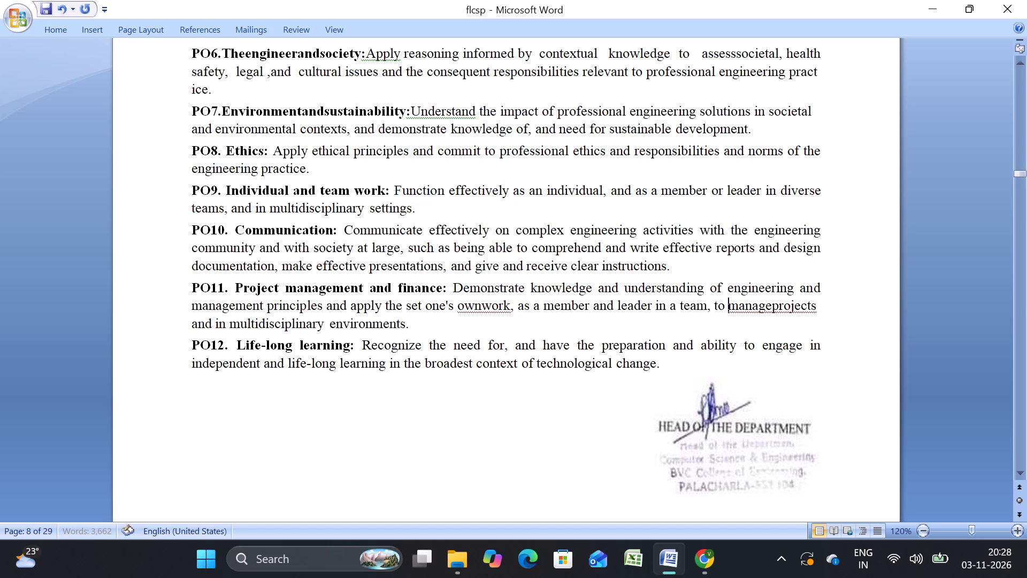
click(769, 307)
key(ctrl+shift+space)
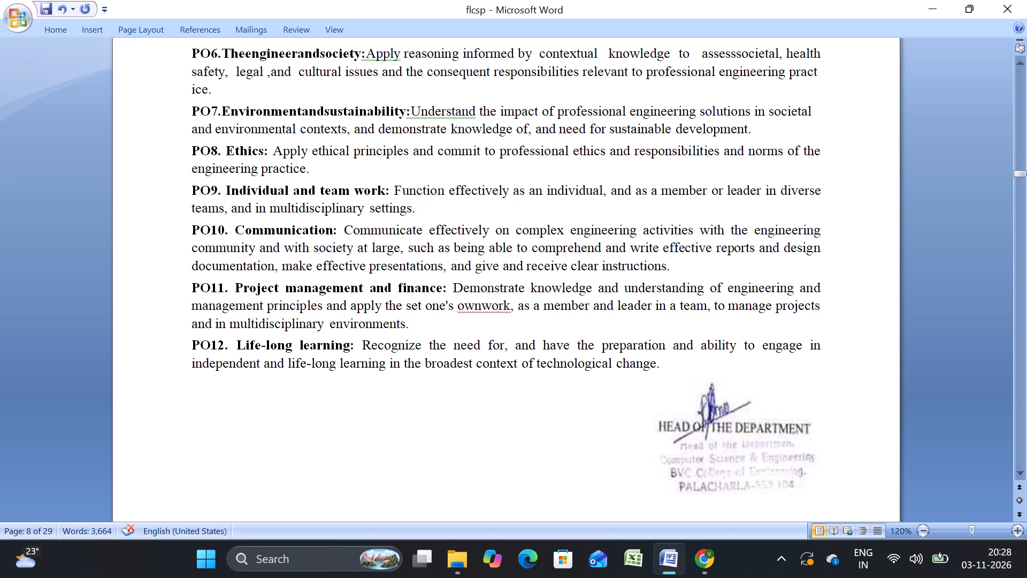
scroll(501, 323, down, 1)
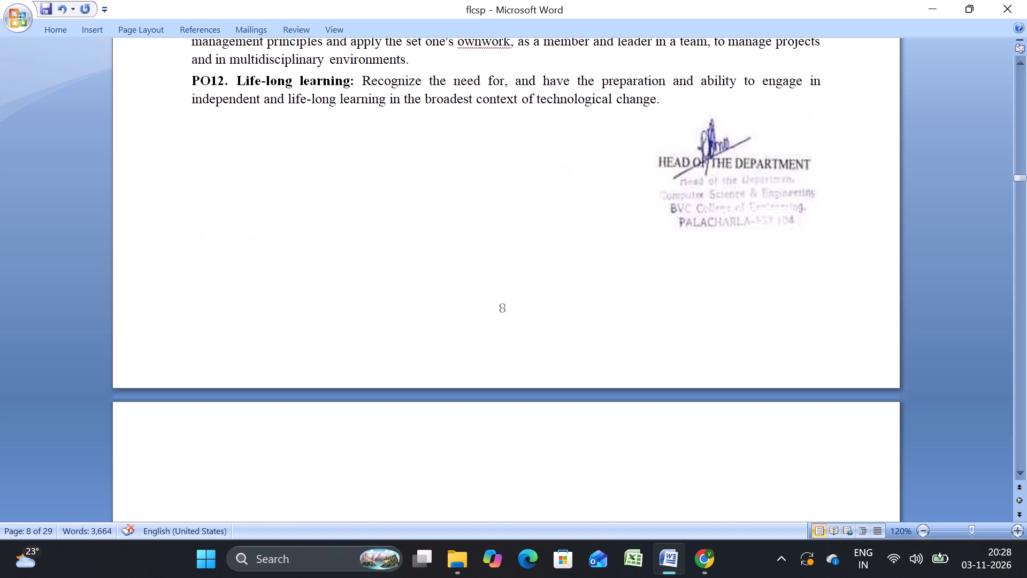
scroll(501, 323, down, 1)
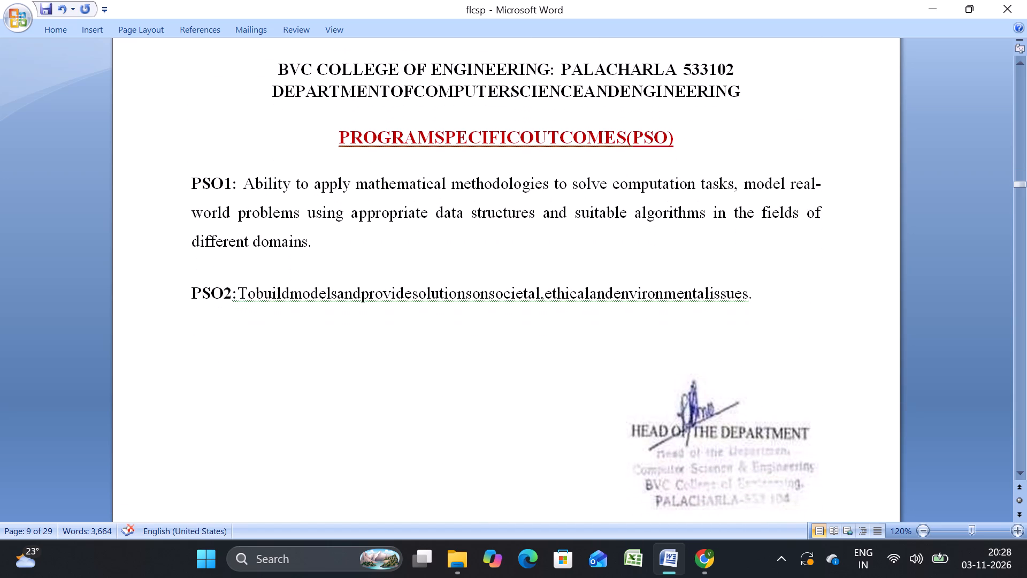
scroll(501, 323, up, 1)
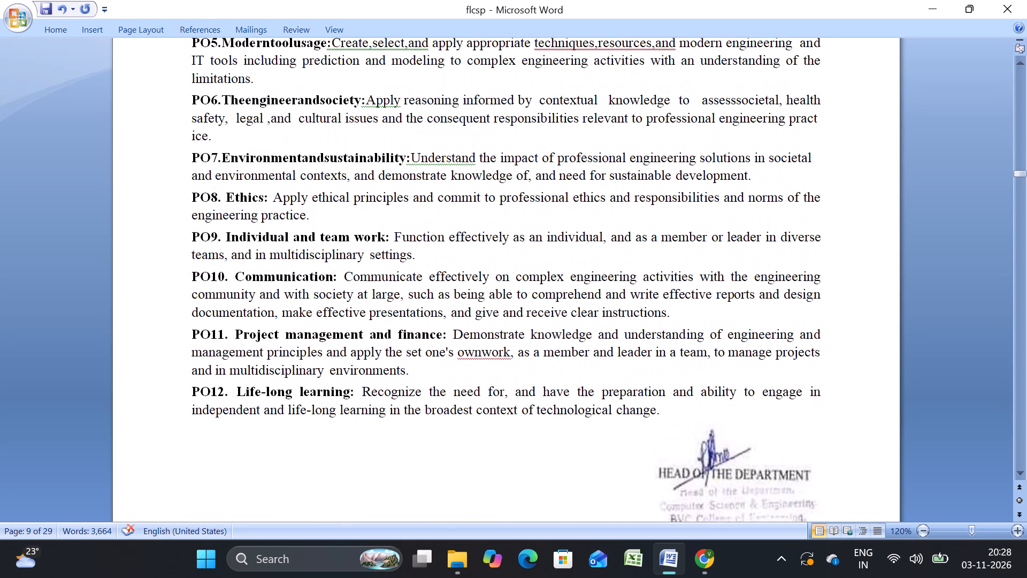
Insert non-breaking spaces after "To", "build" and "models" in the PSO2 paragraph's "Tobuildmodelsand".
scroll(501, 323, down, 1)
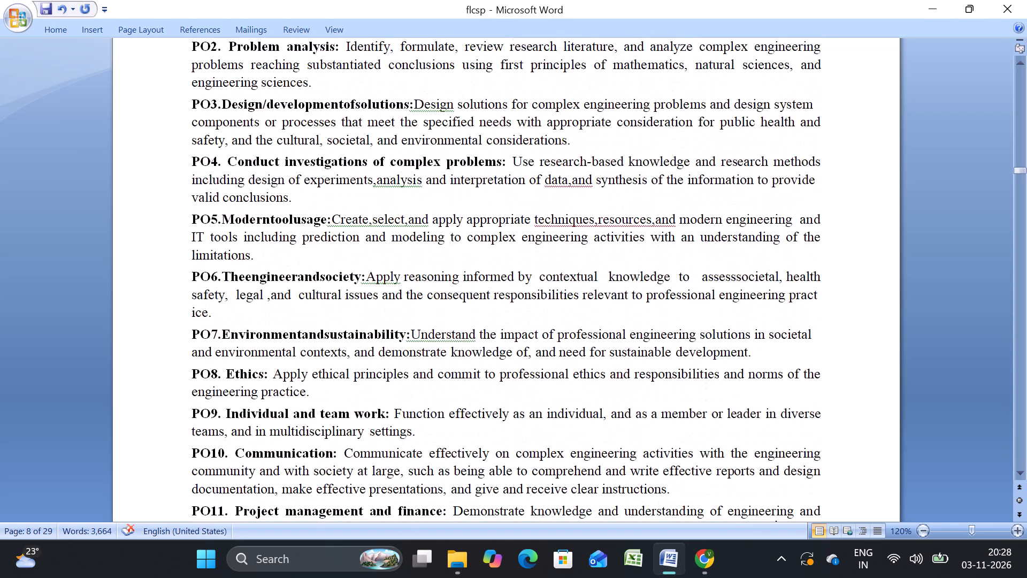
scroll(501, 323, down, 1)
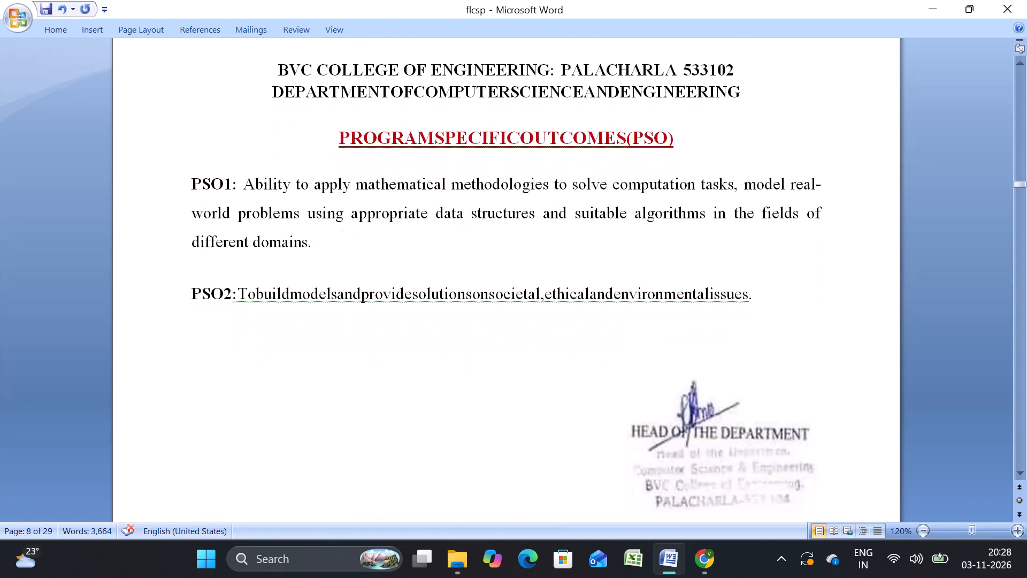
scroll(501, 323, down, 1)
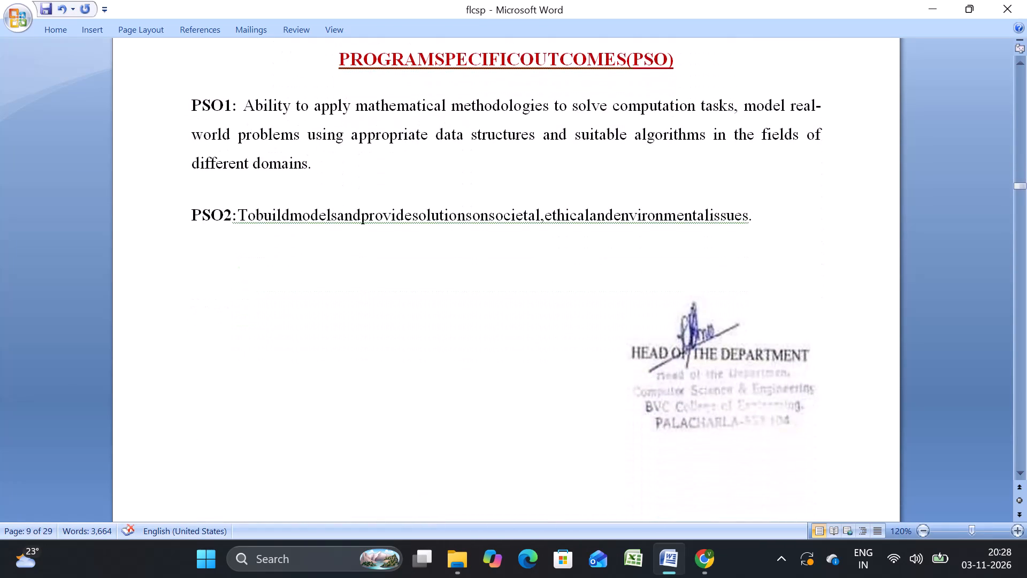
click(254, 215)
key(ctrl+shift+space)
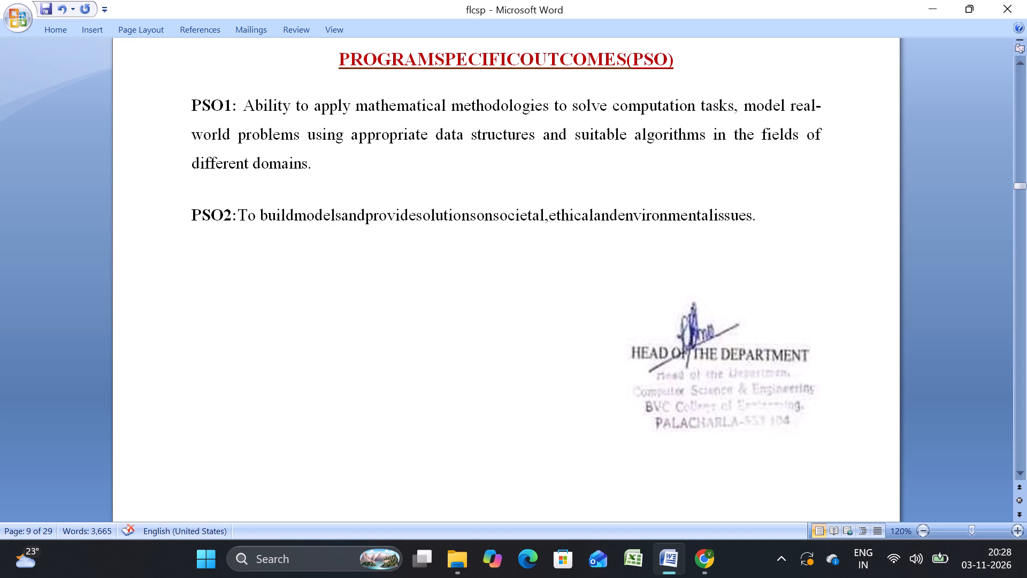
click(290, 219)
key(ctrl+shift+space)
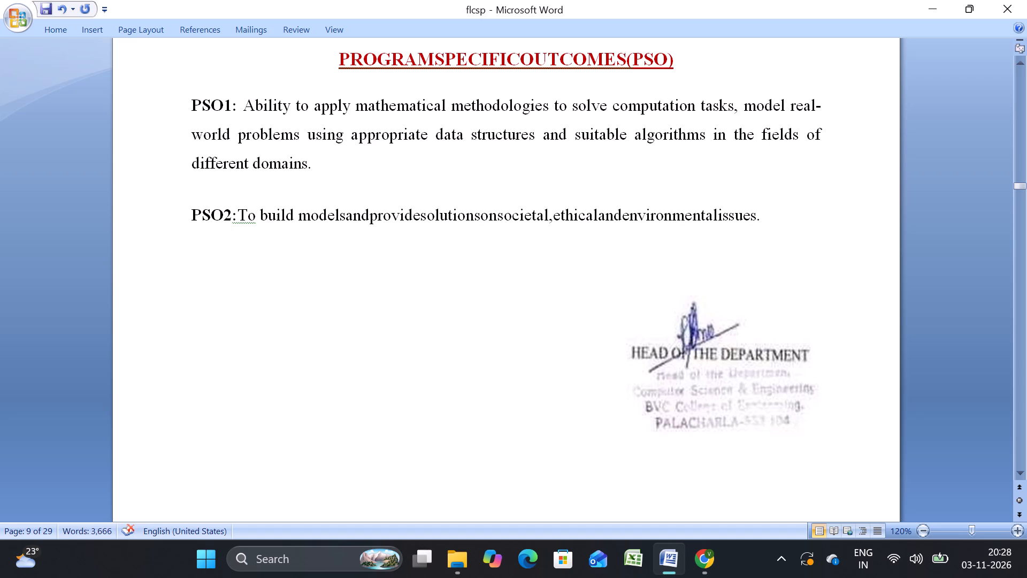
ctrl+shift+click(343, 217)
click(343, 217)
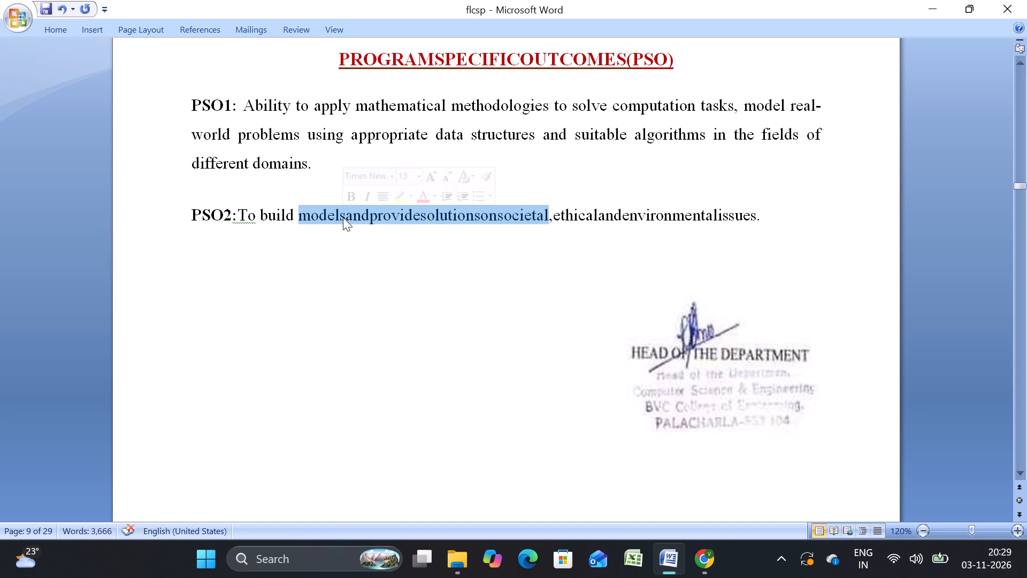
click(343, 217)
key(ctrl+shift+space)
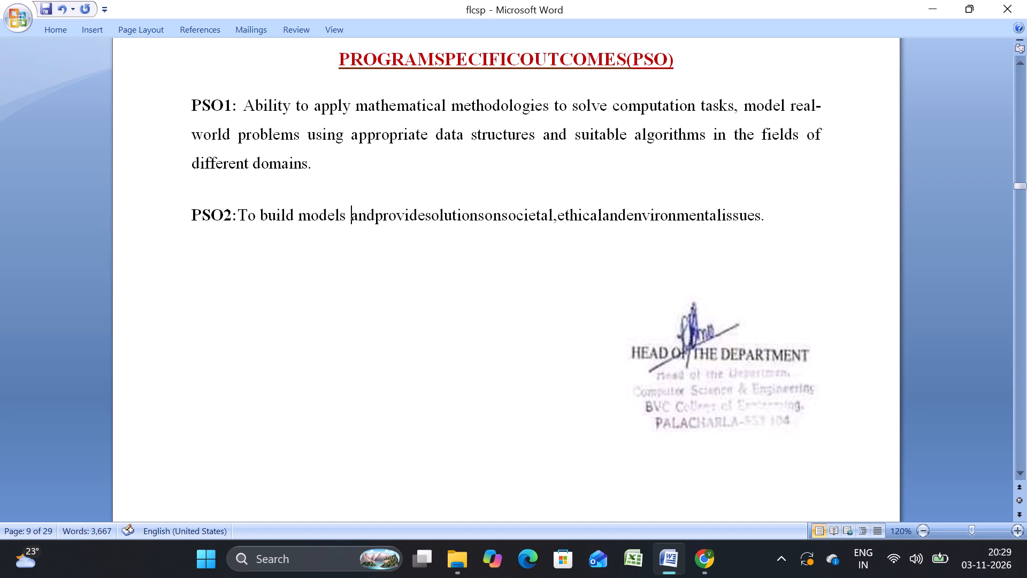
Insert non-breaking spaces after "and", "provide" and "solutions" in the PSO2 paragraph's "andprovidesolutionsonsocietal".
click(373, 217)
ctrl+shift+click(373, 217)
key(ctrl+shift+space)
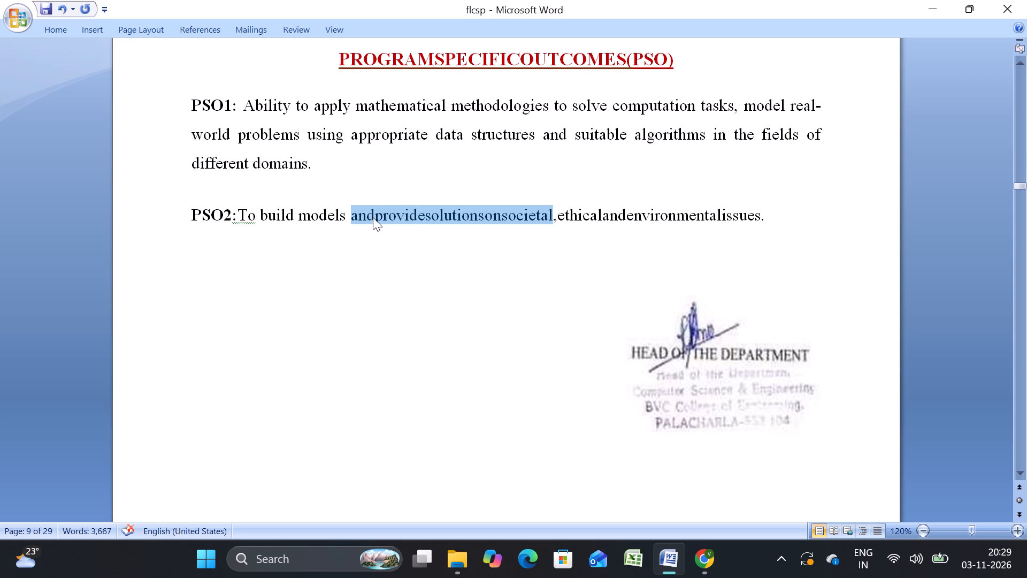
click(373, 217)
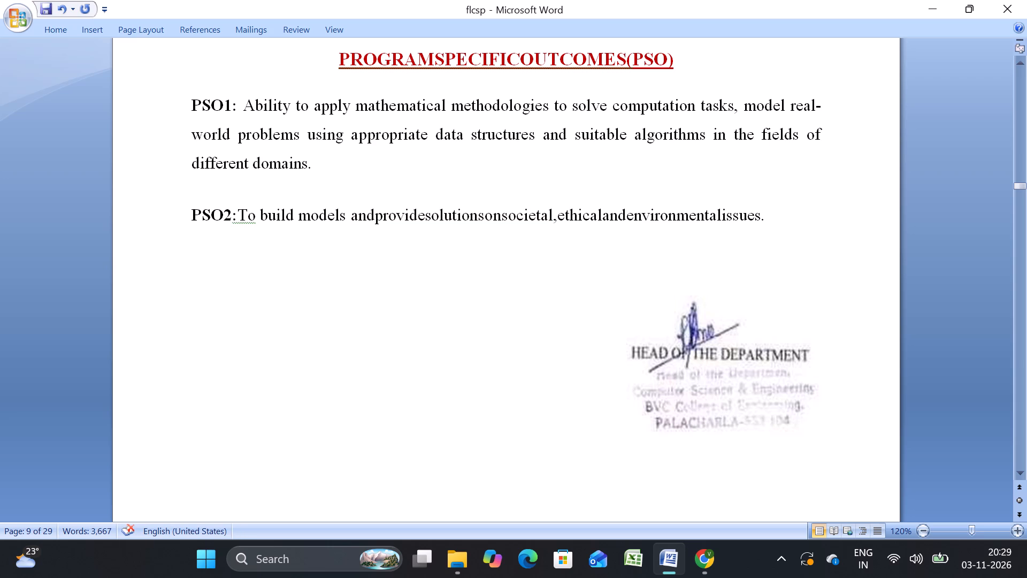
ctrl+click(373, 217)
click(373, 217)
key(ctrl+shift+space)
ctrl+shift+click(373, 217)
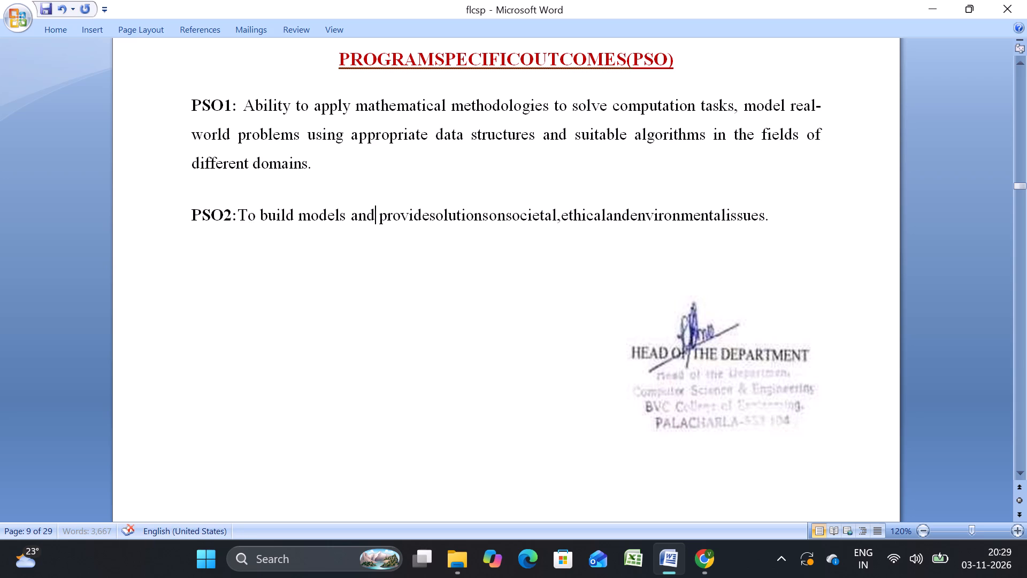
click(428, 216)
key(ctrl+shift+space)
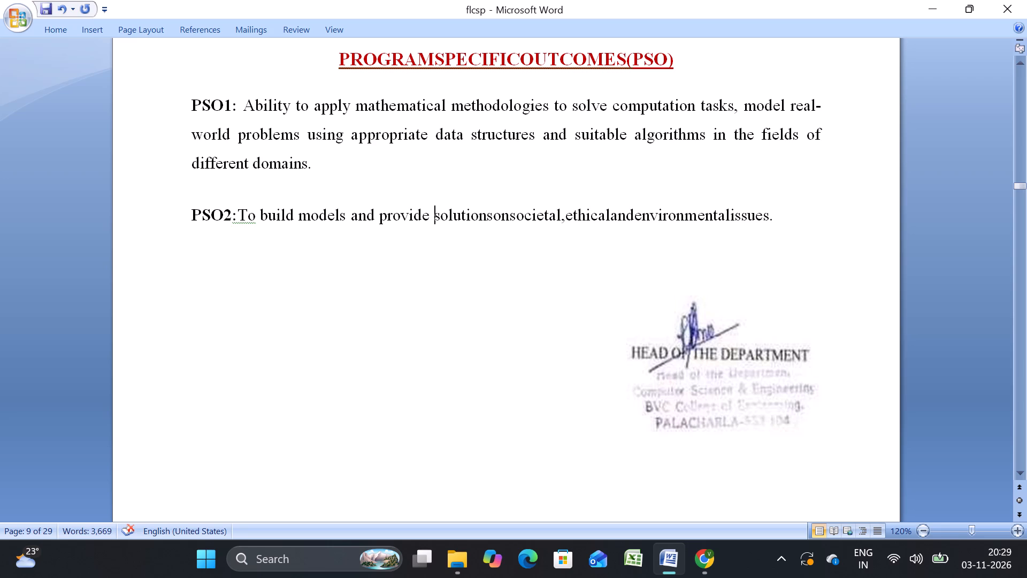
click(493, 218)
key(ctrl+shift+space)
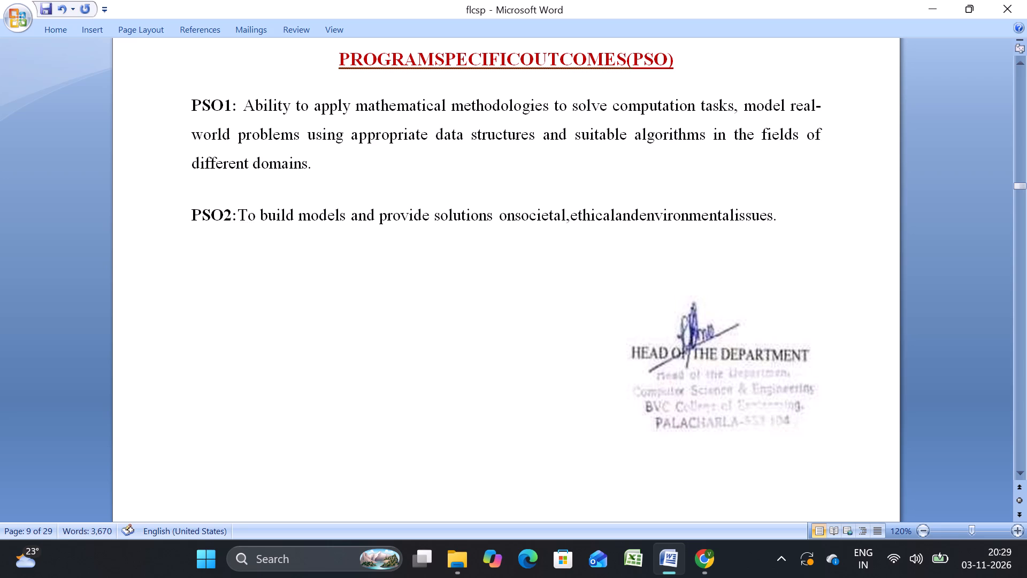
Insert non-breaking spaces after "on" and "societal," in the PSO2 paragraph's "onsocietal,ethical".
click(515, 219)
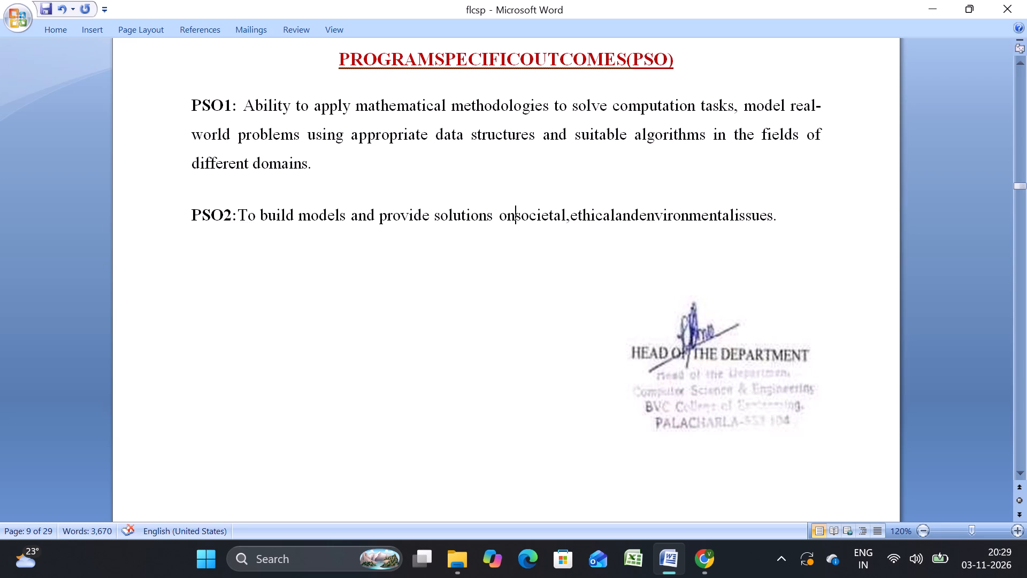
ctrl+shift+click(515, 219)
key(ctrl+shift+space)
key(ctrl+shift+space)
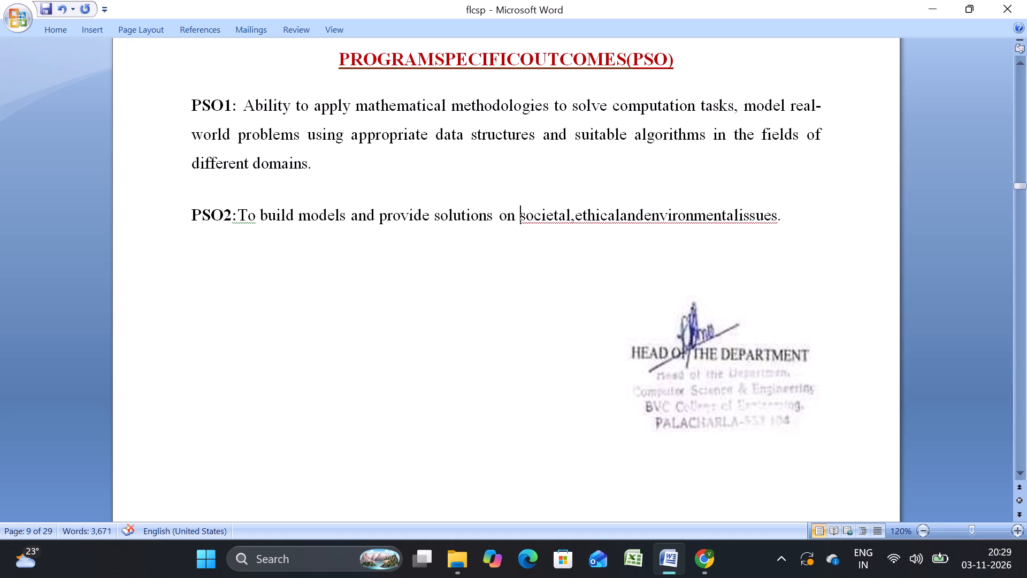
click(576, 220)
key(ctrl+shift+space)
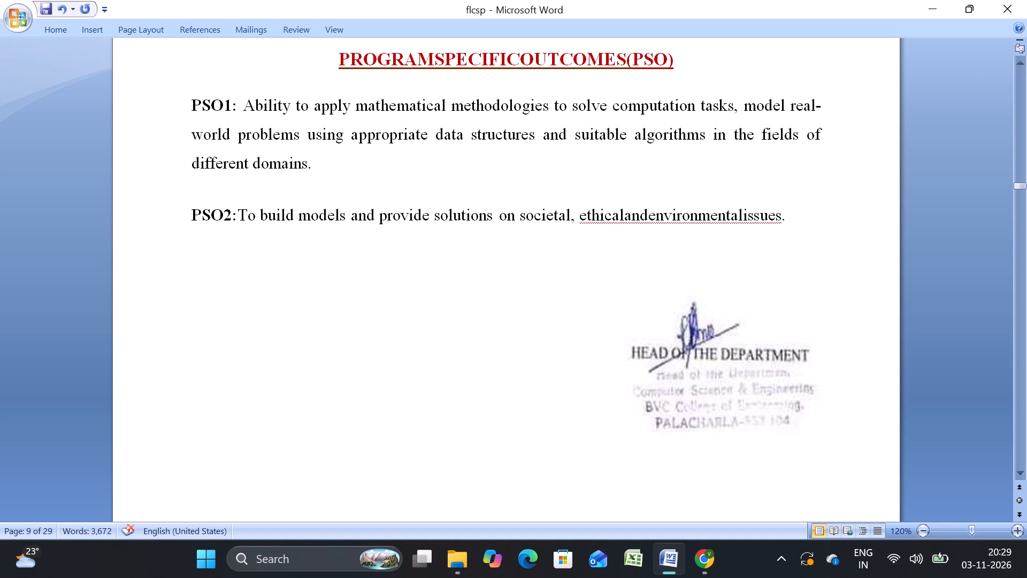
Insert non-breaking spaces after "ethical", "and" and "environmental" in the PSO2 paragraph's "ethicalandenvironmentalissues".
click(624, 216)
key(ctrl+shift+space)
click(652, 219)
key(ctrl+shift+space)
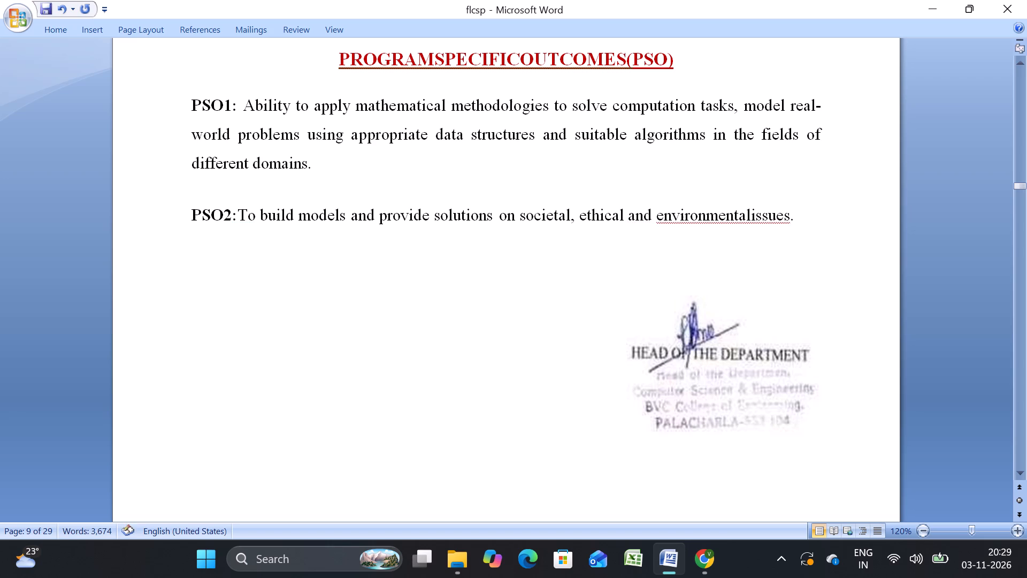
click(747, 218)
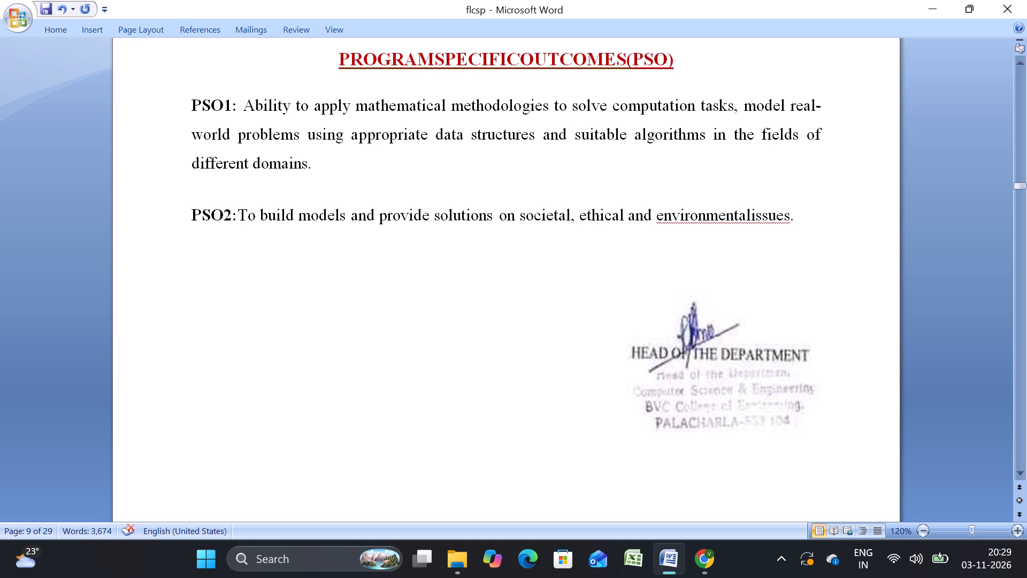
click(749, 219)
ctrl+shift+click(749, 219)
key(ctrl+shift+space)
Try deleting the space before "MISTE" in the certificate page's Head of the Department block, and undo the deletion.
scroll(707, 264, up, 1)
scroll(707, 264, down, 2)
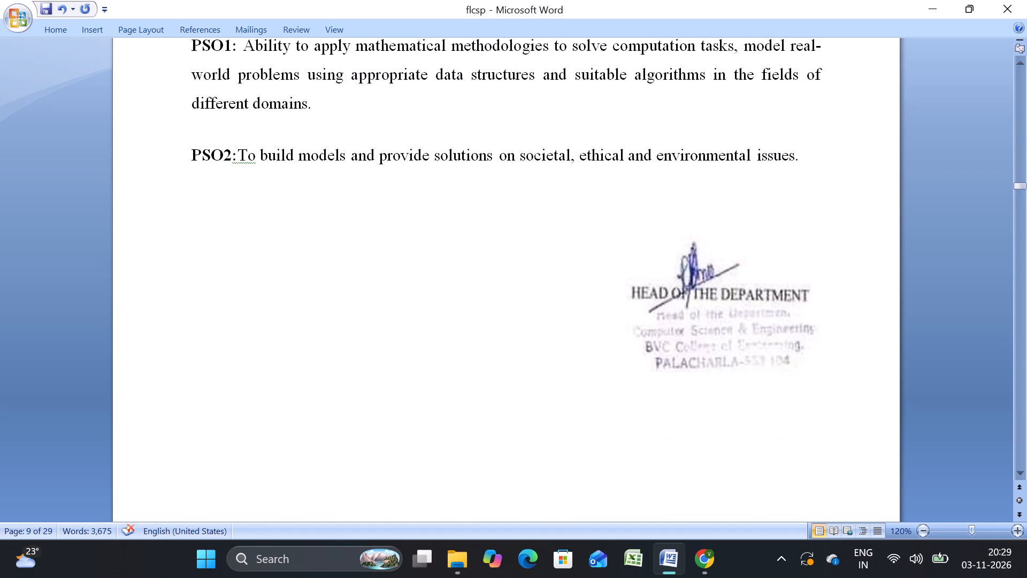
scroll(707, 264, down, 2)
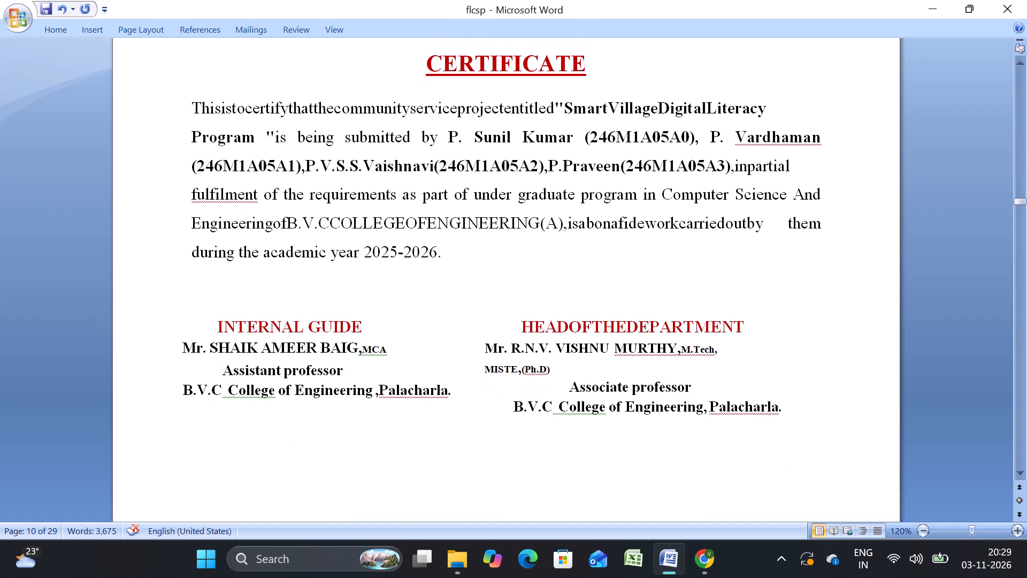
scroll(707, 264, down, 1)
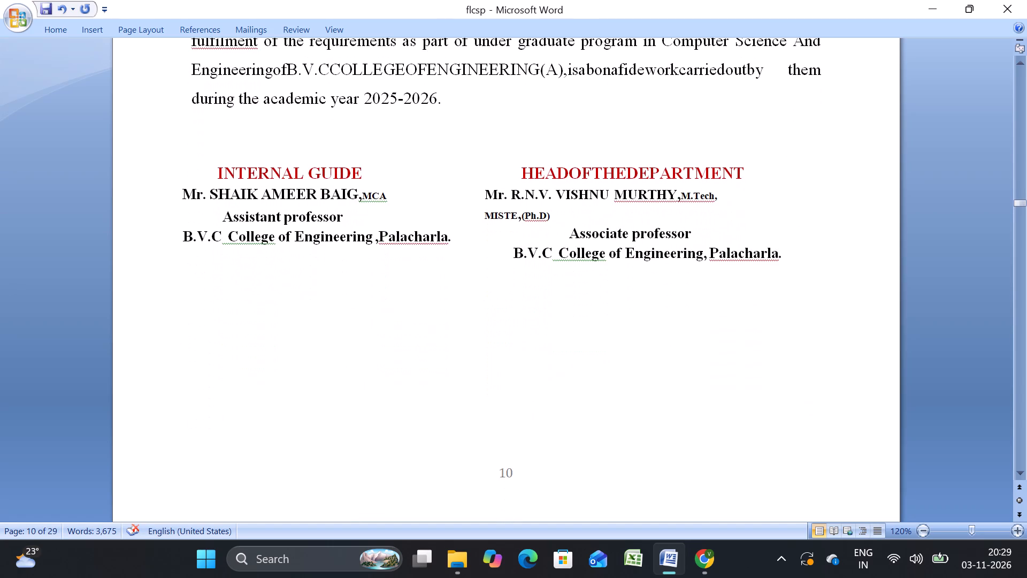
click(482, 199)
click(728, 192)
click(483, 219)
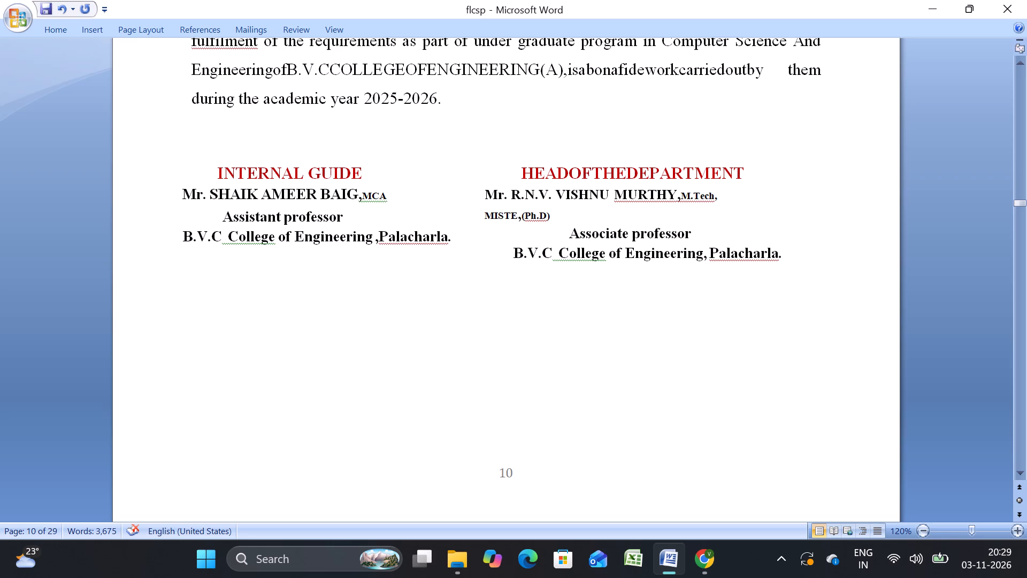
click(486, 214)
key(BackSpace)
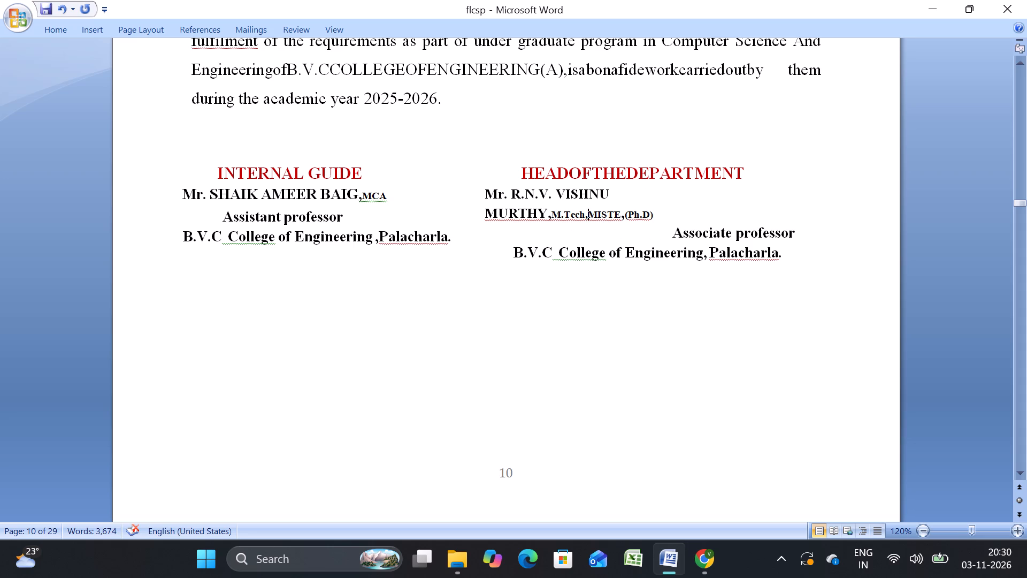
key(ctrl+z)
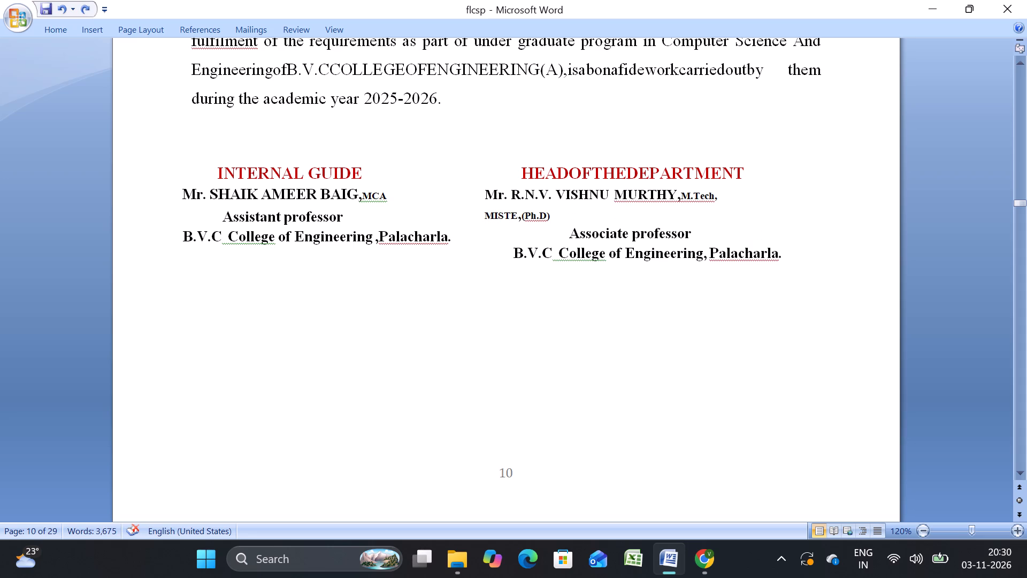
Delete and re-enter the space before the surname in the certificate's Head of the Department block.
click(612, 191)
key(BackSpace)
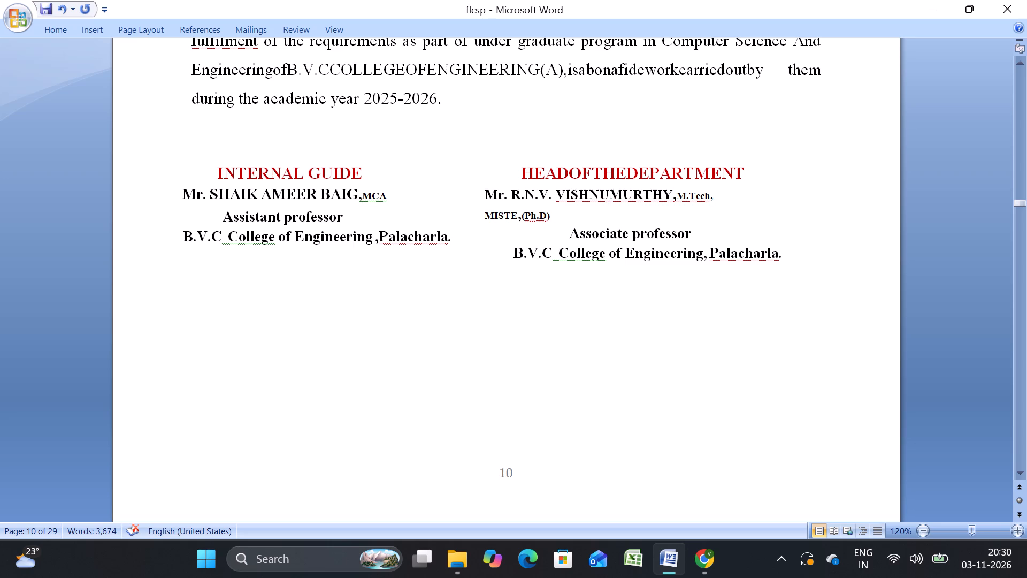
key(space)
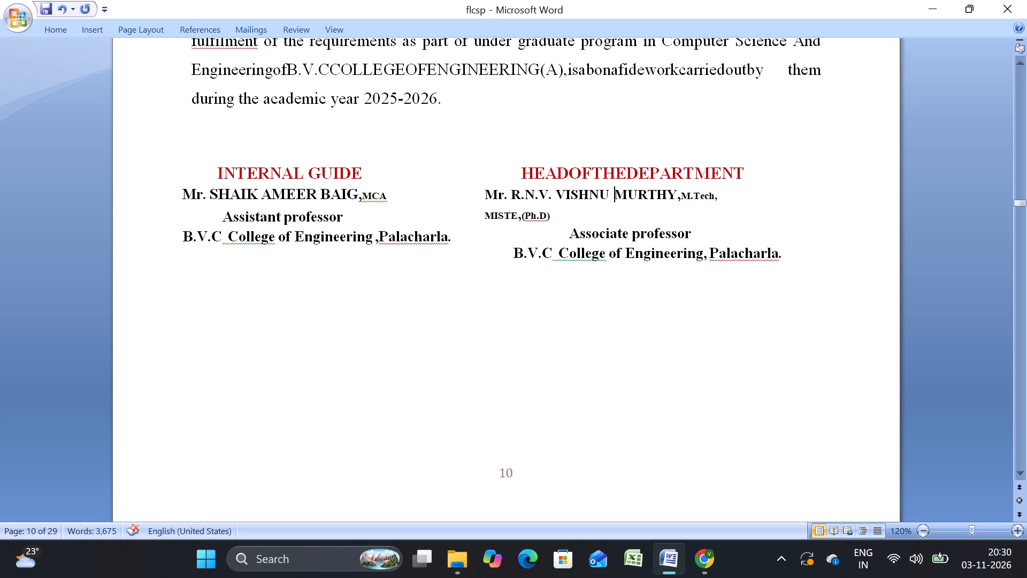
Indent the name line under the certificate's Head of the Department heading with nine spaces.
click(484, 193)
click(484, 193)
key(space)
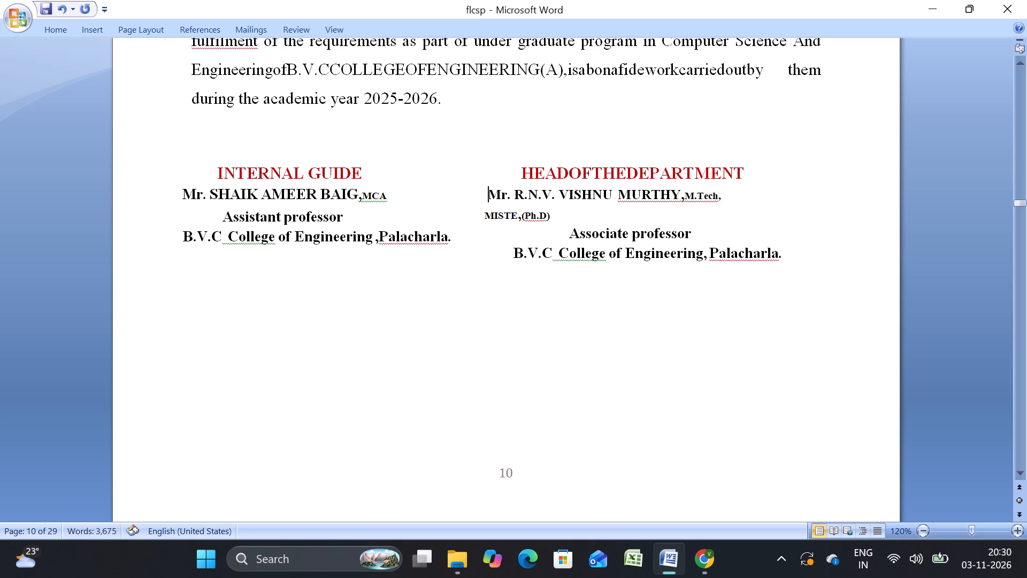
key(space)
key(space)
key(space)
key(space)
key(space)
key(space)
key(space)
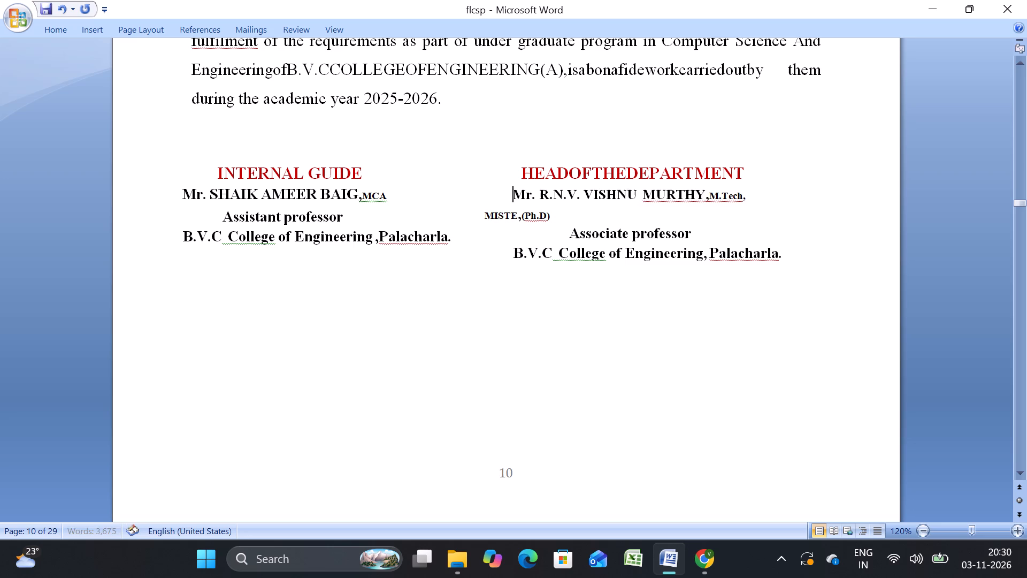
key(space)
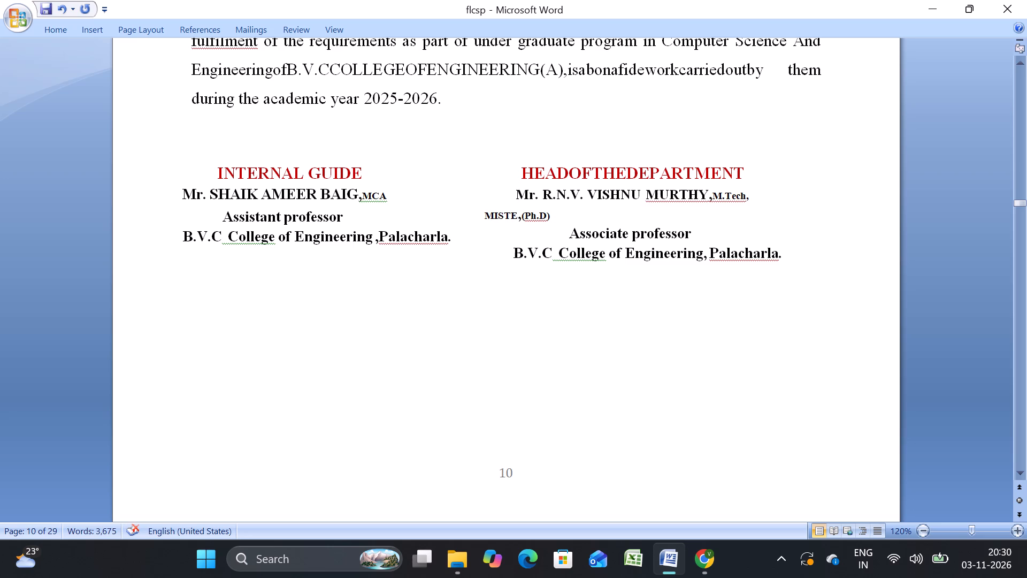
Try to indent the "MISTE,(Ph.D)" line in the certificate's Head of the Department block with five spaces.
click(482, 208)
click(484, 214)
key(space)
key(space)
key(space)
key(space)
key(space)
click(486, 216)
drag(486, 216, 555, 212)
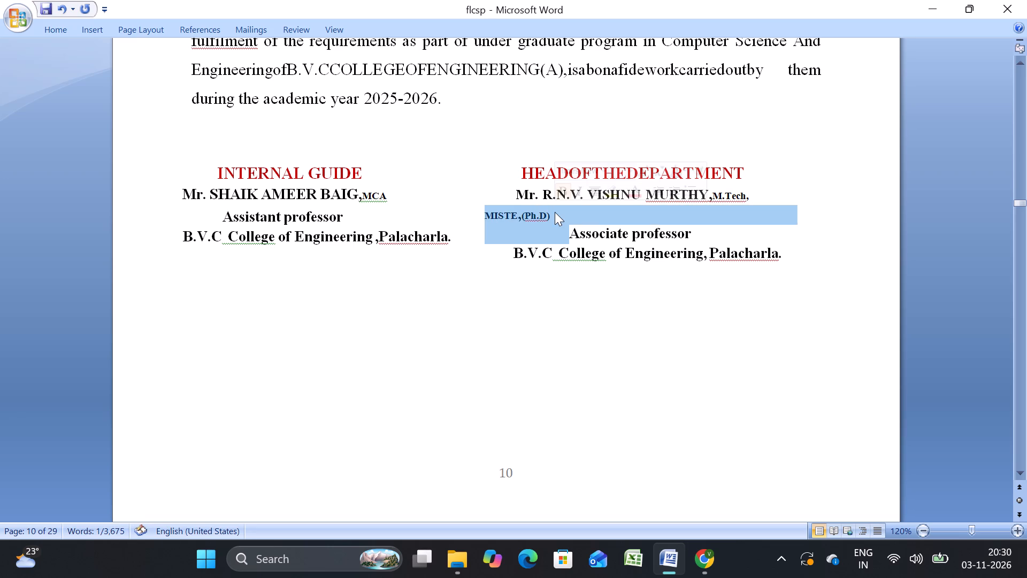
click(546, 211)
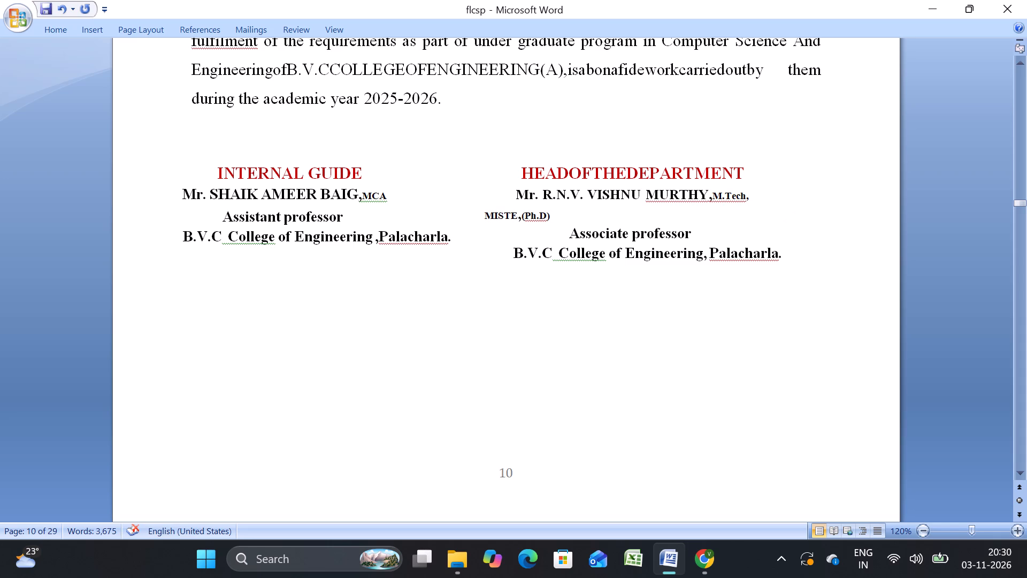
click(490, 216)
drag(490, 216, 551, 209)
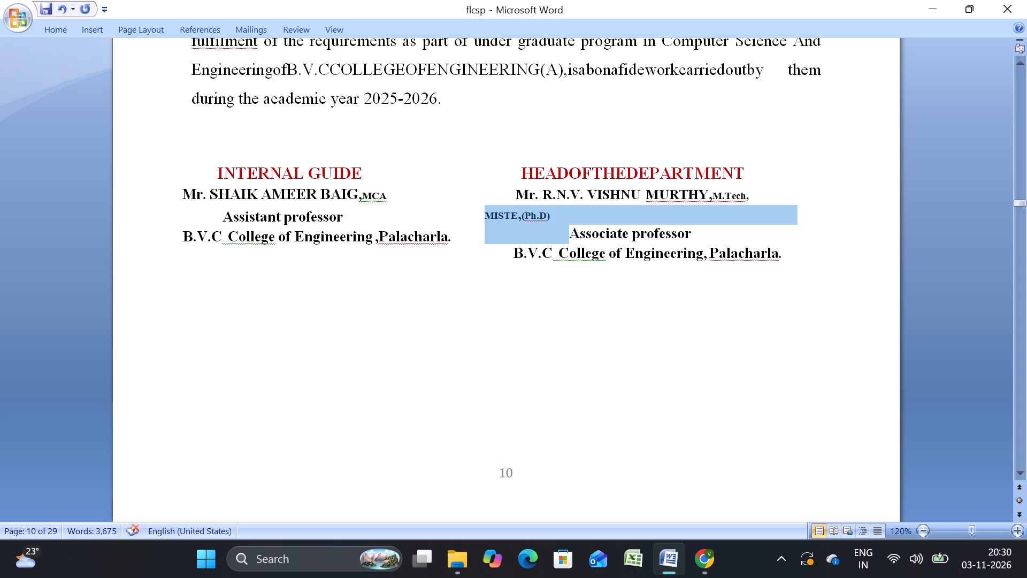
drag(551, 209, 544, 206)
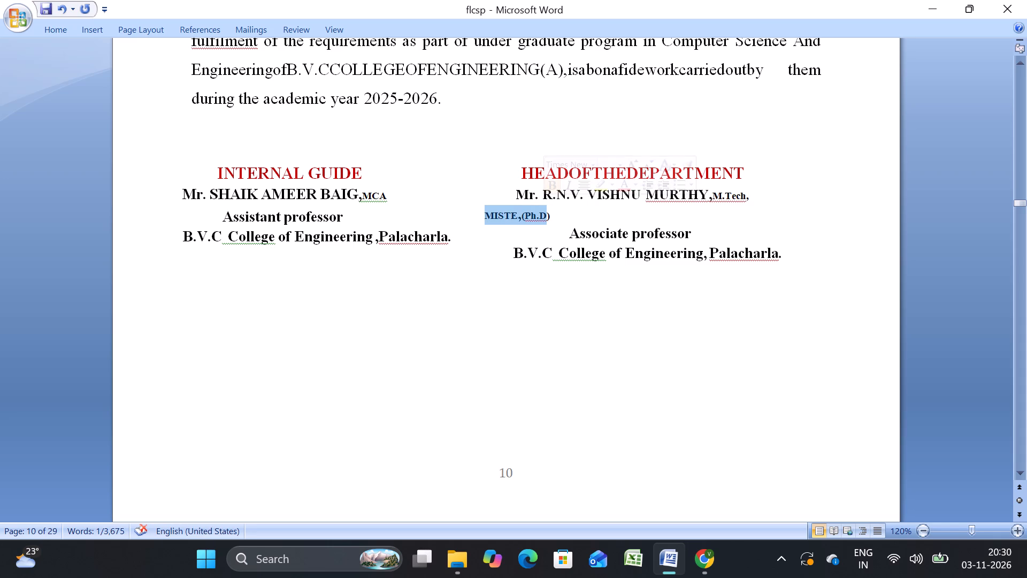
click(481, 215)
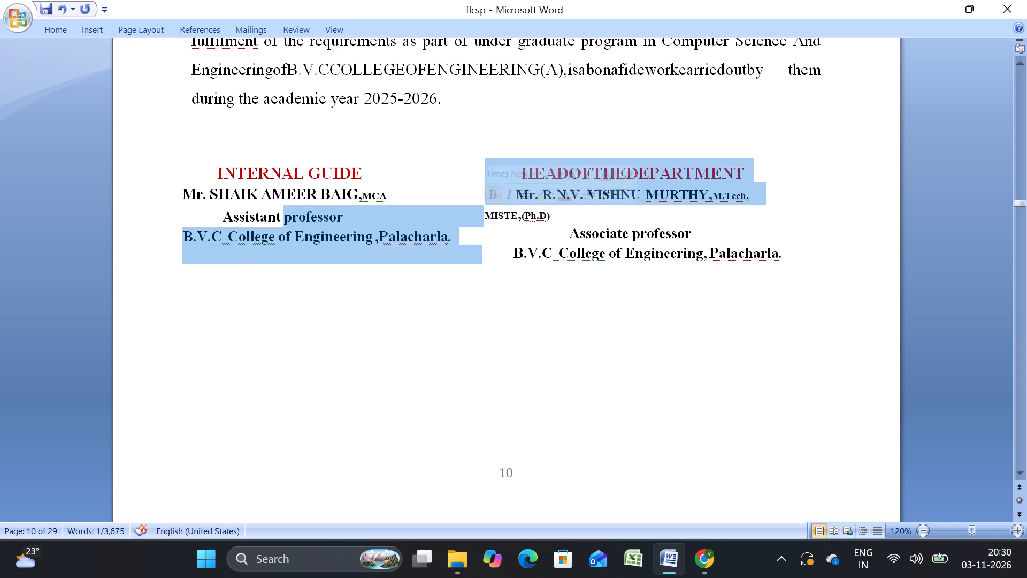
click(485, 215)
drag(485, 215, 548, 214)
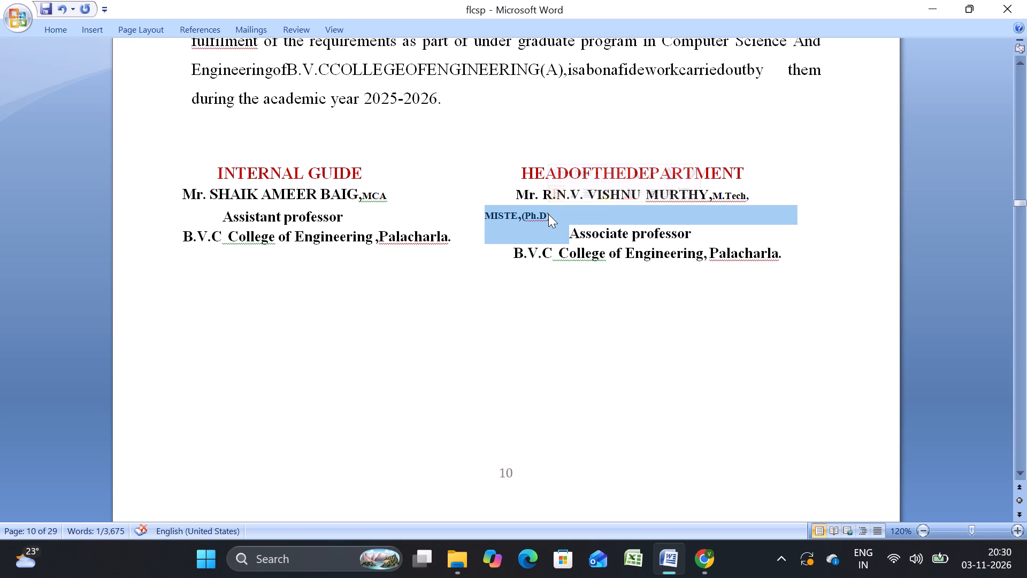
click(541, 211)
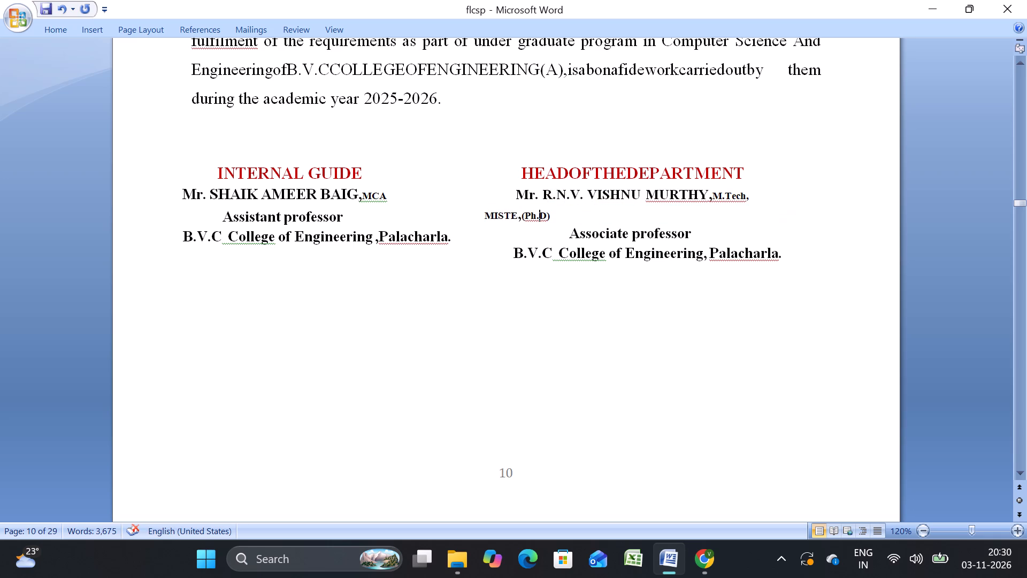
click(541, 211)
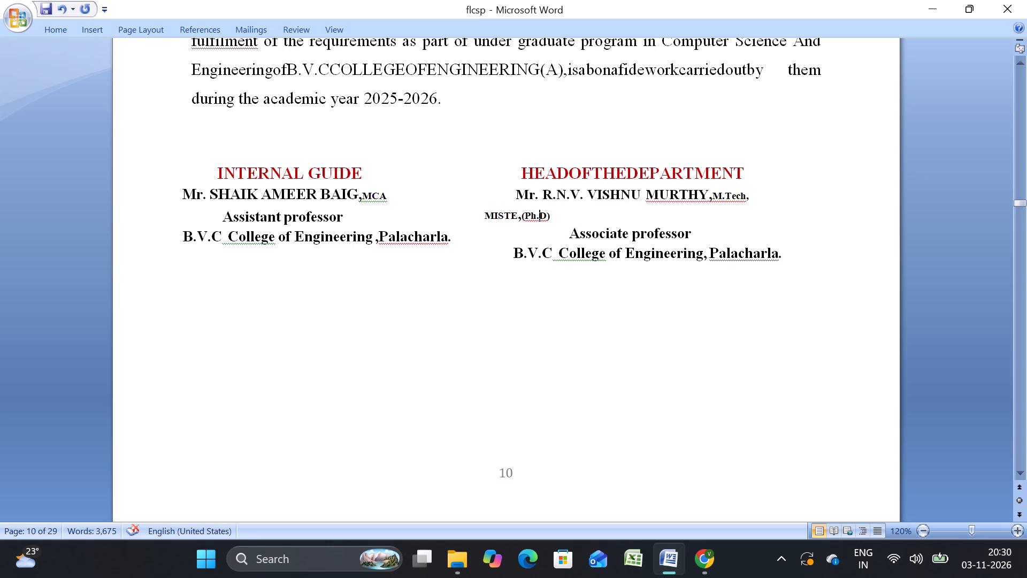
Remove eight leading spaces from the name line under the certificate's Head of the Department heading.
click(516, 193)
key(BackSpace)
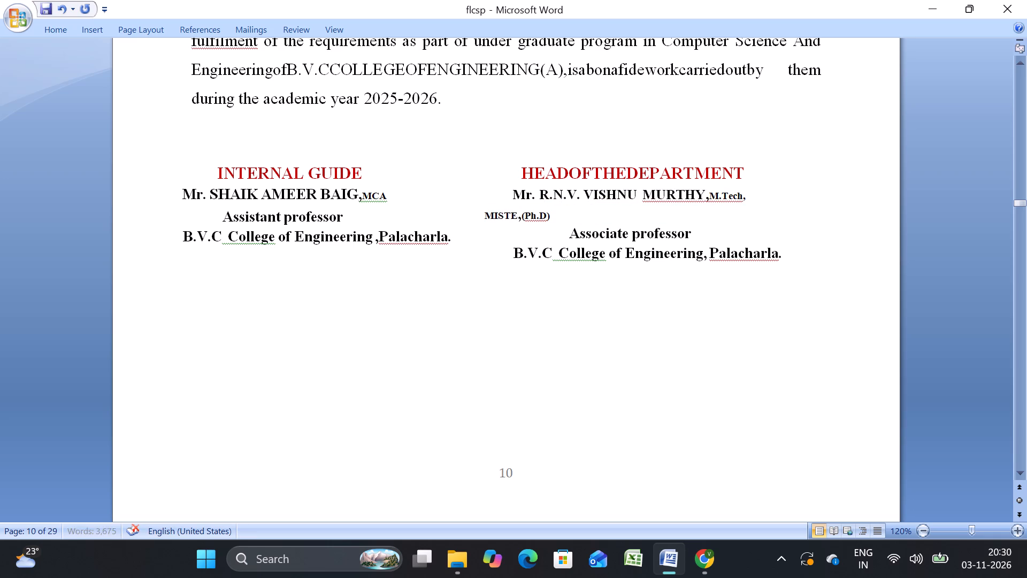
key(BackSpace)
key(BackSpace)
key(BackSpace)
key(BackSpace)
key(BackSpace)
key(BackSpace)
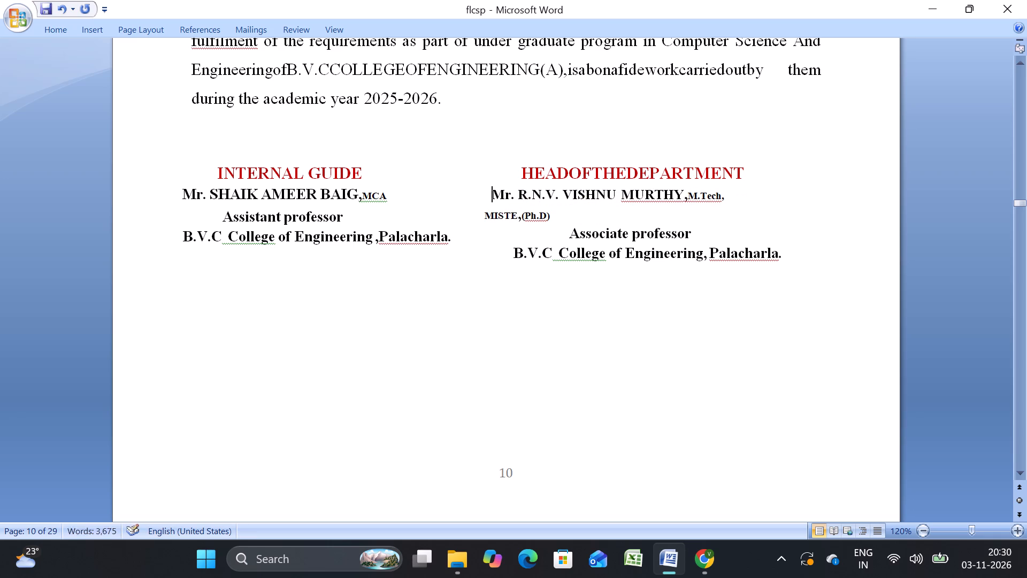
key(BackSpace)
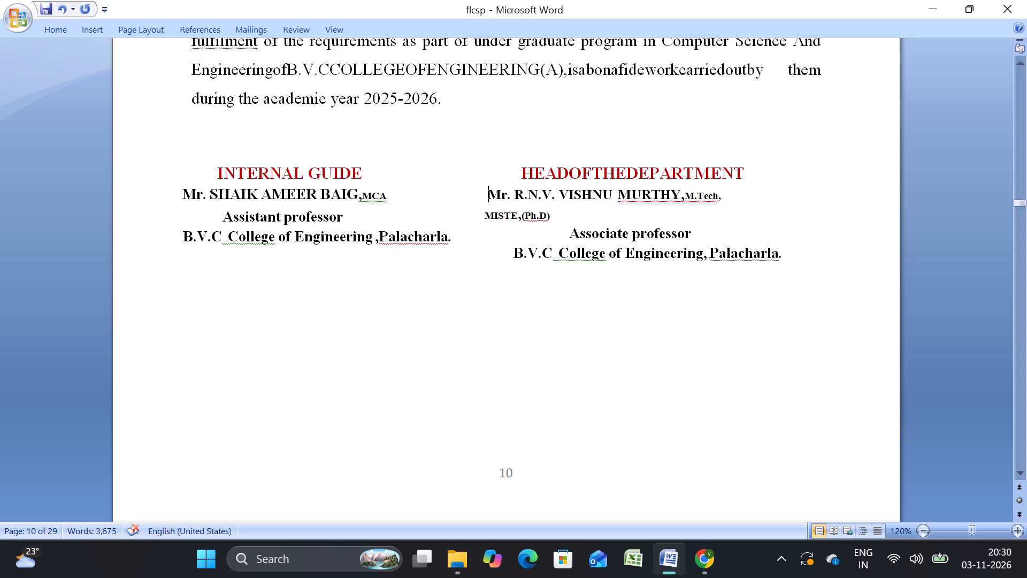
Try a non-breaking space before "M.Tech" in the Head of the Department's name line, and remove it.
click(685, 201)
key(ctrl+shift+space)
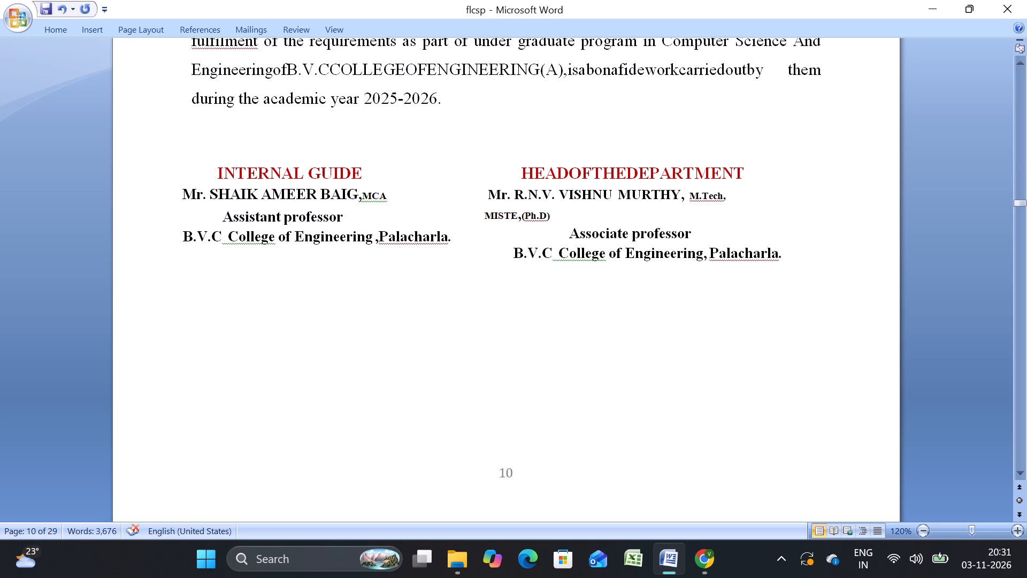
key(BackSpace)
Delete the remaining leading space on the Head of the Department's name line, keeping the heading on its own line by undoing any merge.
click(486, 195)
key(BackSpace)
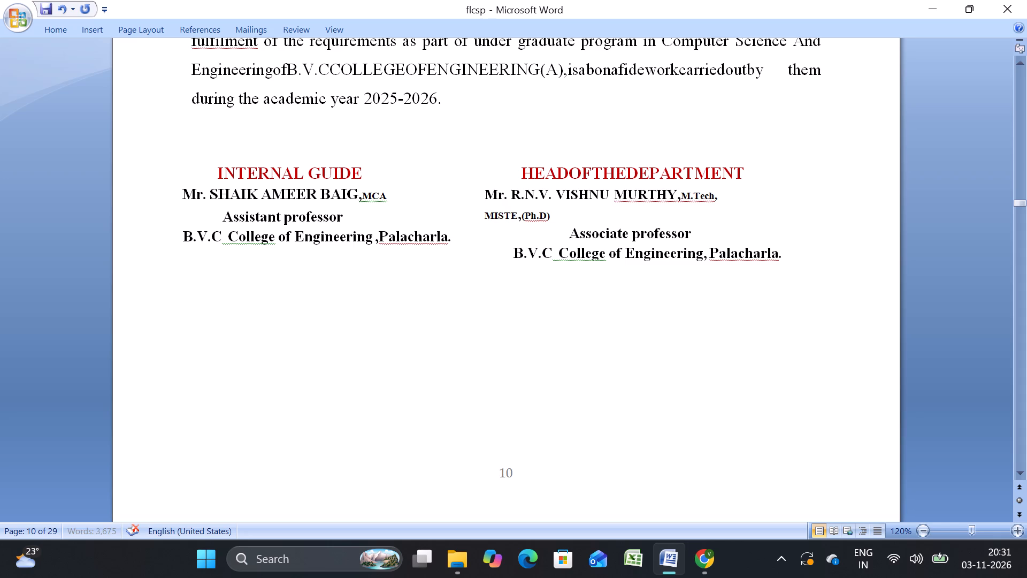
key(BackSpace)
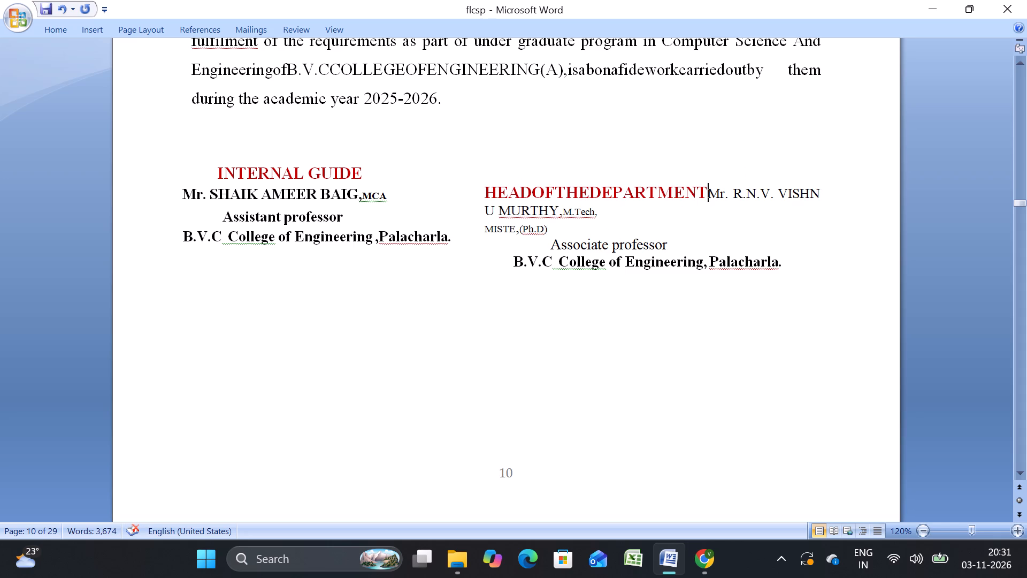
key(ctrl+z)
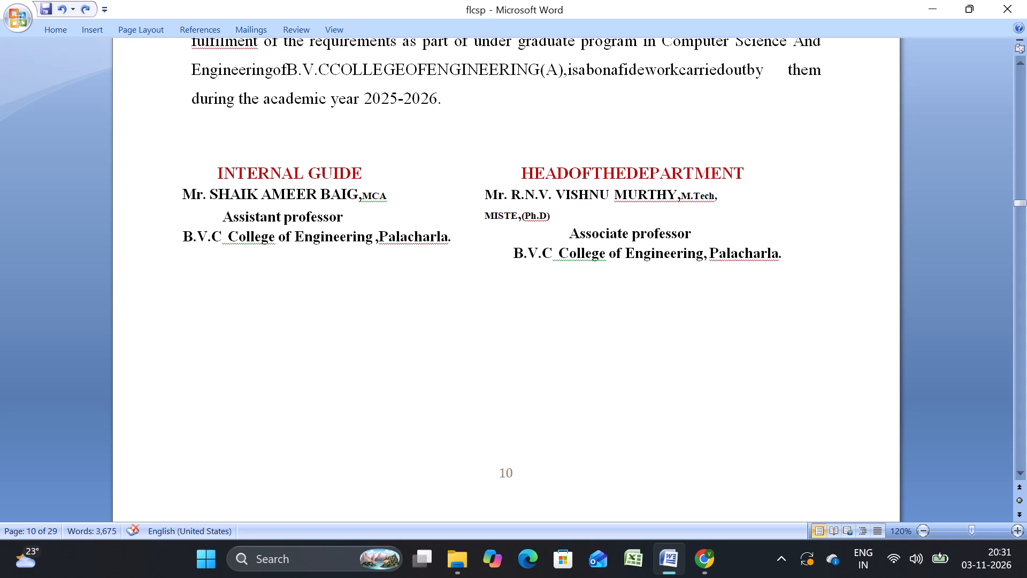
Copy "MISTE,(Ph.D" from the line below and paste it after "M.Tech," on the Head of the Department's name line.
click(486, 217)
drag(486, 217, 549, 216)
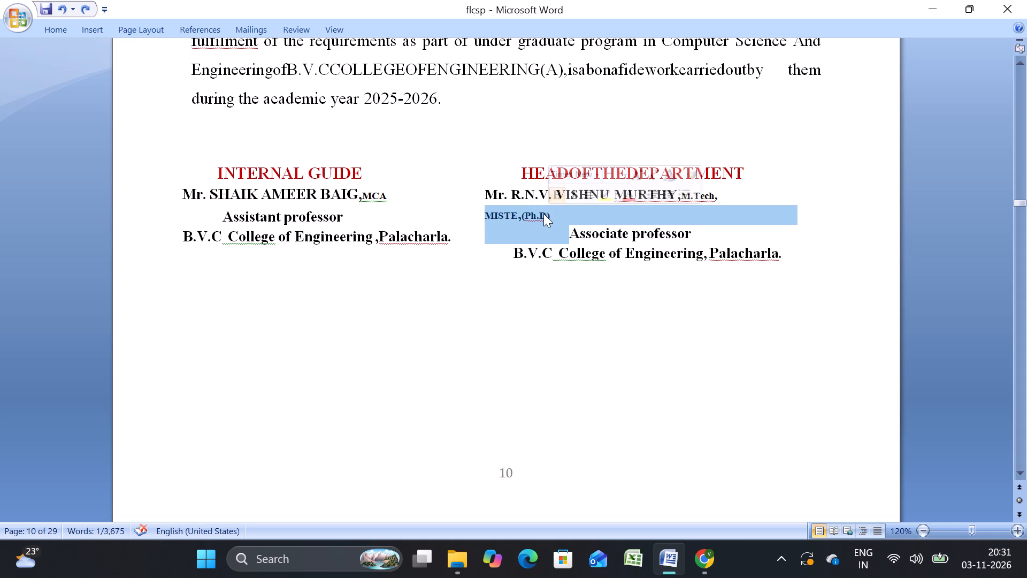
click(542, 211)
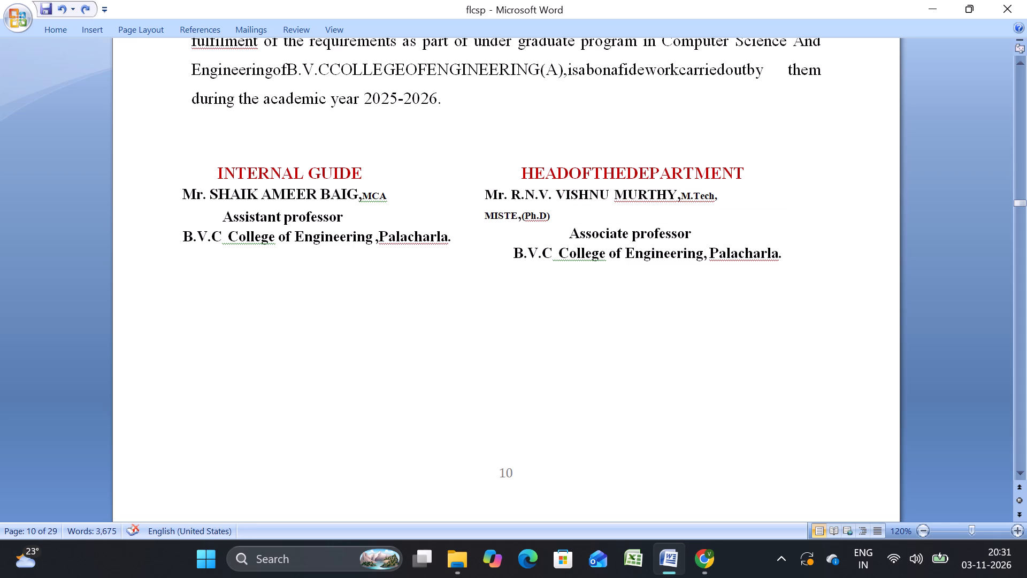
drag(484, 214, 524, 216)
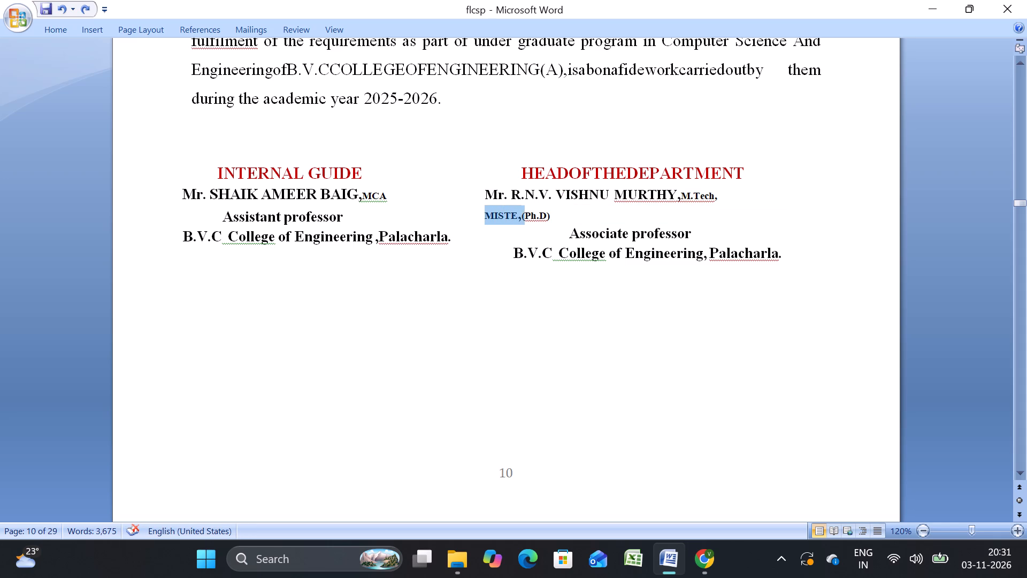
drag(524, 216, 545, 213)
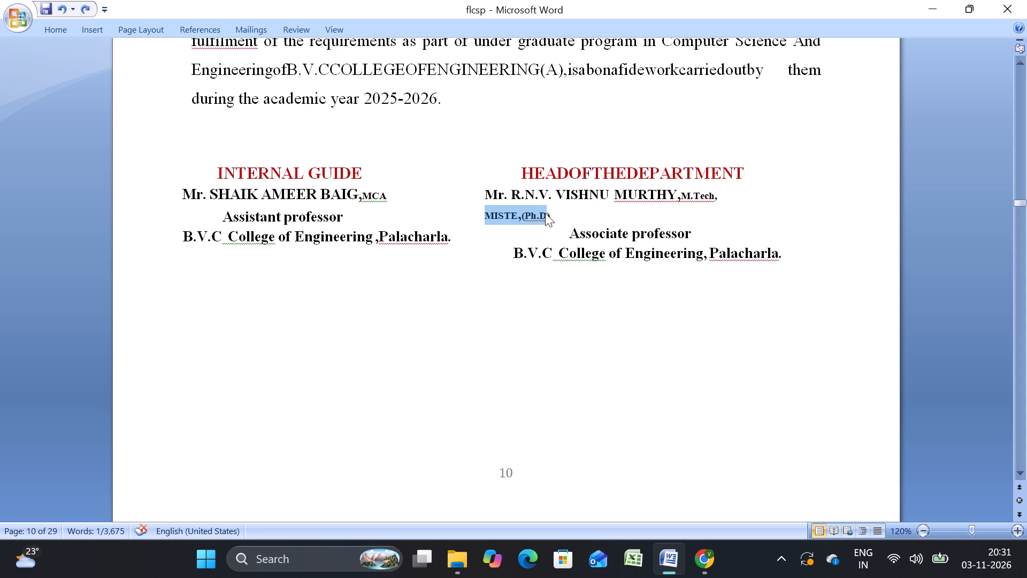
key(ctrl+c)
click(714, 193)
click(717, 195)
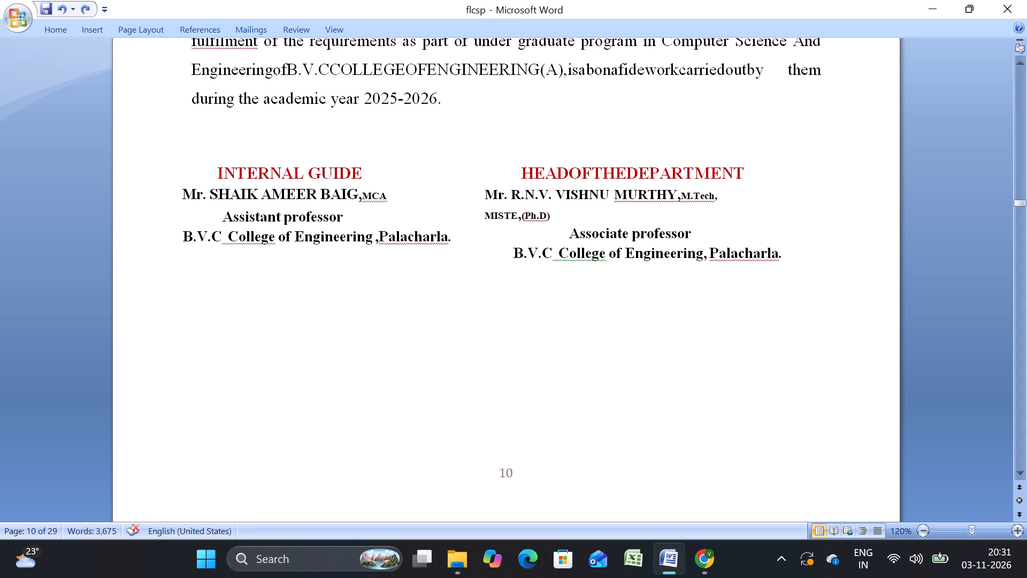
key(ctrl+v)
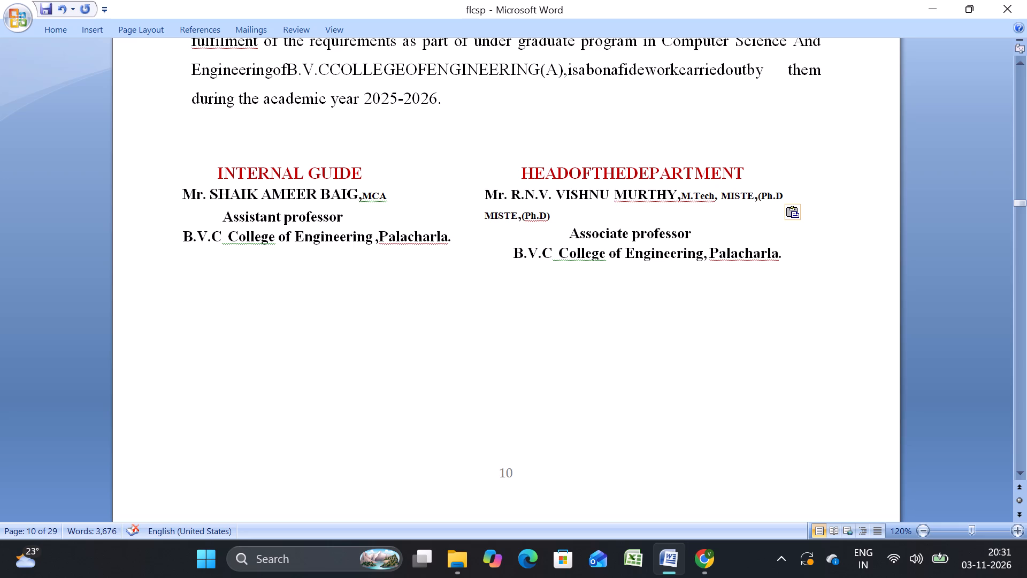
Delete the original "MISTE,(Ph.D)" text that follows the pasted copy in the Head of the Department block.
click(557, 219)
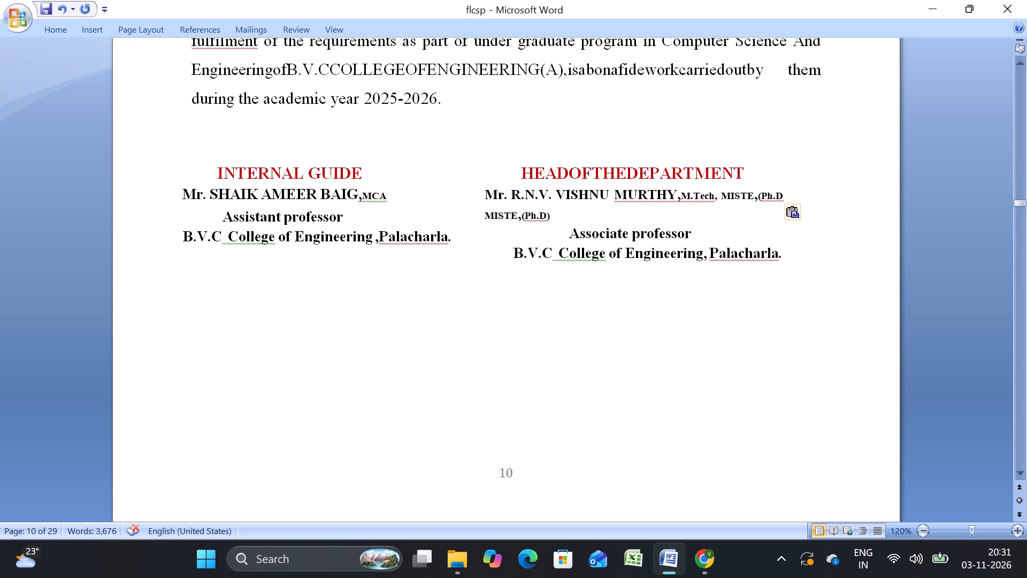
click(551, 217)
key(BackSpace)
key(BackSpace)
key(BackSpace)
key(BackSpace)
key(BackSpace)
key(BackSpace)
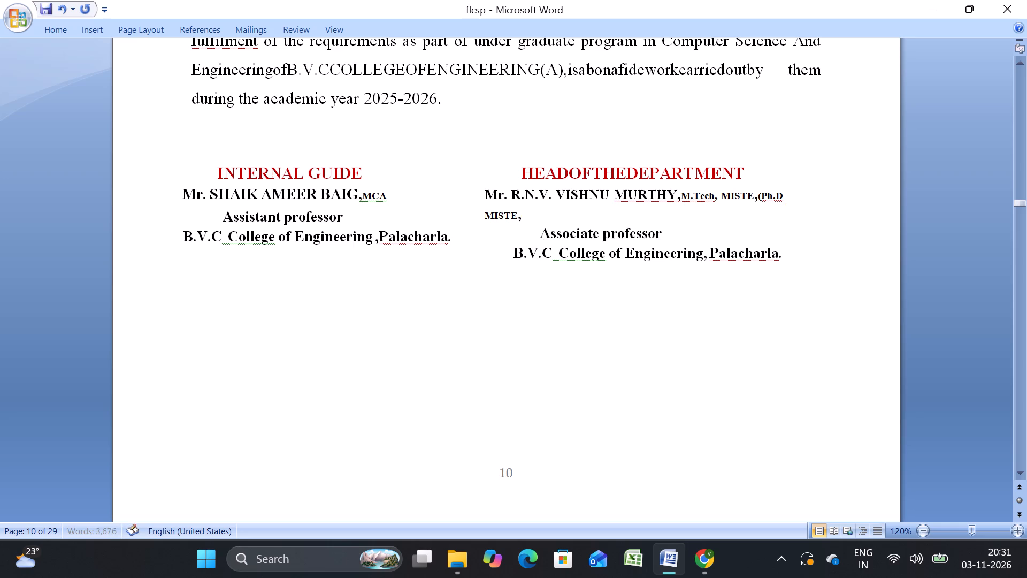
key(BackSpace)
key(BackSpace)
key(BackSpace)
key(BackSpace)
key(BackSpace)
key(BackSpace)
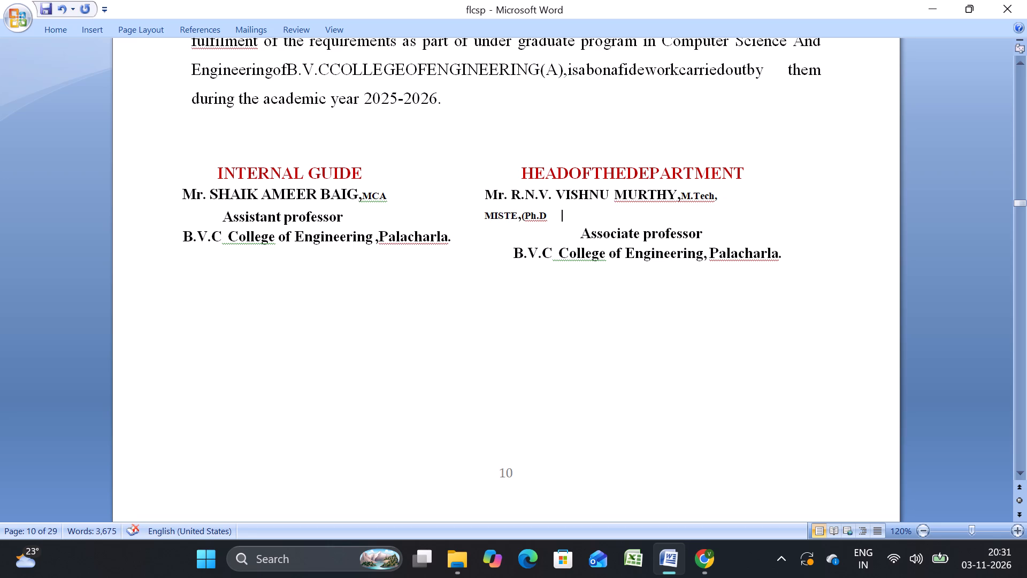
Delete six leftover spaces after the pasted "(Ph.D" and insert a paragraph break before "Associate professor".
key(BackSpace)
key(BackSpace)
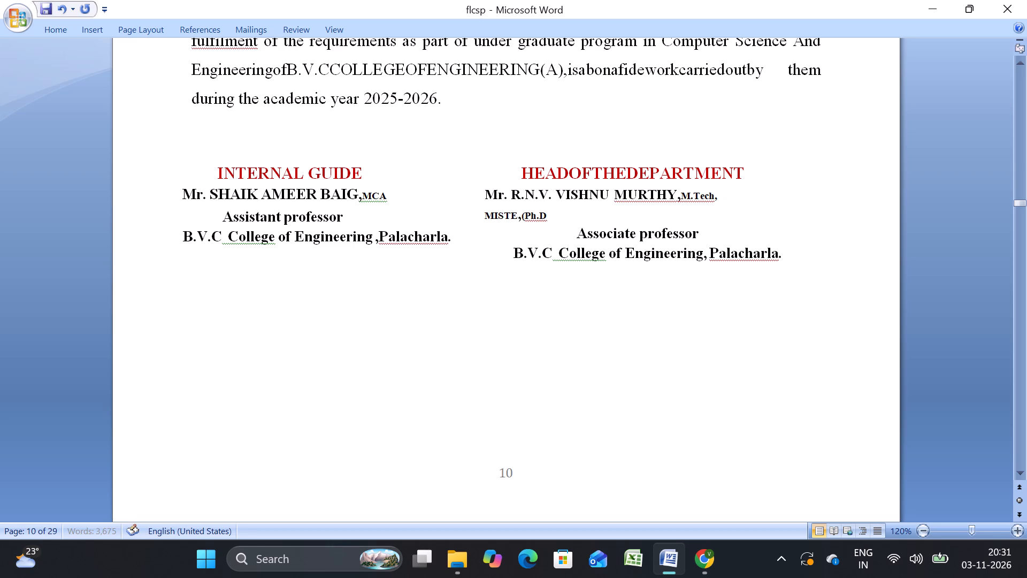
key(BackSpace)
key(BackSpace)
key(BackSpace)
key(BackSpace)
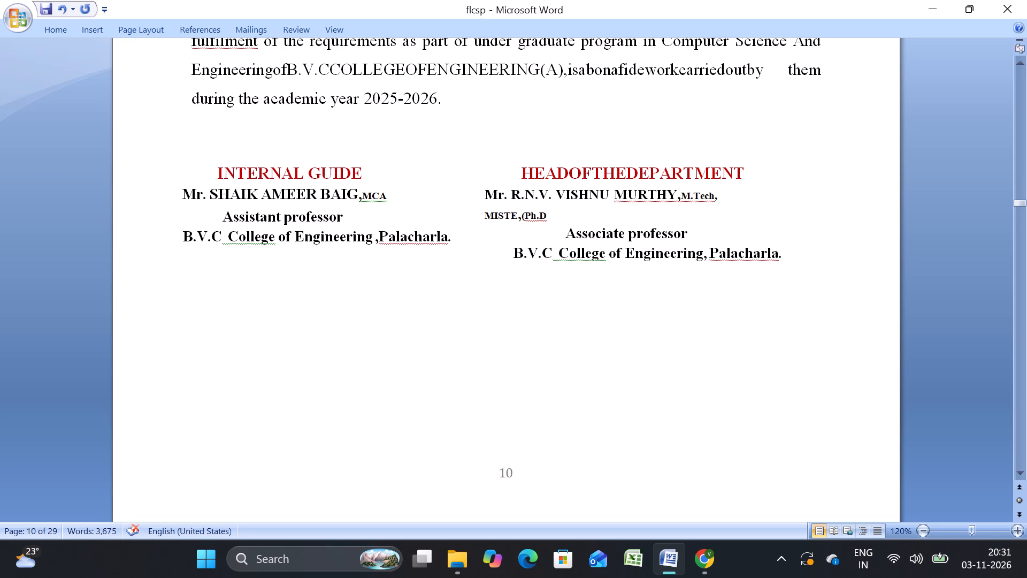
key(Return)
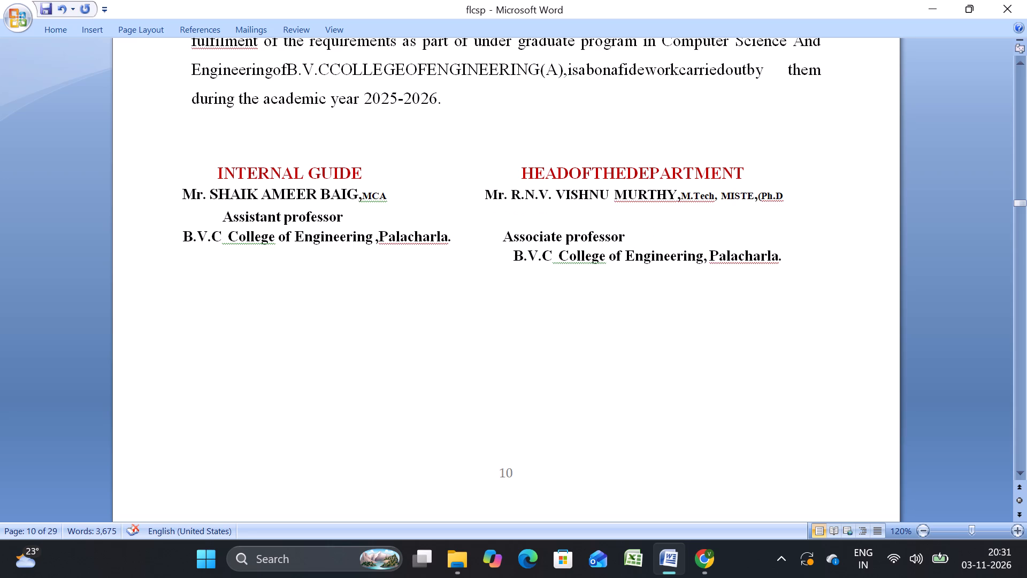
Delete the excess spaces before "Associate professor" so it sits directly under the Head of the Department's name, roughly centred above the college line.
click(505, 236)
key(BackSpace)
key(BackSpace)
key(BackSpace)
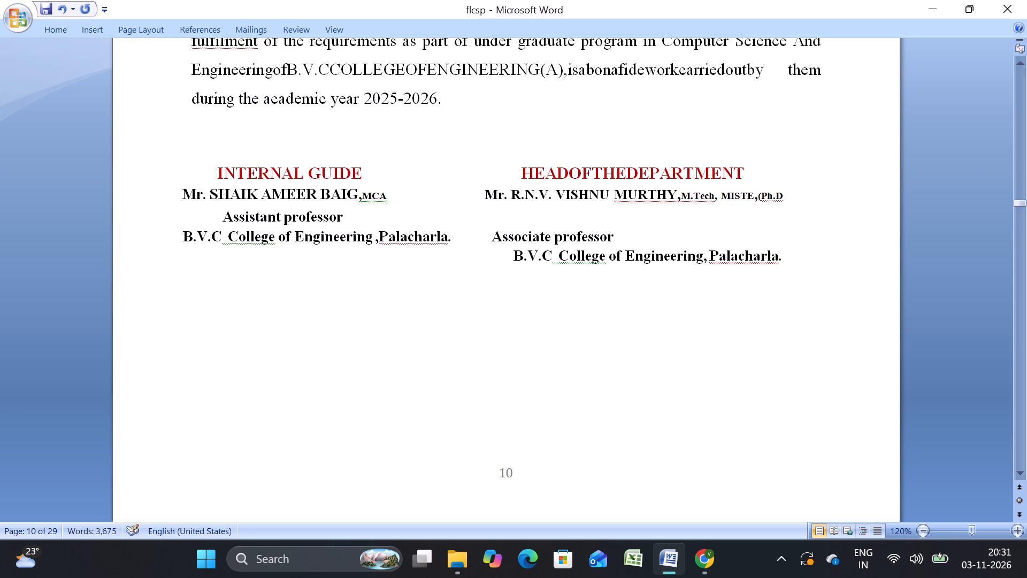
key(BackSpace)
key(BackSpace)
key(BackSpace)
key(BackSpace)
key(BackSpace)
key(BackSpace)
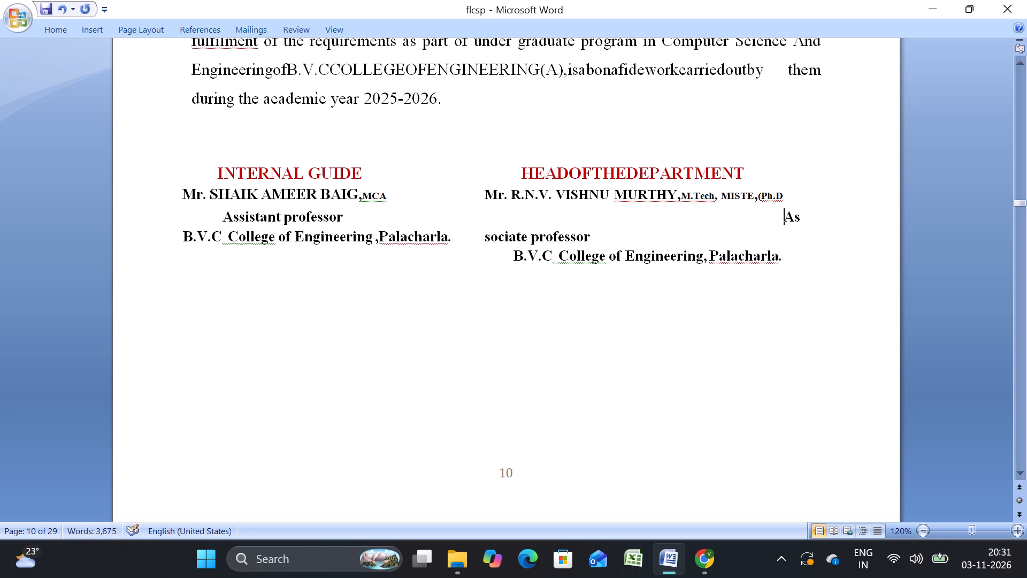
key(BackSpace)
key(BackSpace)
key(BackSpace)
key(BackSpace)
key(BackSpace)
key(BackSpace)
key(BackSpace)
key(BackSpace)
key(BackSpace)
key(BackSpace)
key(BackSpace)
key(BackSpace)
key(BackSpace)
key(BackSpace)
key(BackSpace)
key(BackSpace)
key(BackSpace)
key(BackSpace)
key(BackSpace)
key(BackSpace)
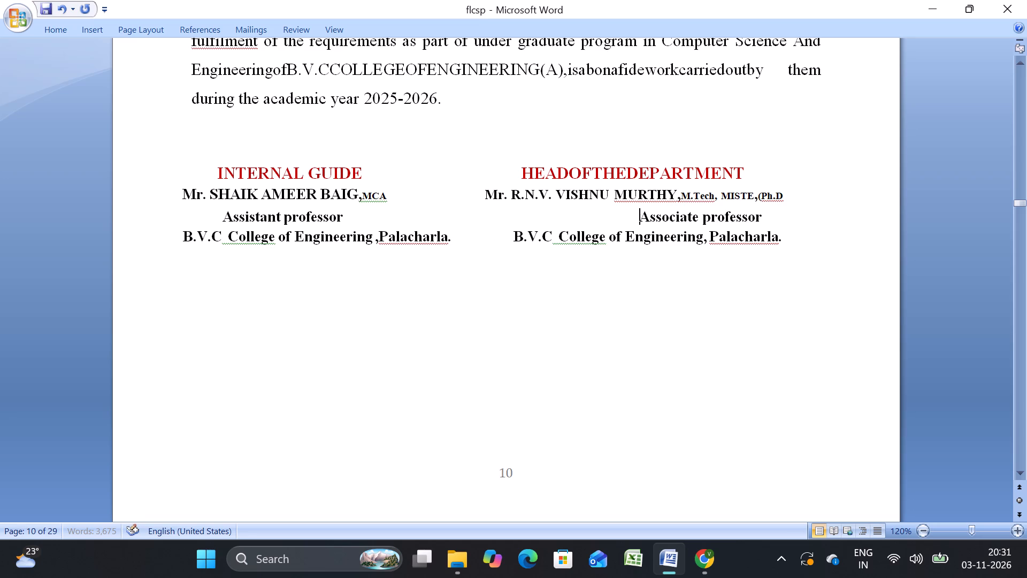
key(BackSpace)
key(BackSpace)
key(BackSpace)
key(BackSpace)
key(BackSpace)
key(BackSpace)
key(BackSpace)
key(BackSpace)
key(BackSpace)
key(BackSpace)
key(BackSpace)
key(BackSpace)
key(BackSpace)
key(BackSpace)
key(BackSpace)
key(BackSpace)
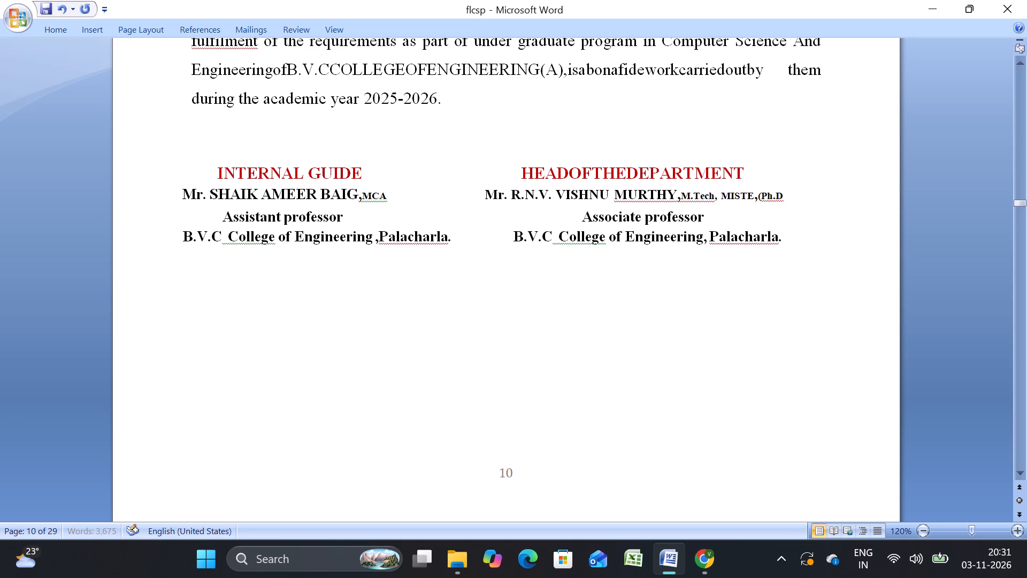
key(BackSpace)
key(BackSpace)
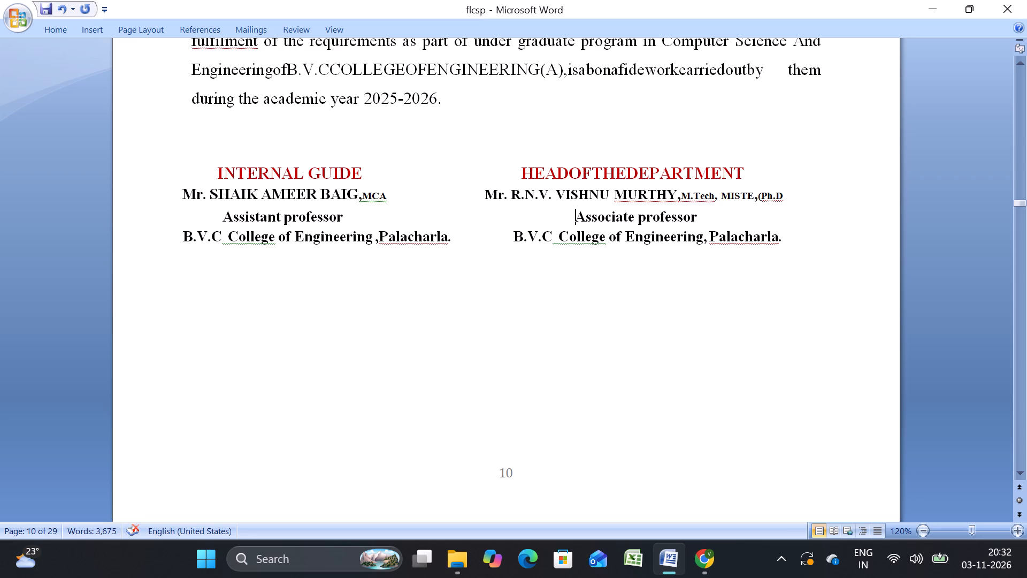
Add the missing closing parenthesis after "(Ph.D" on the Head of the Department's name line.
click(784, 201)
key(shift+parenright)
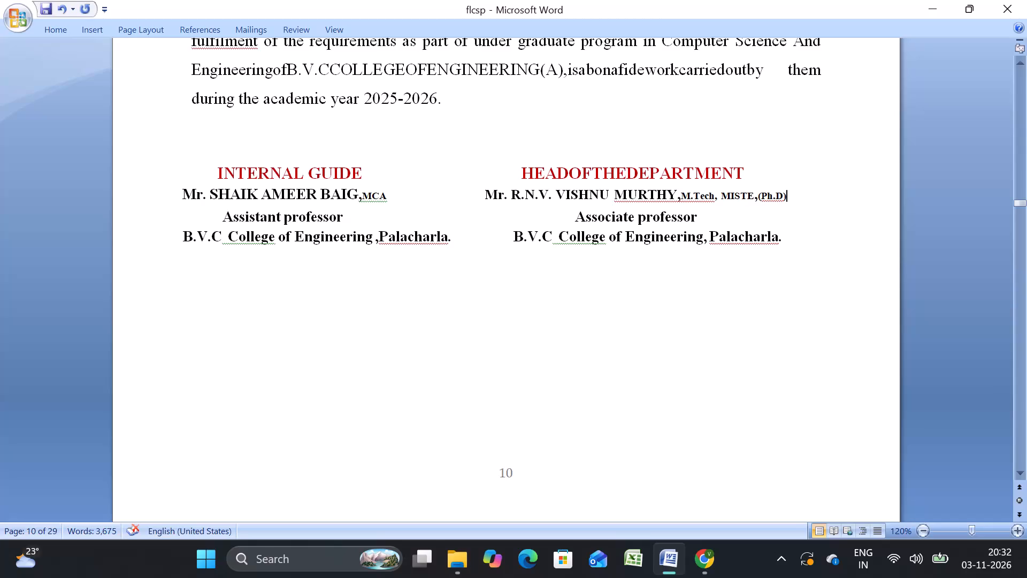
In the daily progress report's details table, separate the Branch entry into "Computer Science and Engineering" with non-breaking spaces.
scroll(753, 216, up, 1)
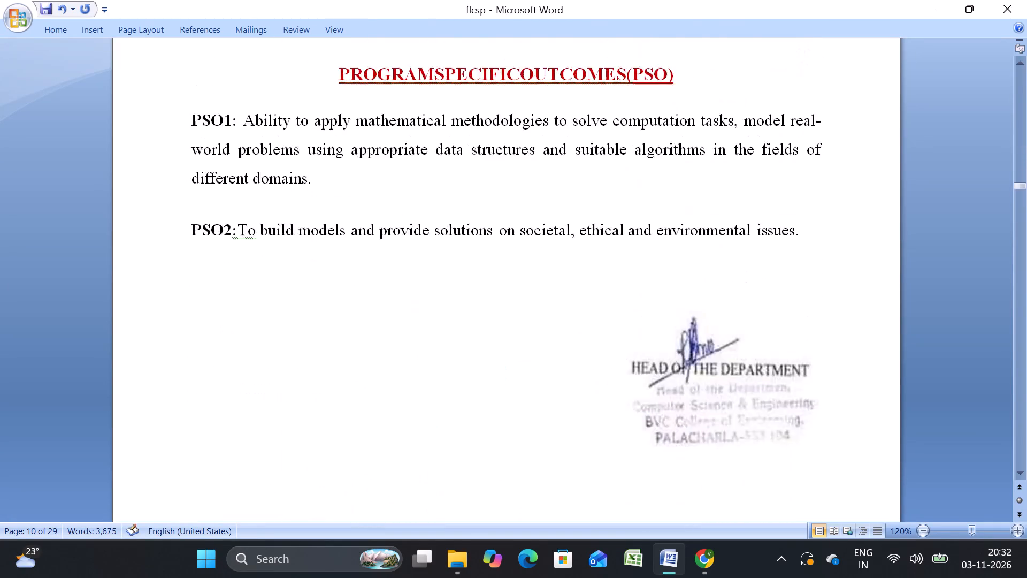
scroll(753, 216, up, 1)
scroll(753, 216, down, 2)
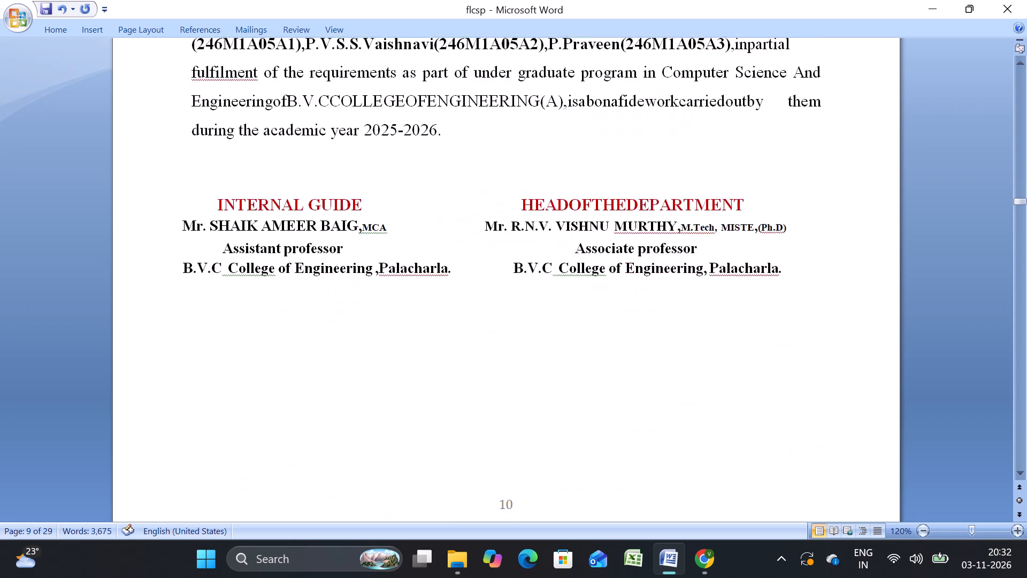
scroll(753, 216, down, 2)
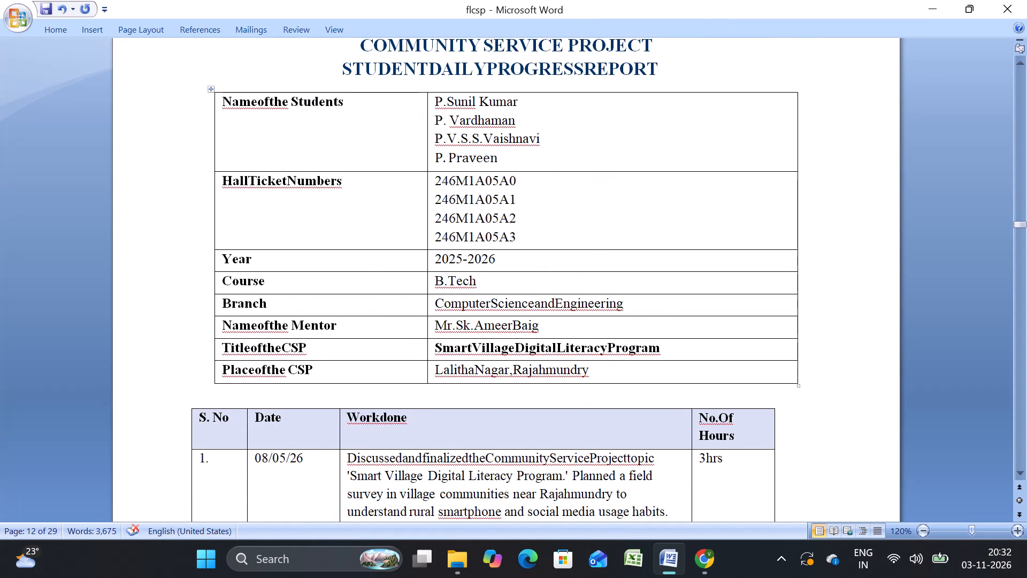
click(489, 305)
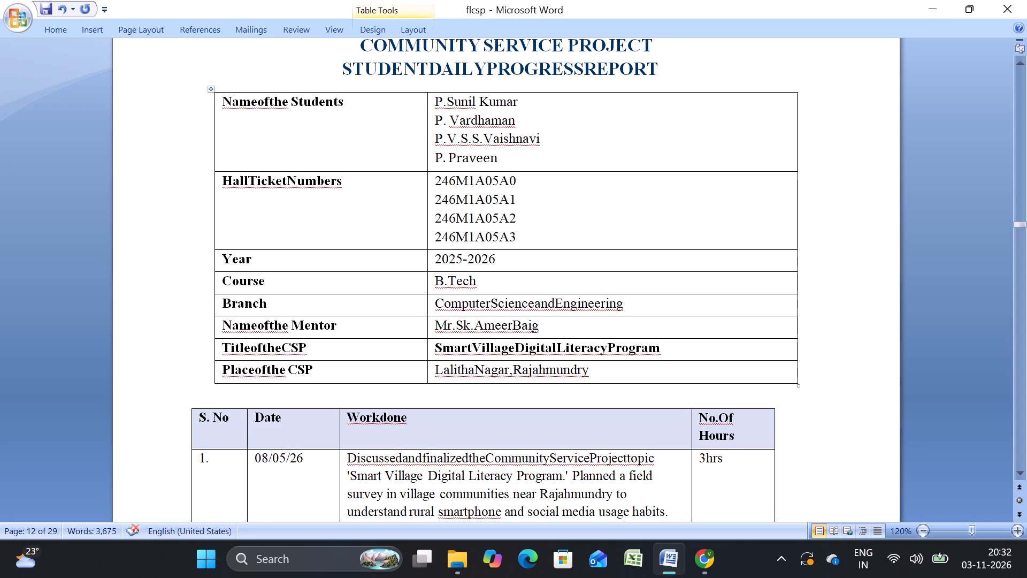
key(ctrl+shift+space)
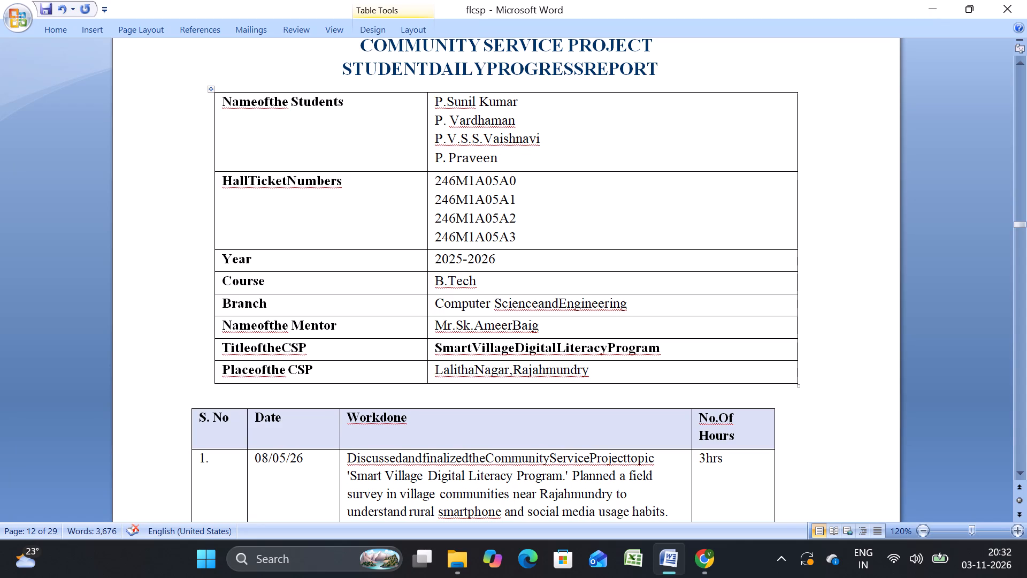
click(534, 306)
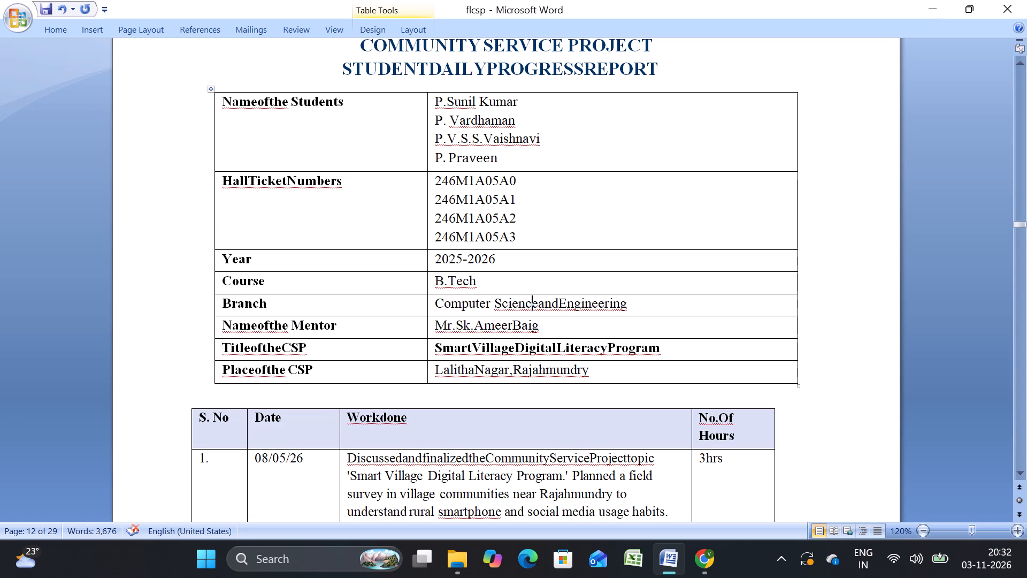
click(534, 306)
click(537, 306)
key(ctrl+shift+space)
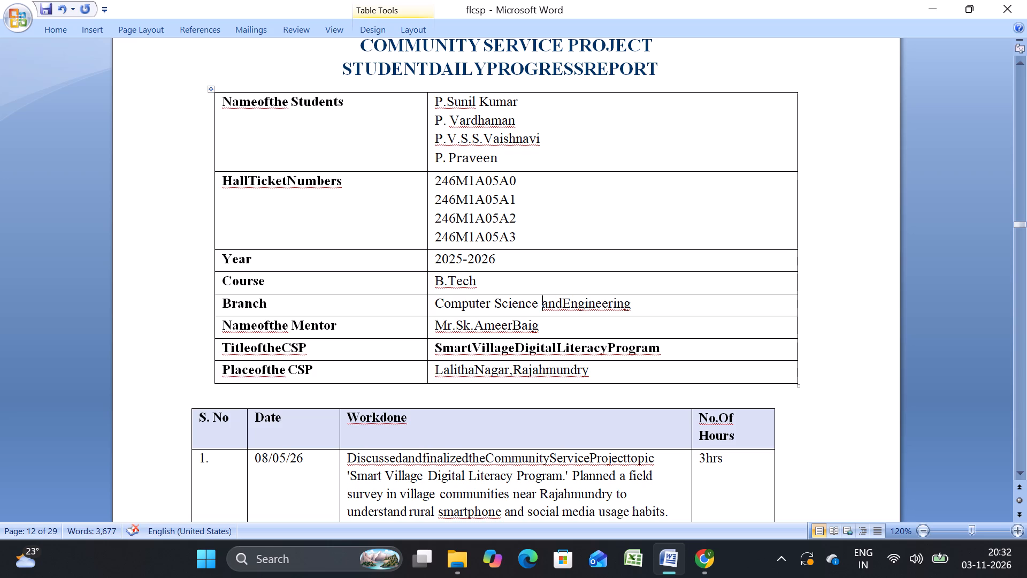
click(563, 308)
key(ctrl+shift+space)
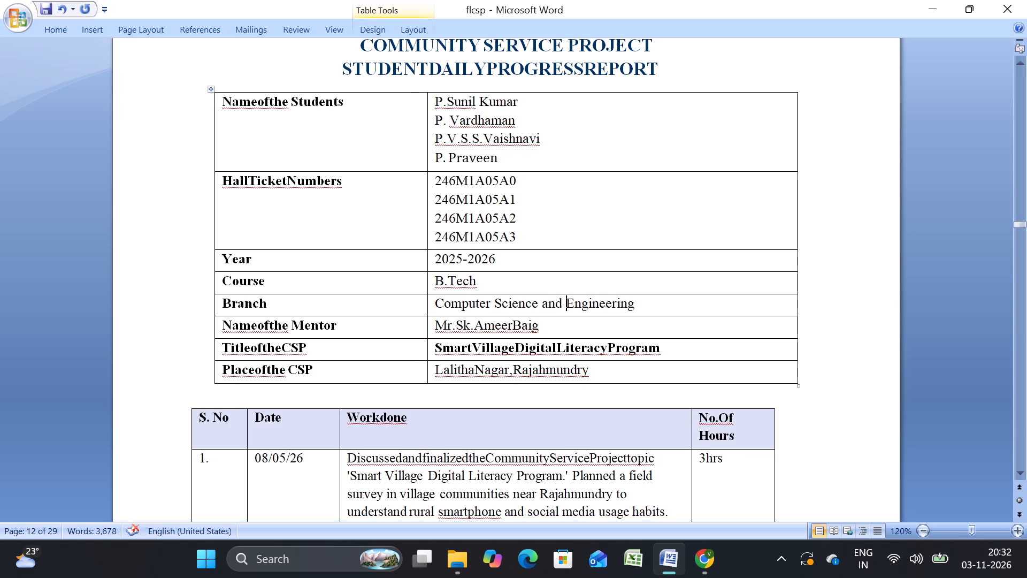
Insert non-breaking spaces after "Sk." and between the mentor's two run-together names in the details table.
click(475, 330)
key(ctrl+shift+space)
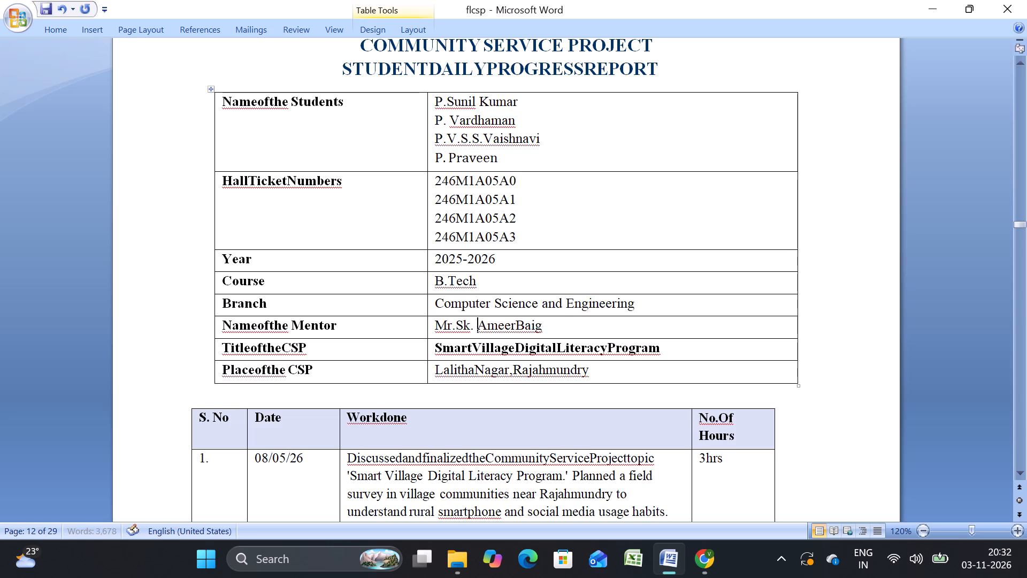
click(553, 340)
click(512, 326)
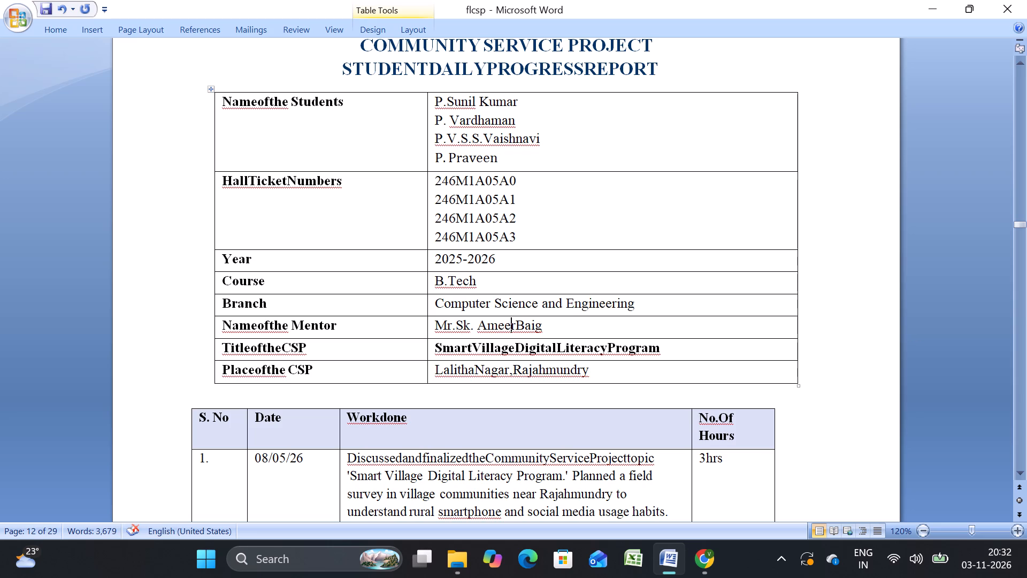
click(515, 327)
key(ctrl+shift+space)
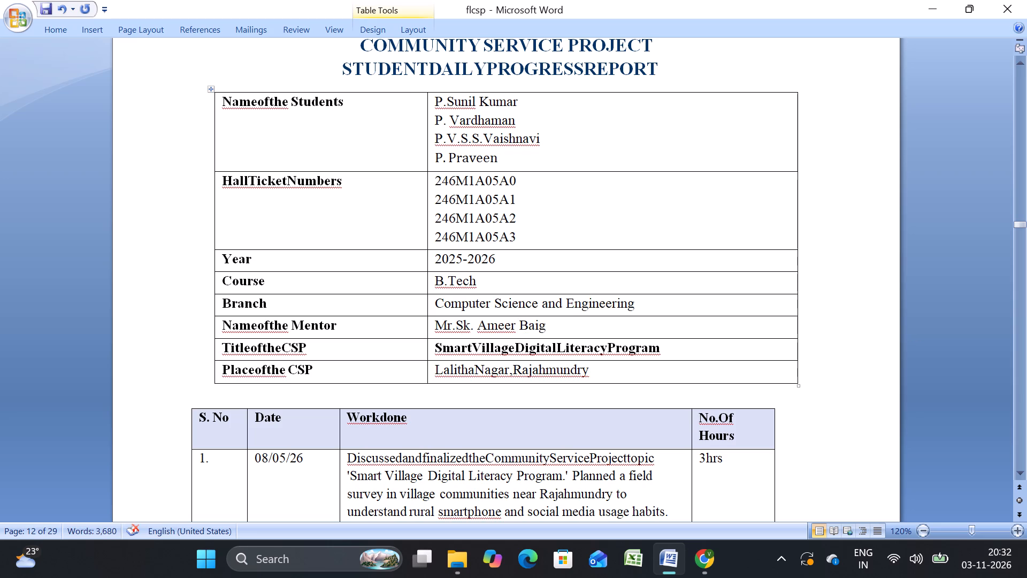
Append the qualification ",MCA" after the mentor's name in the details table.
click(562, 331)
key(comma)
text(MC)
key(shift+a)
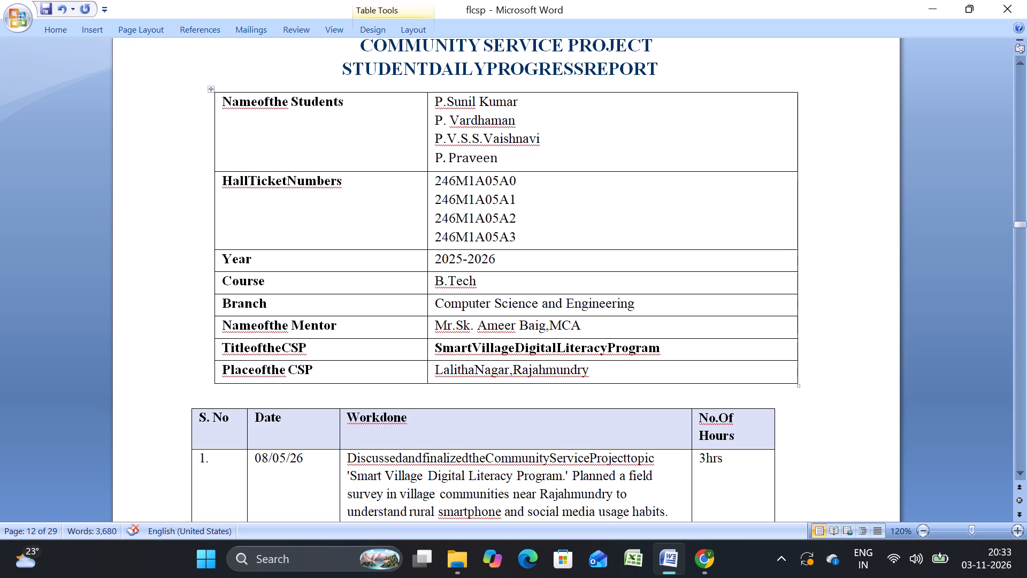
Reduce the font size of "MCA" after the mentor's name to 8.
click(550, 327)
drag(550, 327, 561, 328)
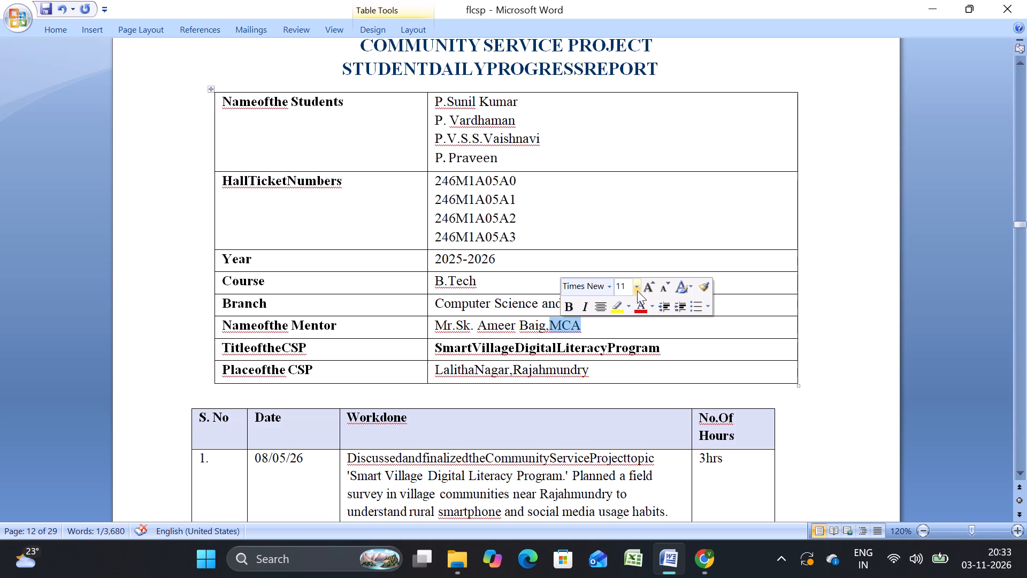
click(637, 291)
click(635, 300)
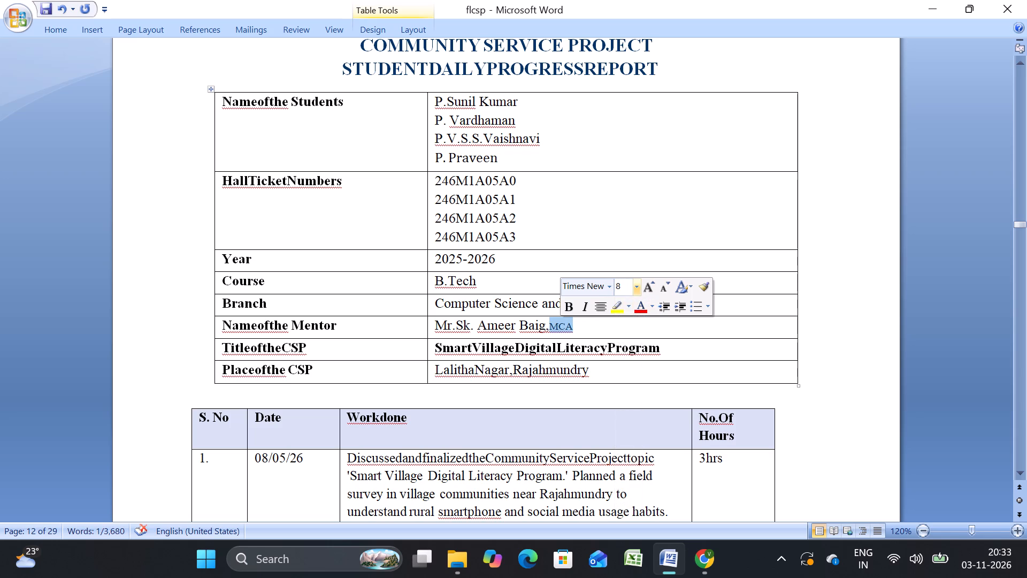
click(634, 330)
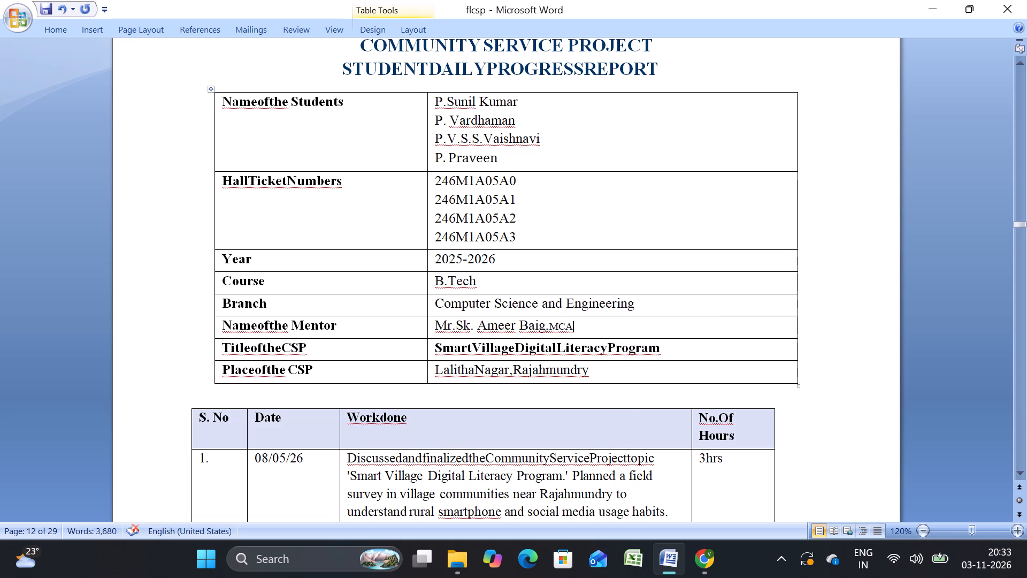
click(847, 276)
Separate the CSP title entry into "Smart Village Digital Literacy Program" with non-breaking spaces.
click(479, 350)
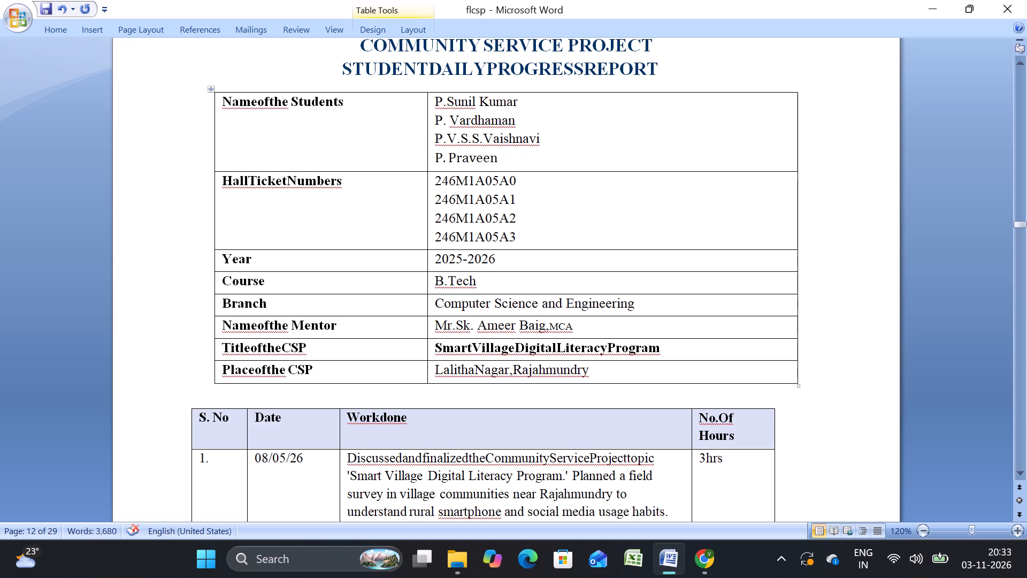
click(472, 350)
key(ctrl+shift+space)
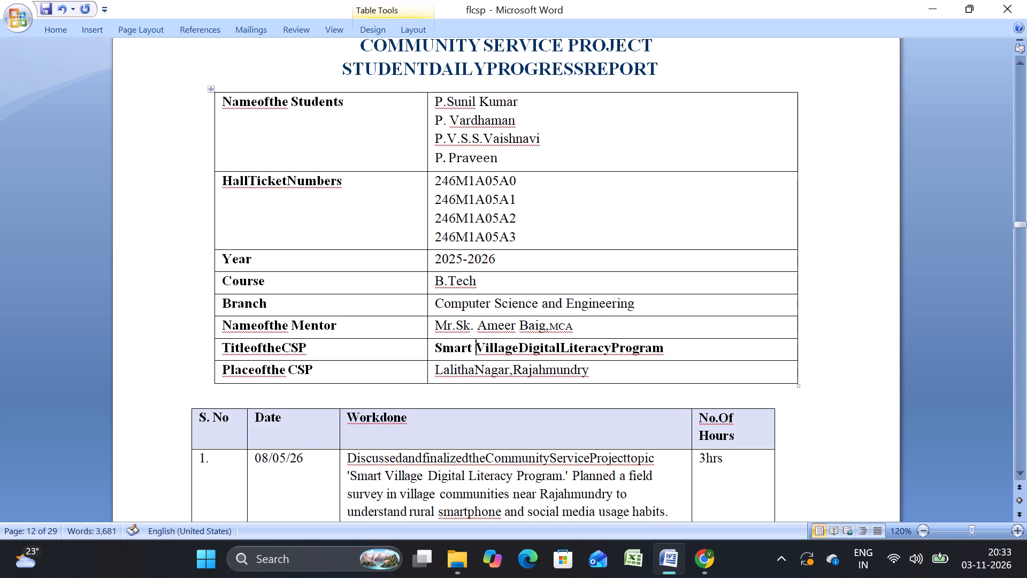
click(518, 348)
key(ctrl+shift+space)
click(563, 347)
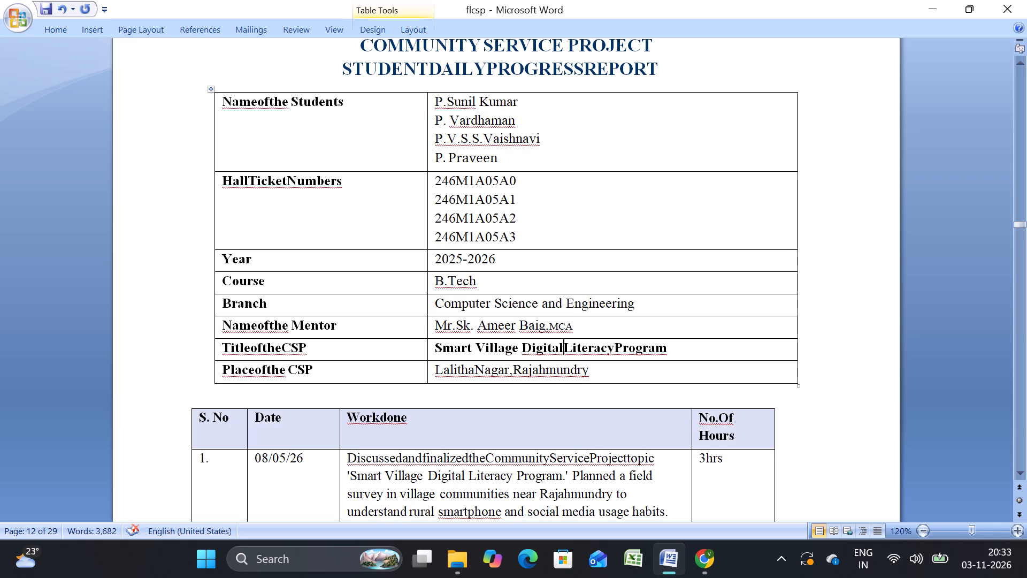
key(ctrl+shift+space)
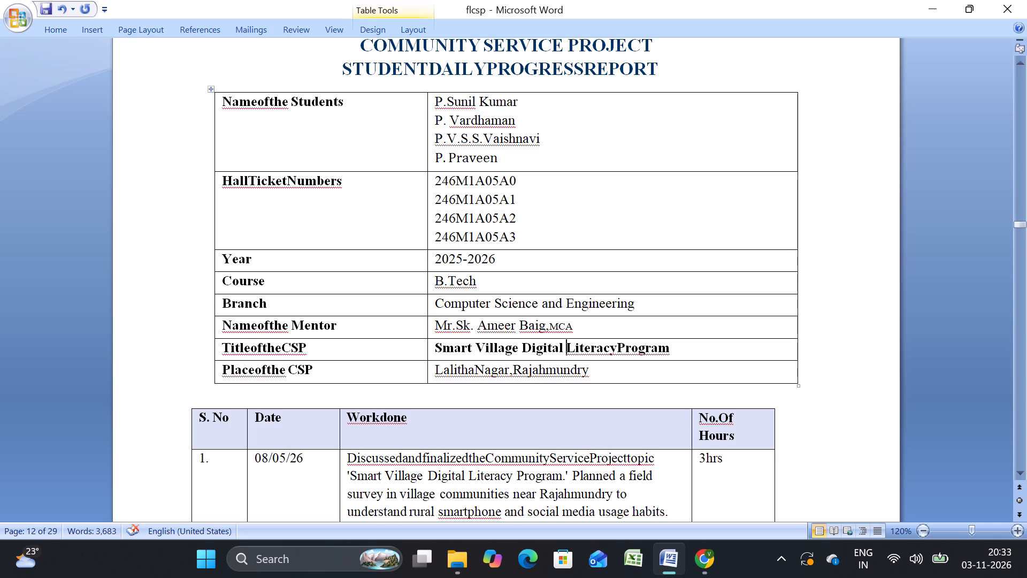
click(619, 351)
key(ctrl+shift+space)
Separate the run-together row label into "Hall Ticket Numbers" in the details table with non-breaking spaces.
click(251, 182)
key(ctrl+shift+space)
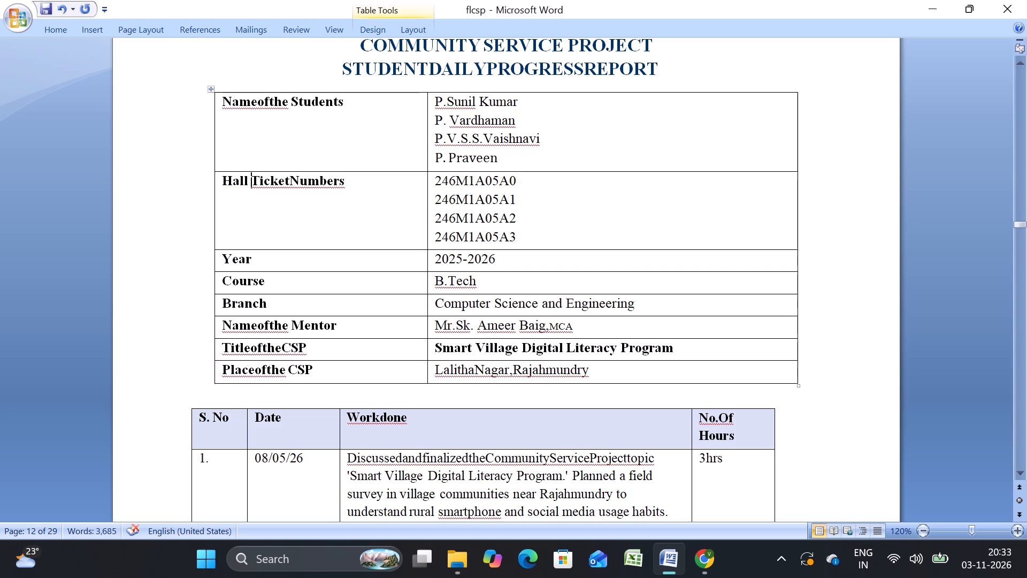
key(ctrl+shift+space)
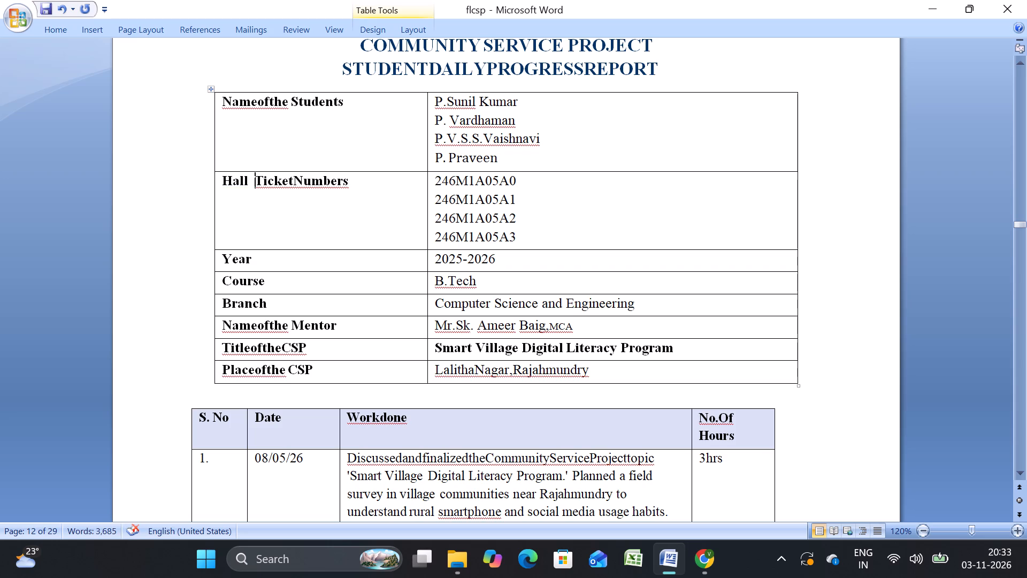
key(BackSpace)
click(289, 179)
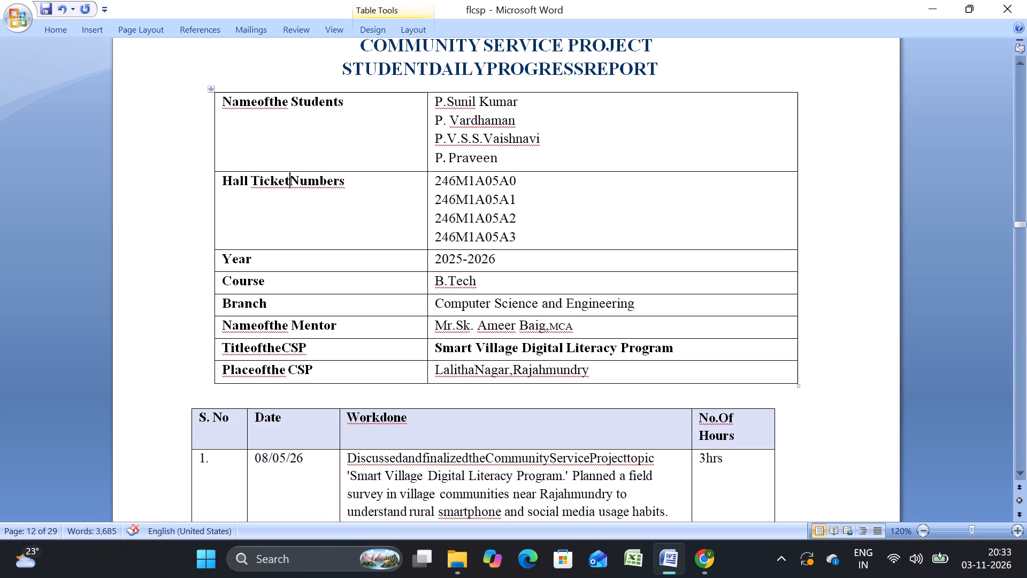
key(ctrl+shift+space)
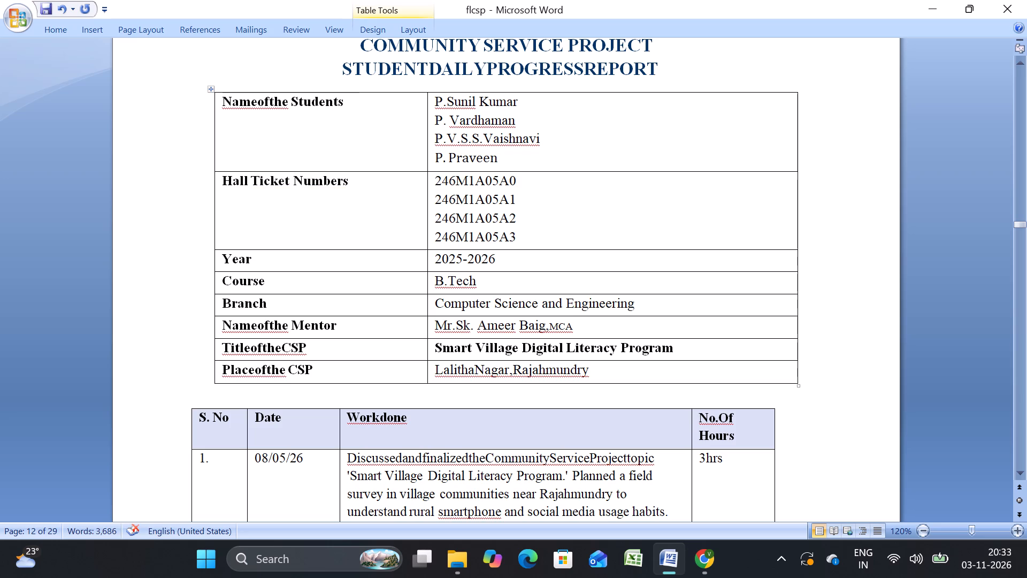
Separate the student and mentor row labels into "Name of the Students" and "Name of the Mentor" with non-breaking spaces.
click(257, 102)
key(ctrl+shift+space)
click(271, 105)
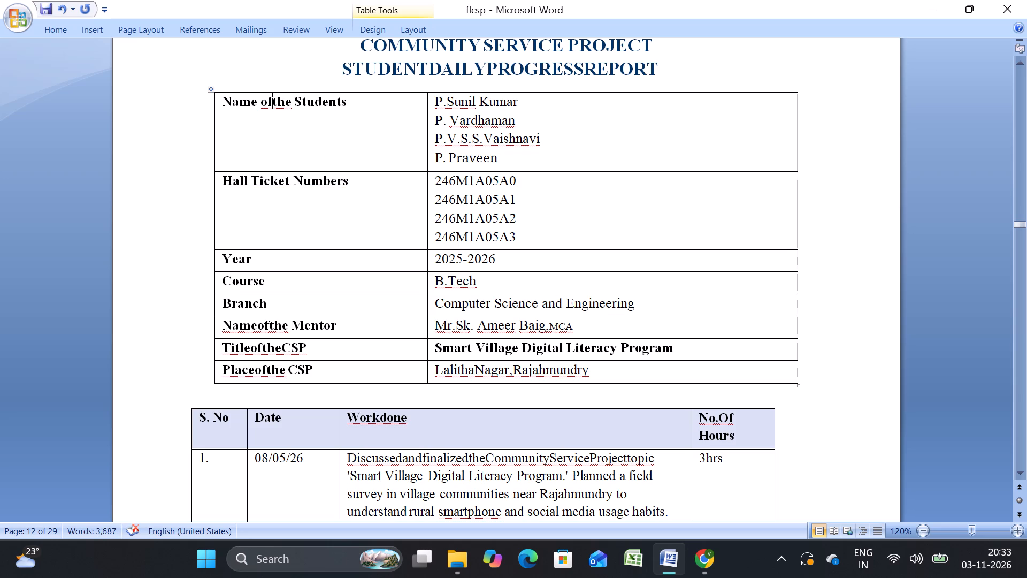
key(ctrl+shift+space)
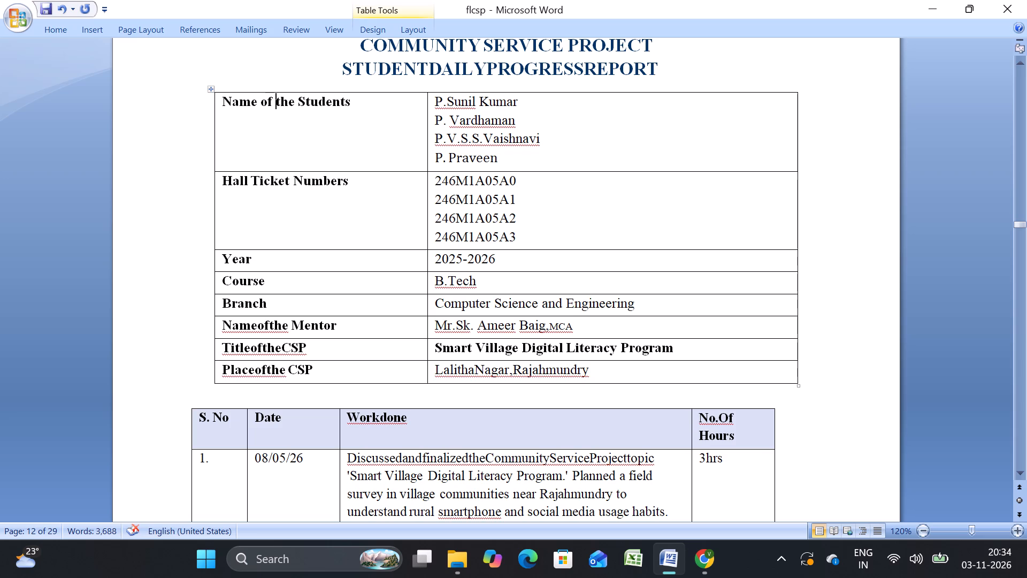
click(255, 324)
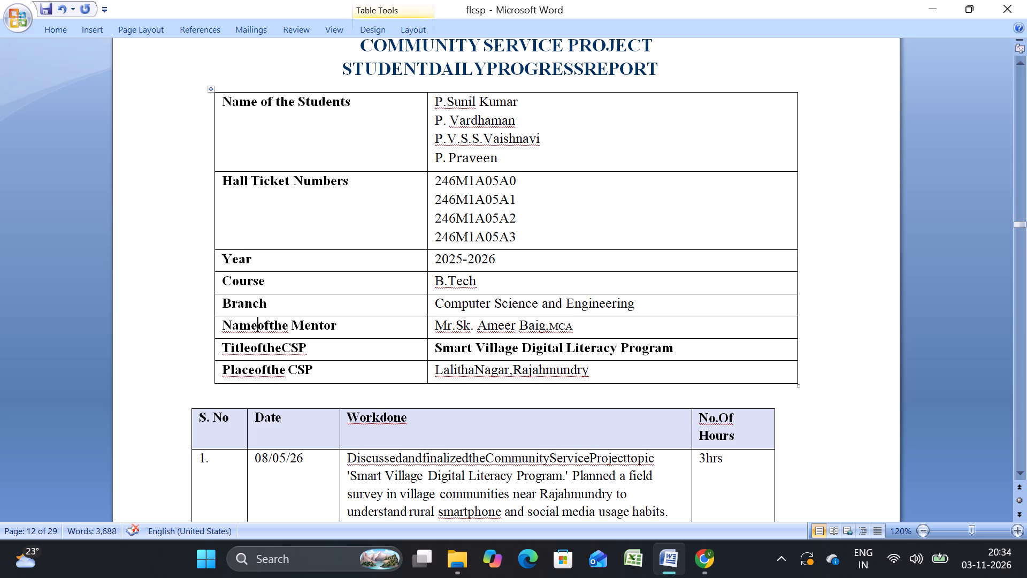
key(ctrl+shift+space)
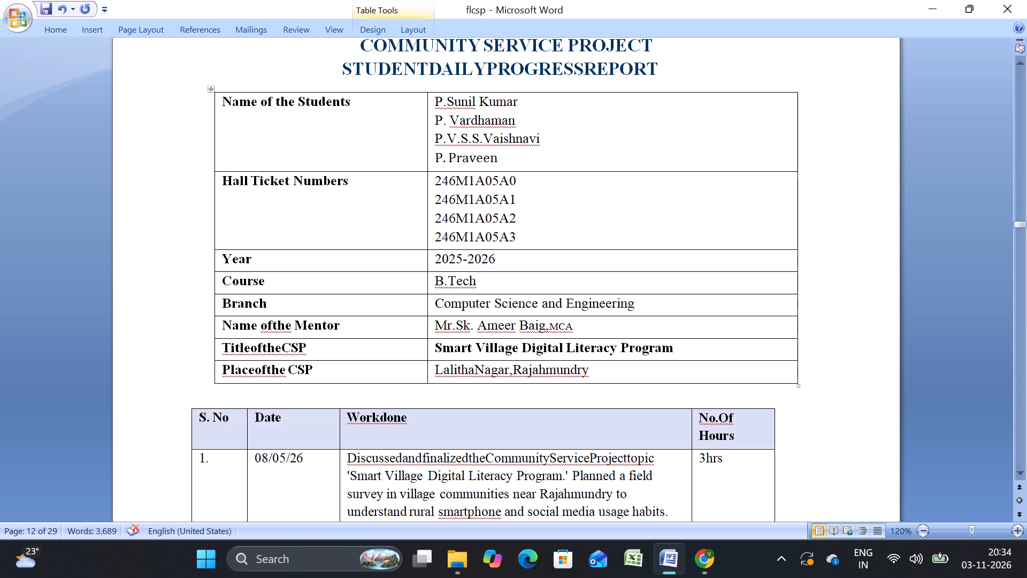
click(272, 329)
key(ctrl+shift+space)
Separate the CSP title row's label into "Title of the CSP" with non-breaking spaces.
click(250, 354)
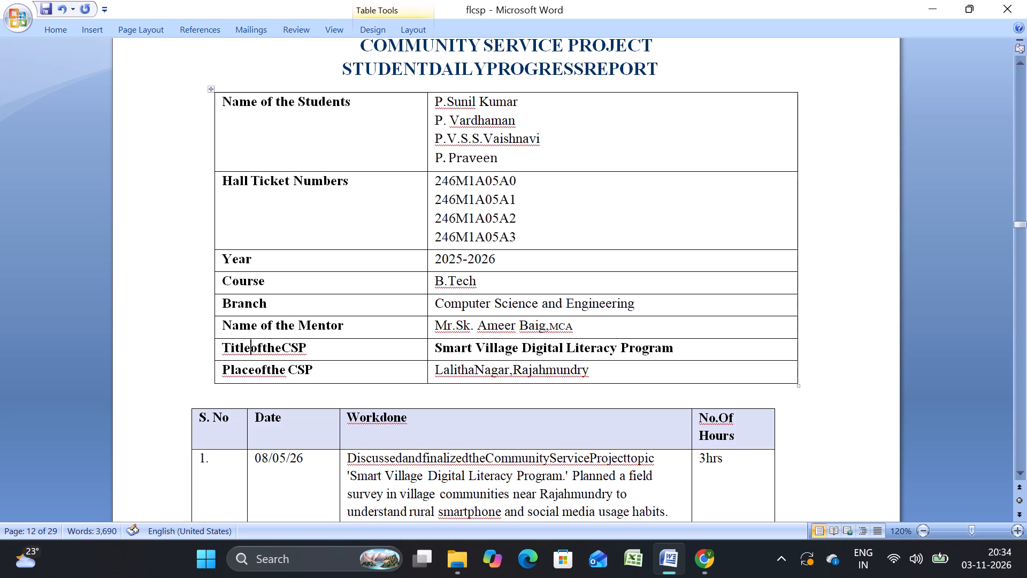
key(ctrl+shift+space)
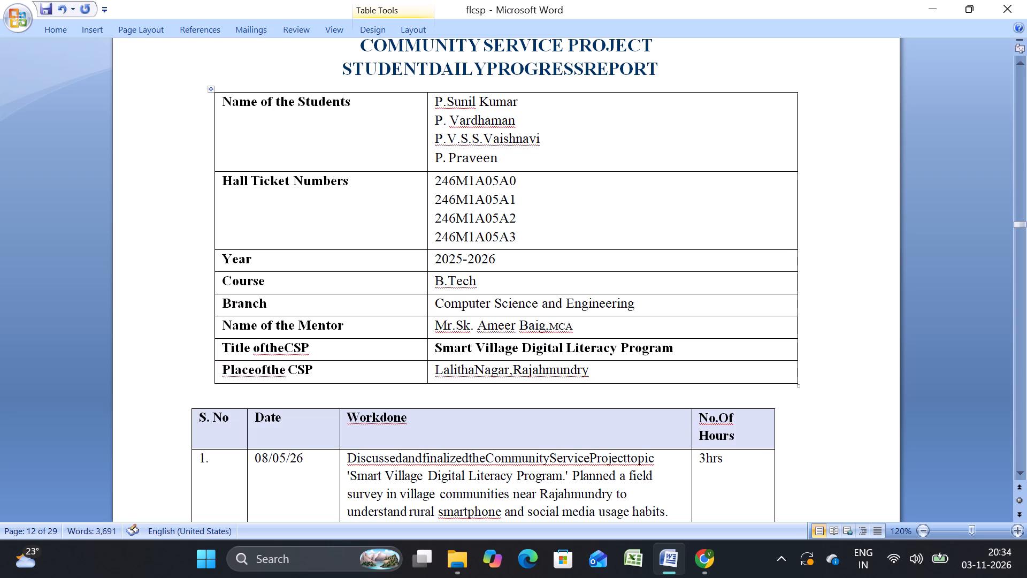
click(264, 353)
key(ctrl+shift+space)
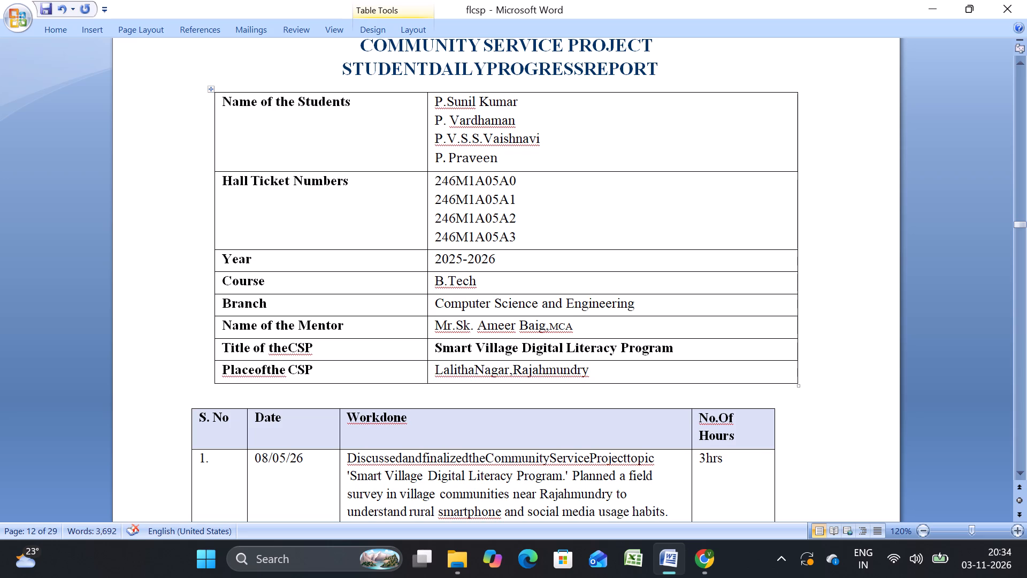
click(285, 353)
key(ctrl+shift+space)
Separate the CSP place row's label into "Place of the CSP" with non-breaking spaces.
click(255, 368)
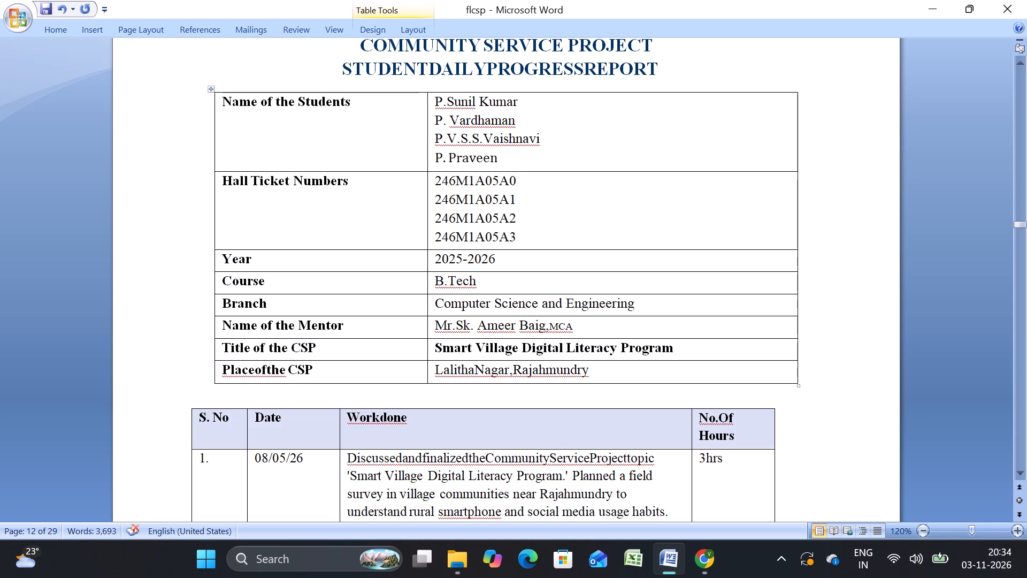
key(ctrl+shift+space)
click(266, 368)
key(ctrl+shift+space)
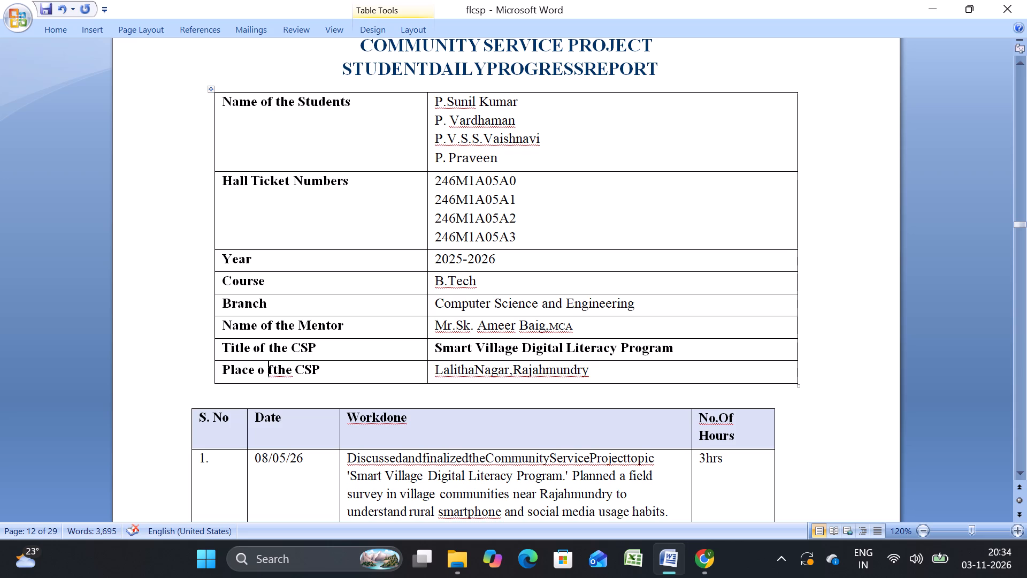
key(BackSpace)
click(269, 371)
key(ctrl+shift+space)
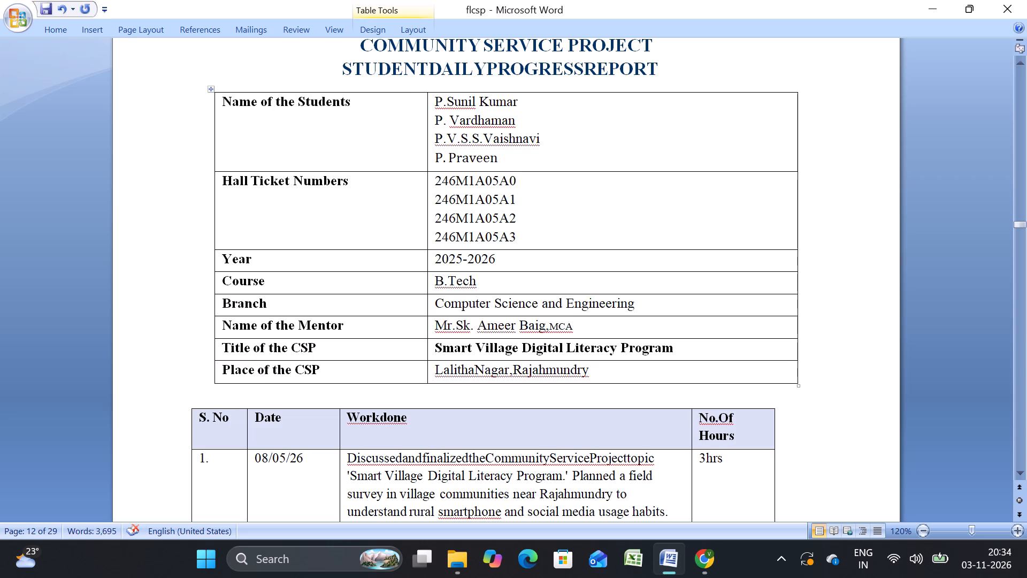
Insert a non-breaking space between "Lalitha" and "Nagar" in the CSP place entry.
click(474, 377)
key(ctrl+shift+space)
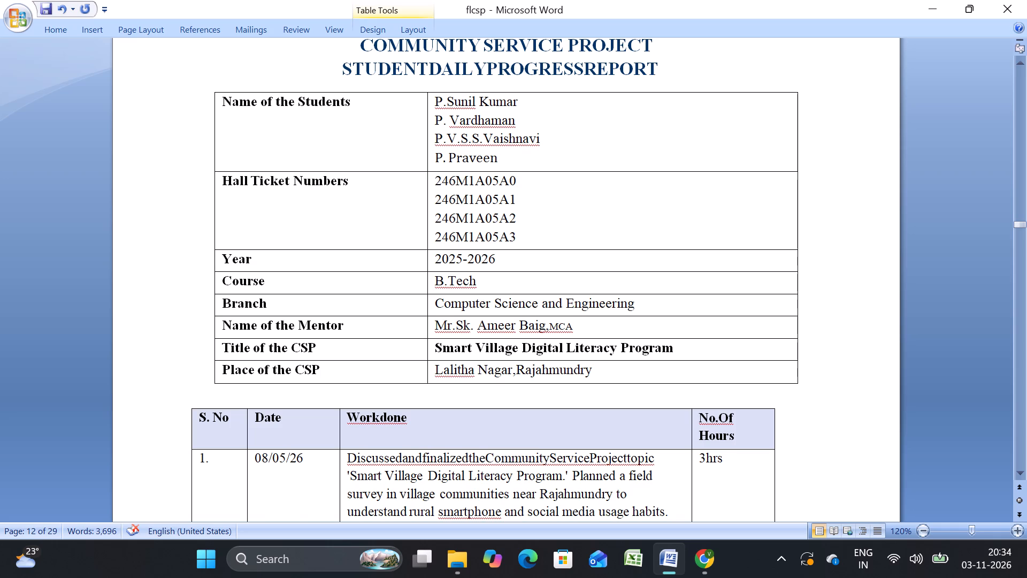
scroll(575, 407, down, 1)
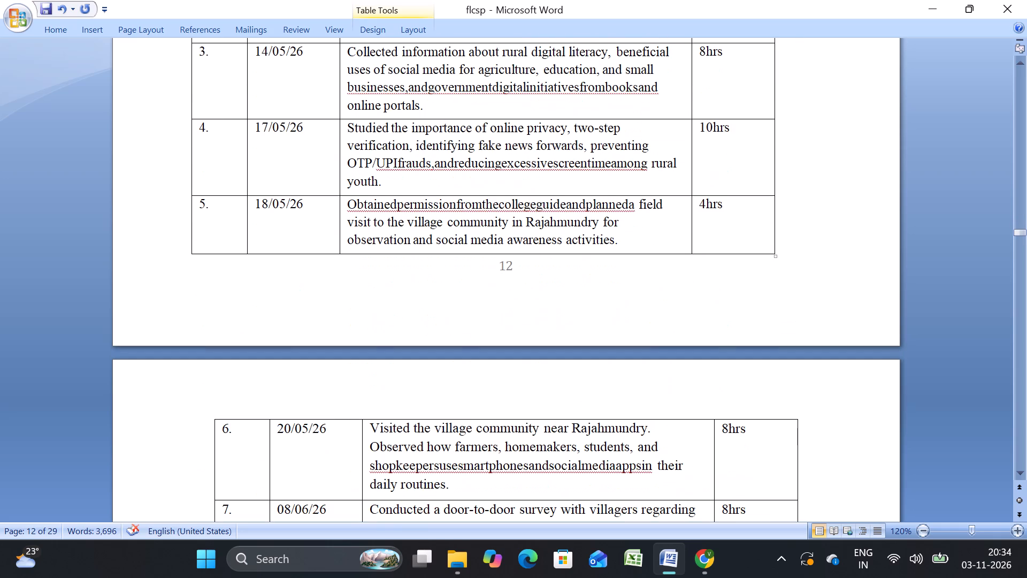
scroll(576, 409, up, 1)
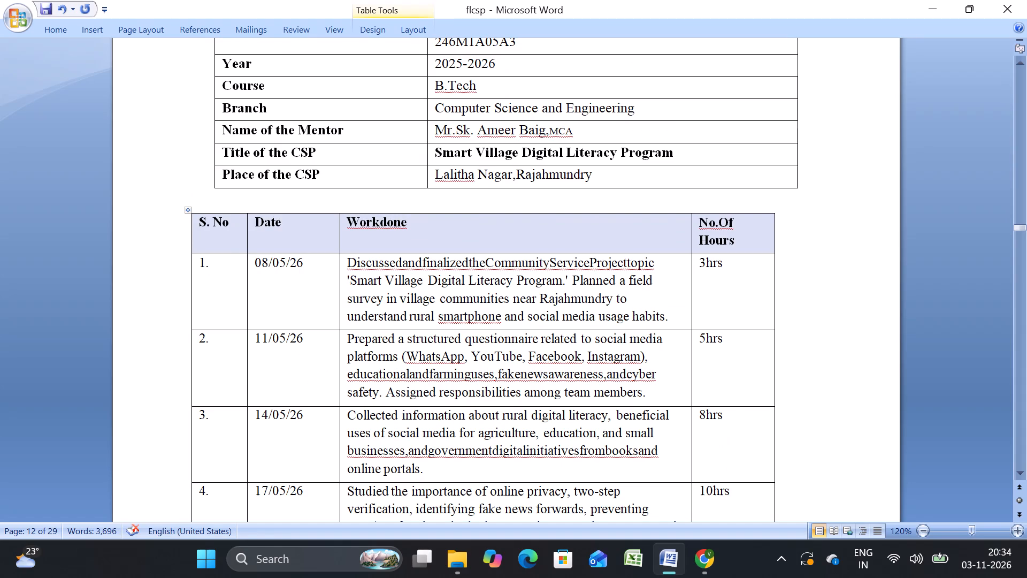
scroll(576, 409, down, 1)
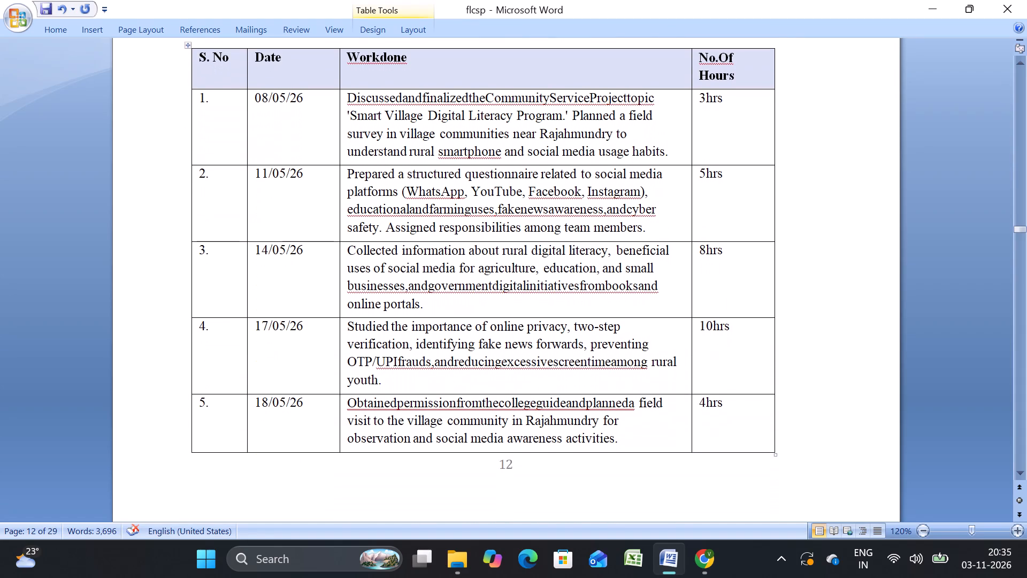
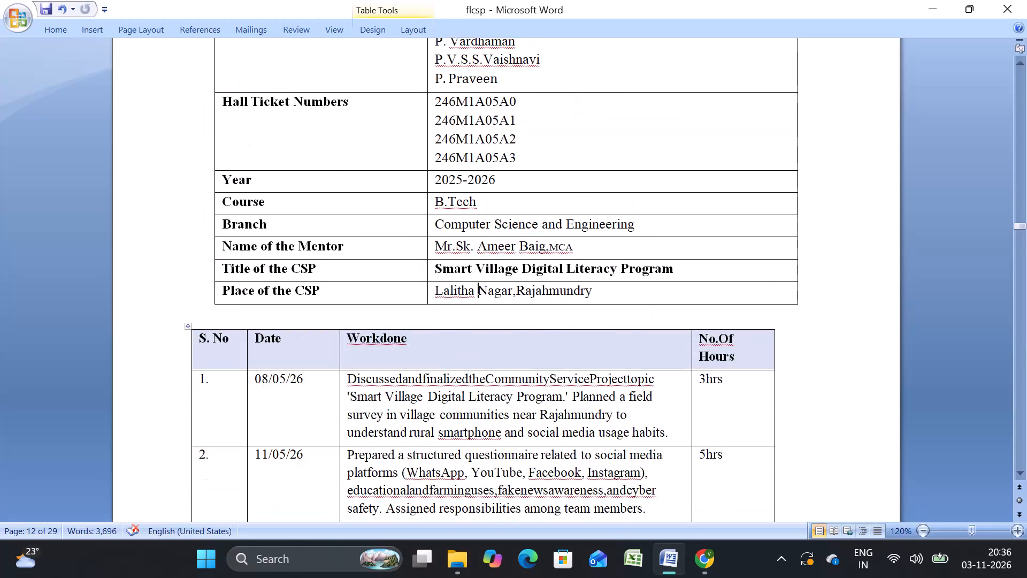
Review the report's text from the daily progress tables to the abstract, and back through the front pages to the declaration.
scroll(576, 409, down, 1)
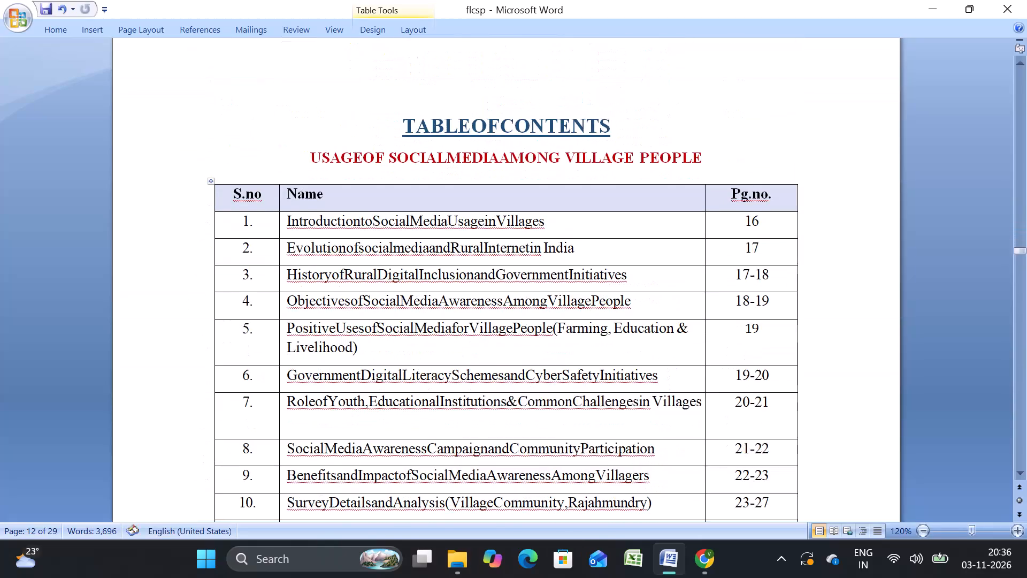
scroll(576, 409, down, 3)
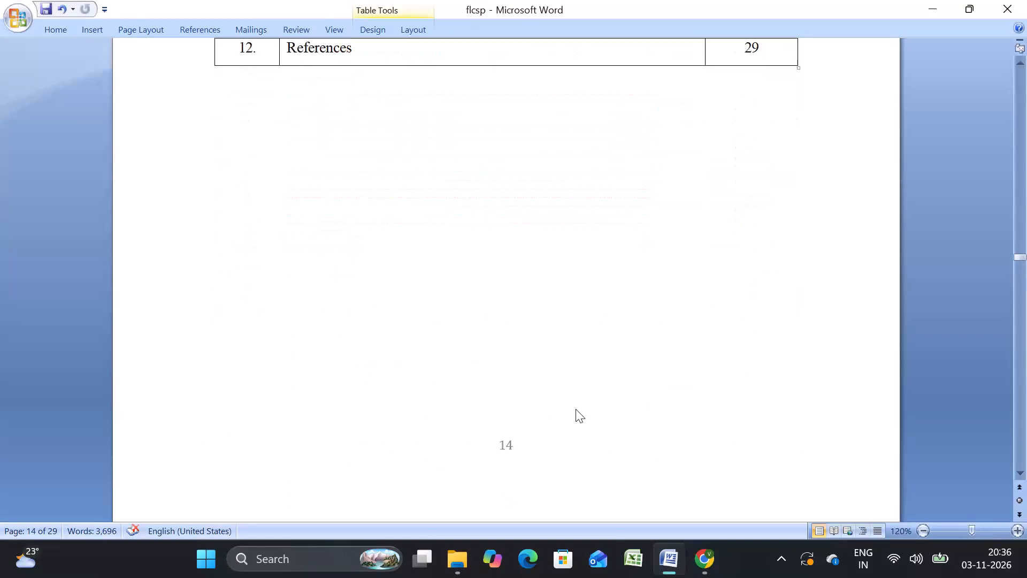
scroll(576, 409, down, 1)
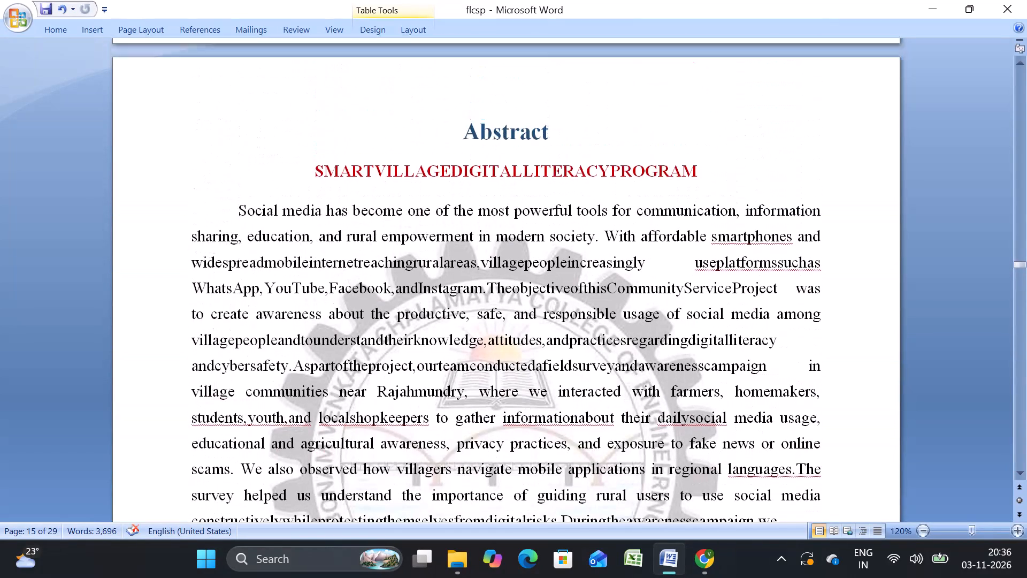
scroll(576, 409, up, 1)
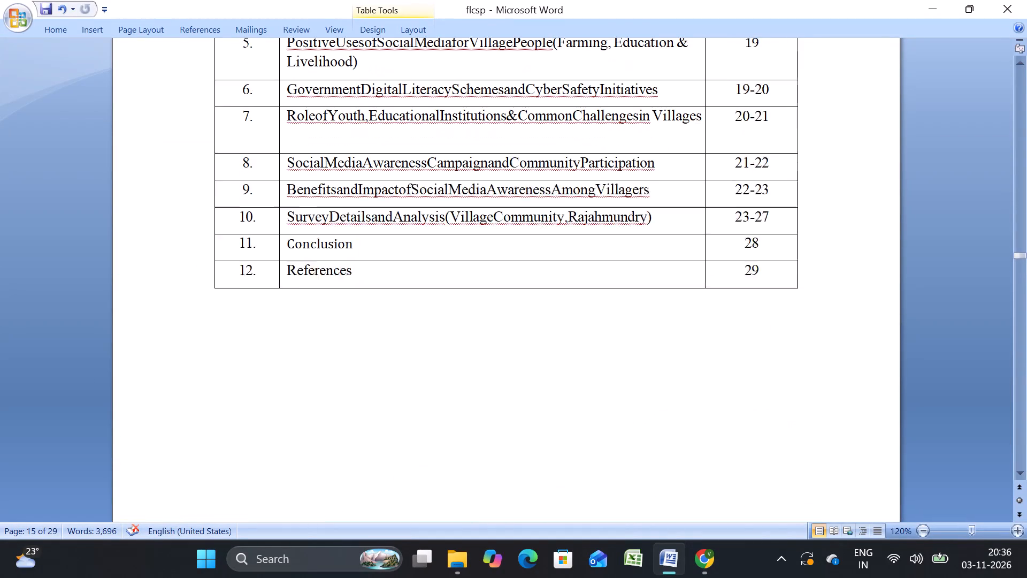
scroll(576, 409, up, 2)
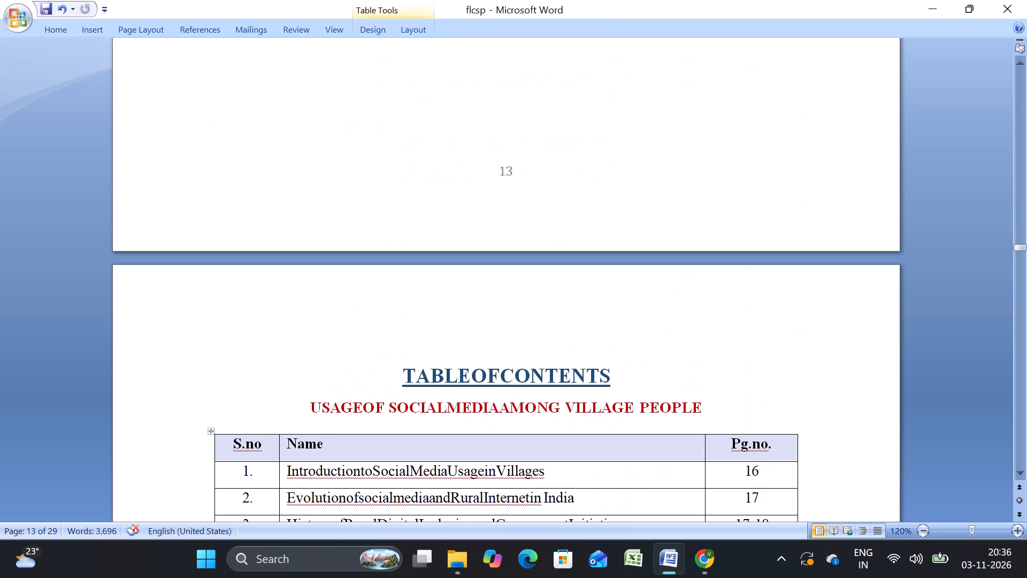
scroll(576, 409, up, 1)
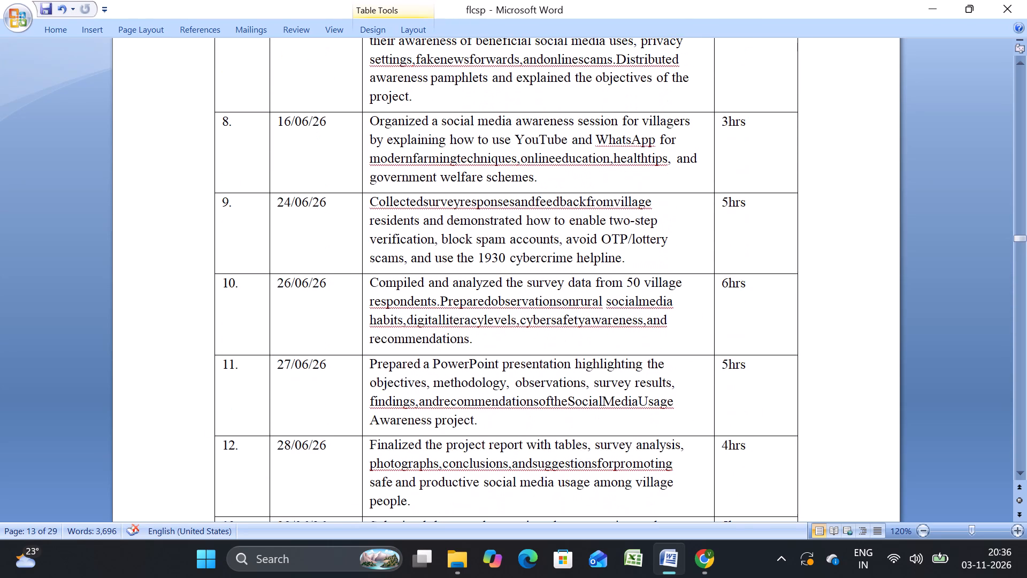
scroll(576, 409, up, 1)
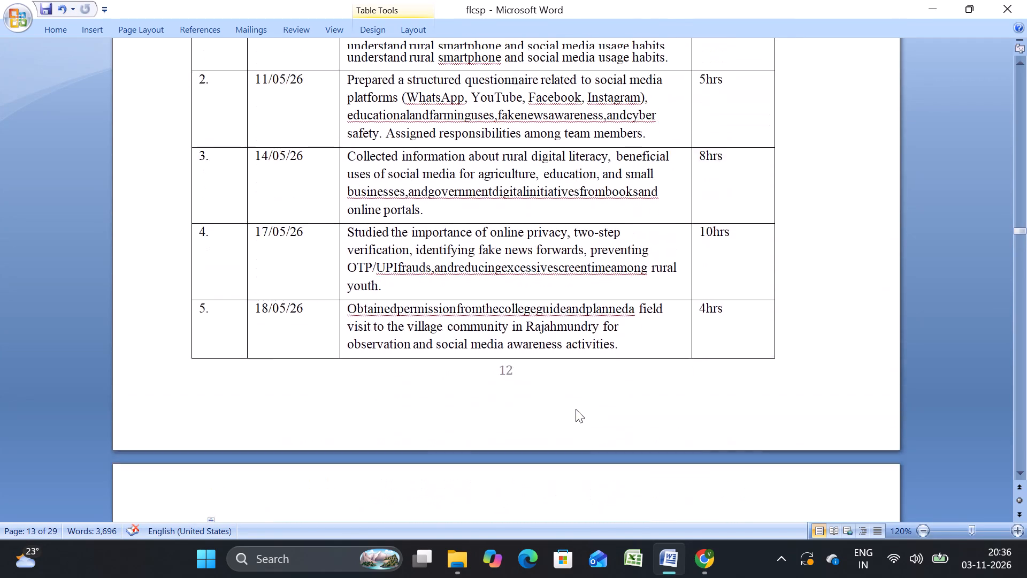
scroll(576, 409, up, 1)
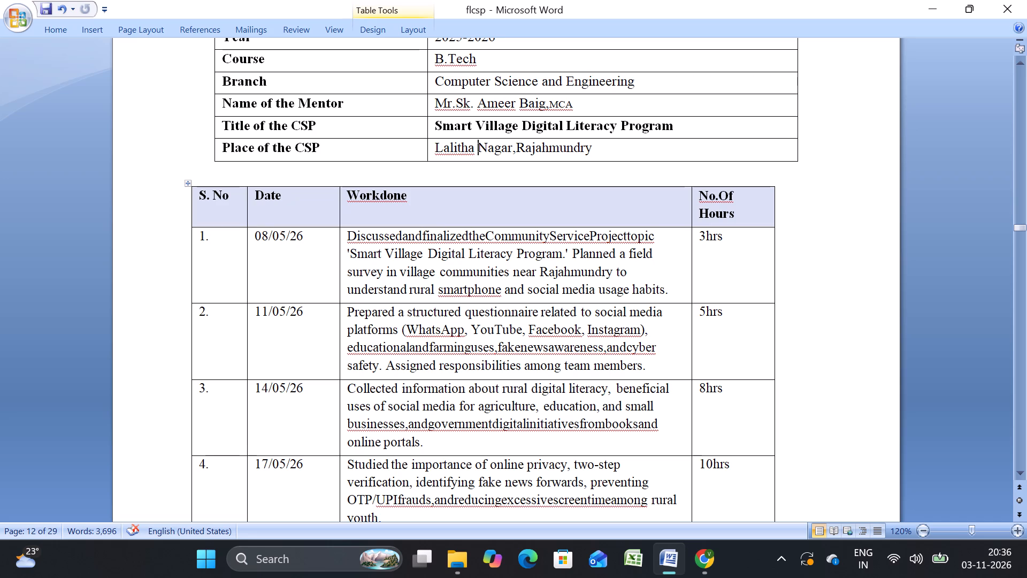
scroll(450, 286, up, 3)
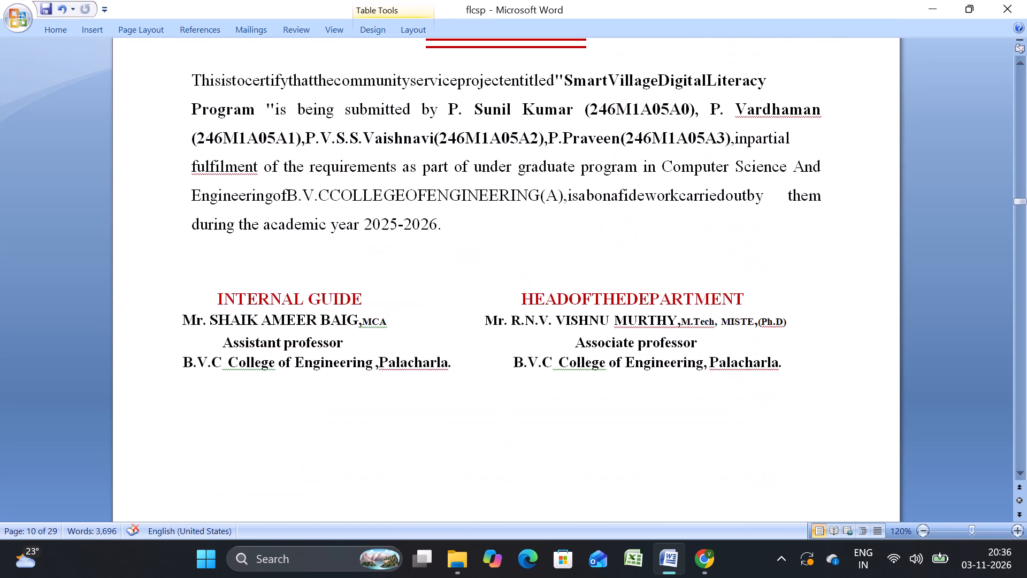
scroll(450, 286, up, 1)
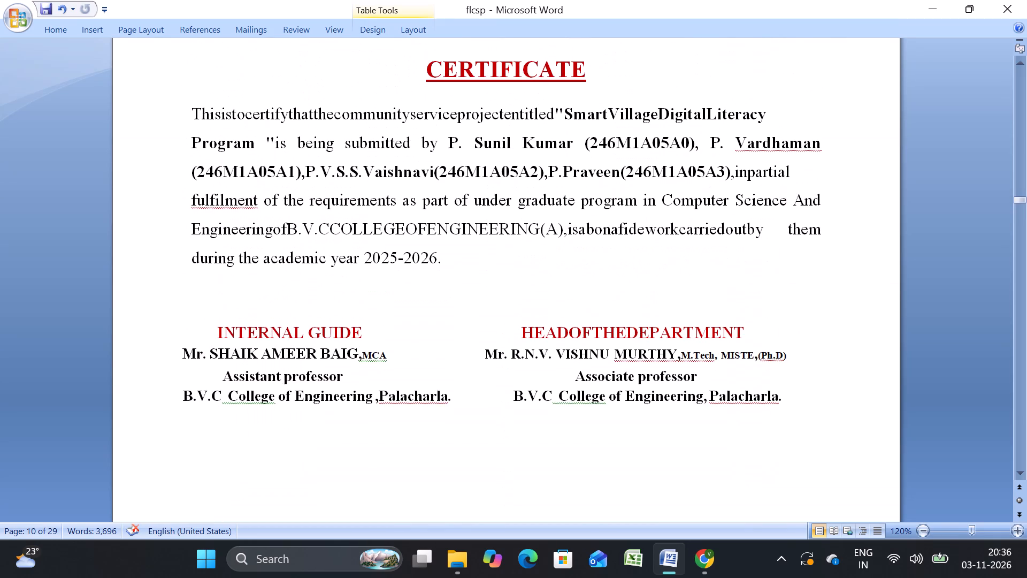
scroll(450, 286, up, 1)
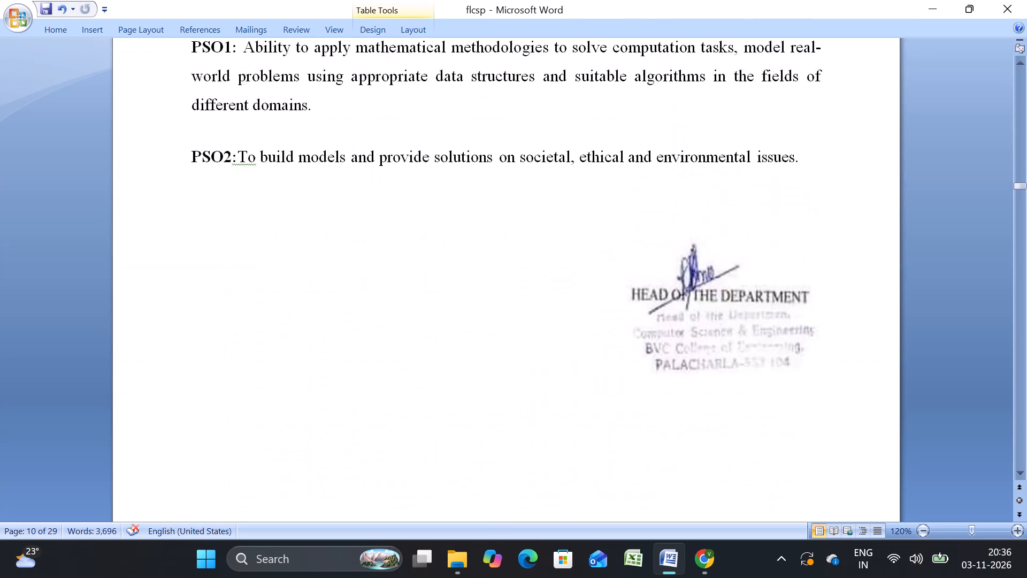
scroll(450, 286, up, 1)
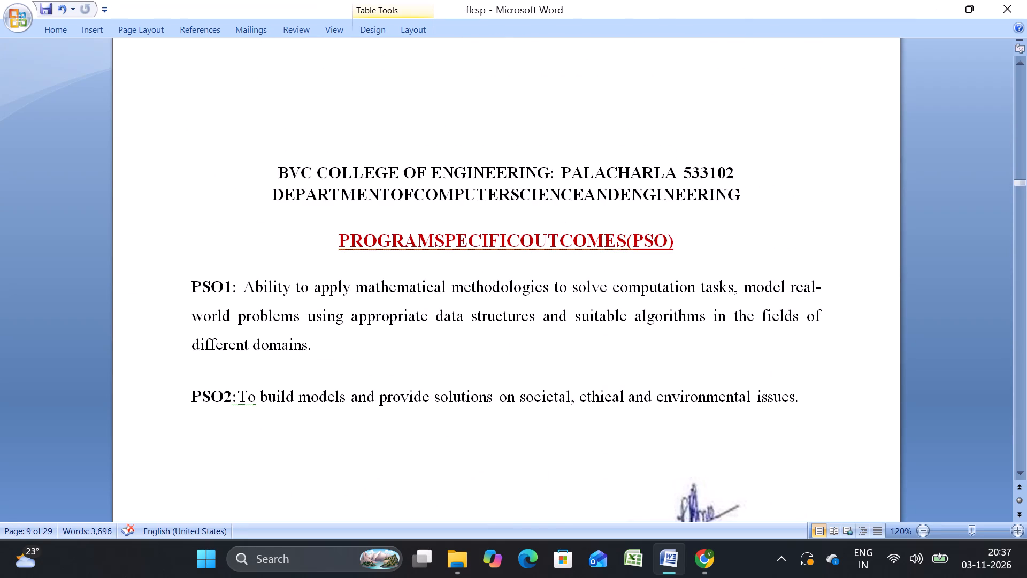
scroll(450, 286, up, 1)
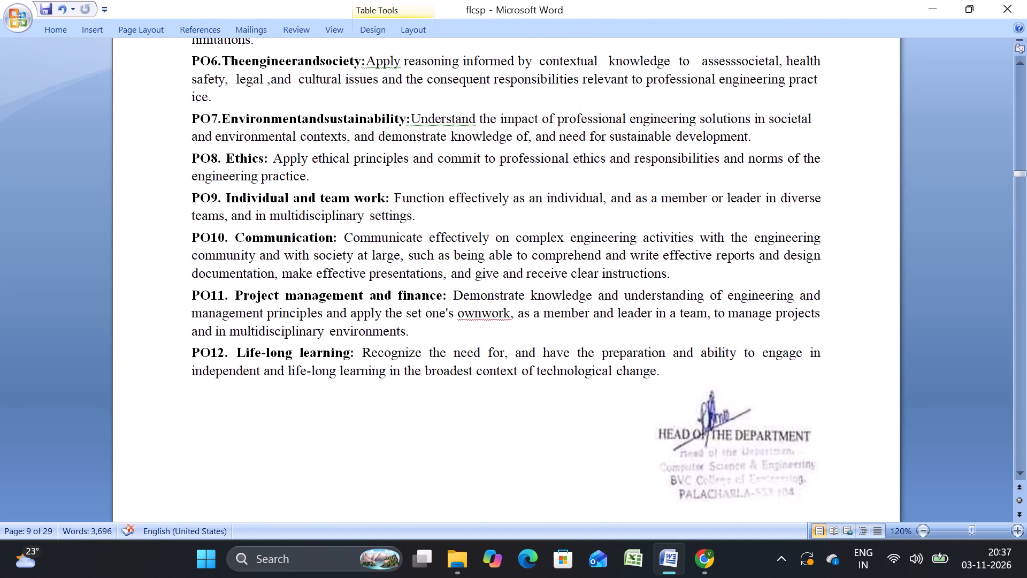
scroll(450, 286, up, 2)
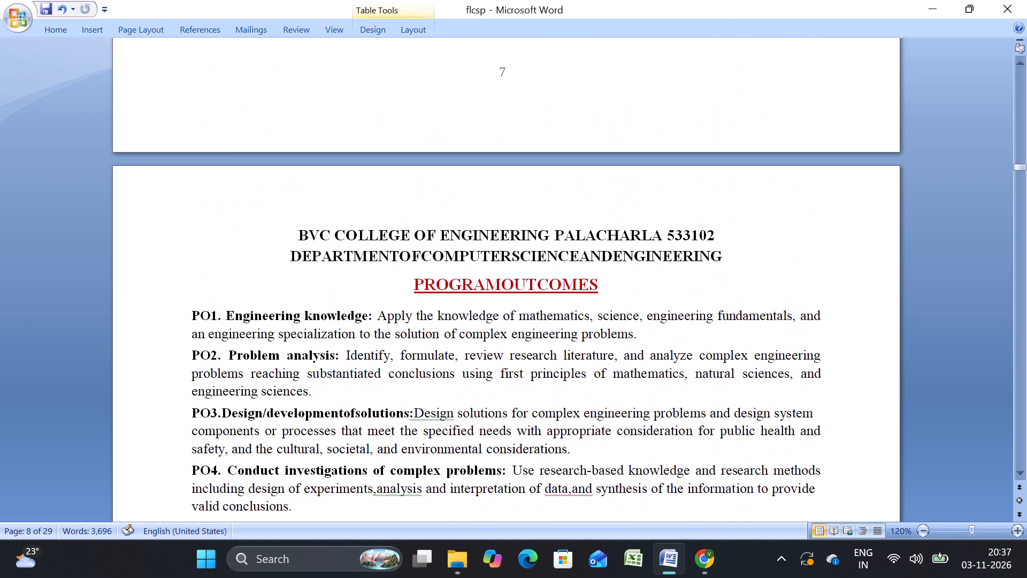
scroll(450, 286, up, 1)
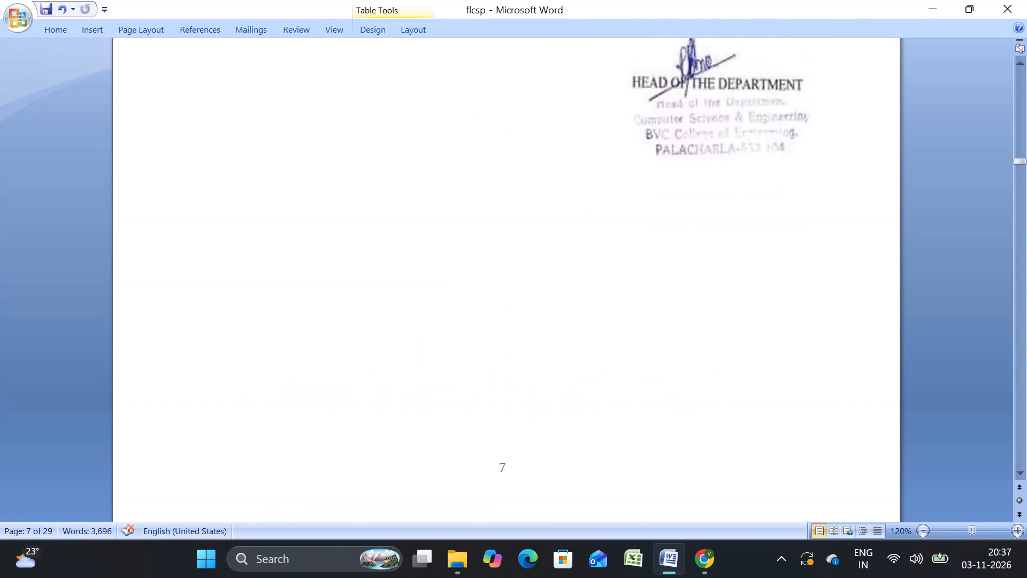
scroll(450, 286, up, 1)
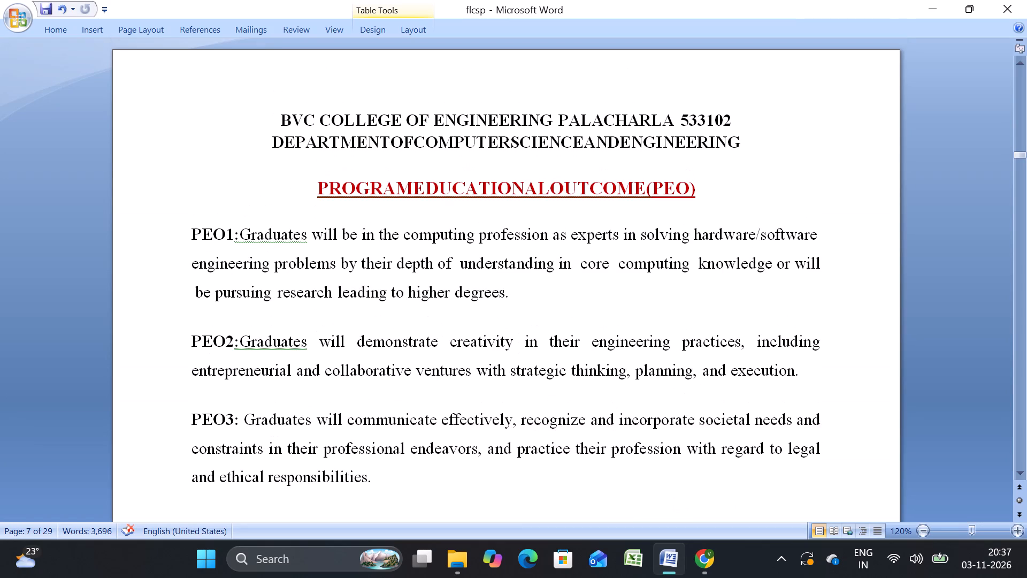
scroll(450, 286, up, 1)
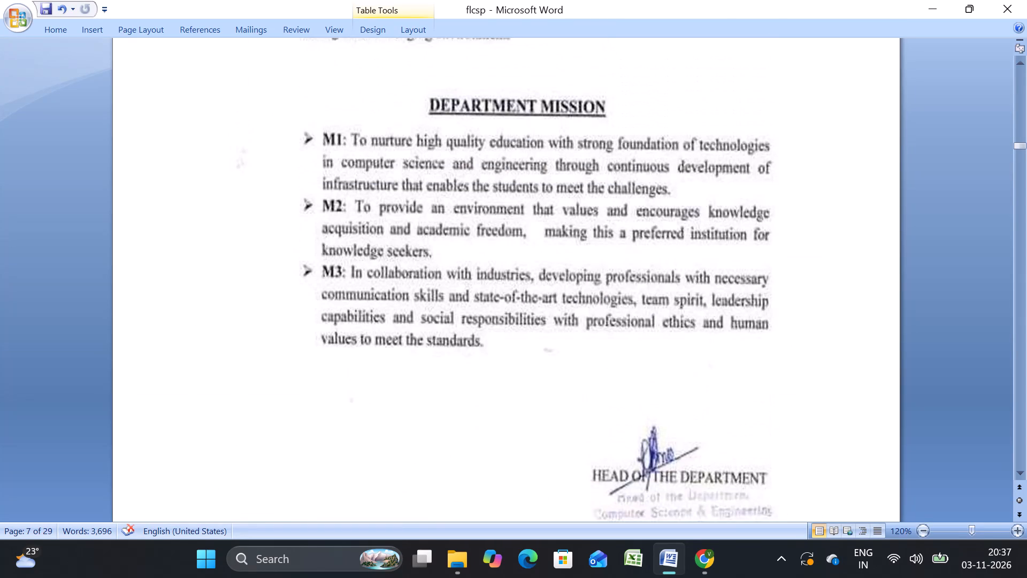
scroll(450, 286, up, 2)
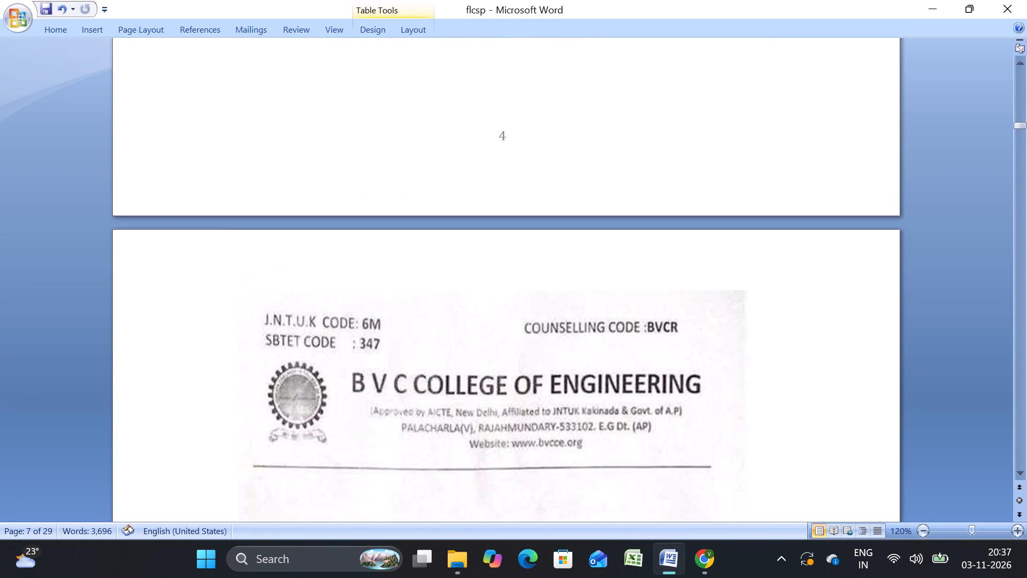
scroll(450, 286, up, 2)
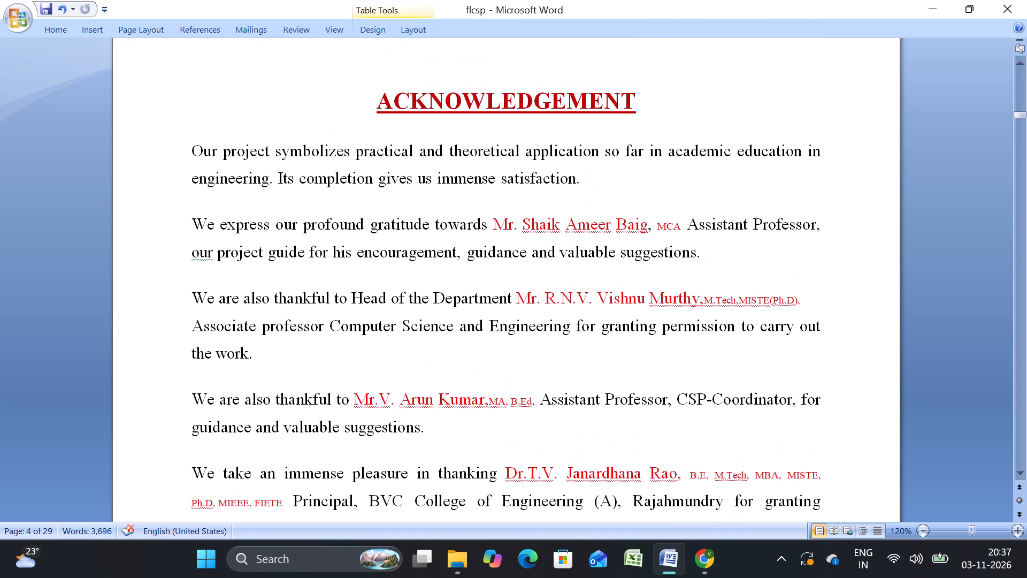
scroll(450, 286, up, 2)
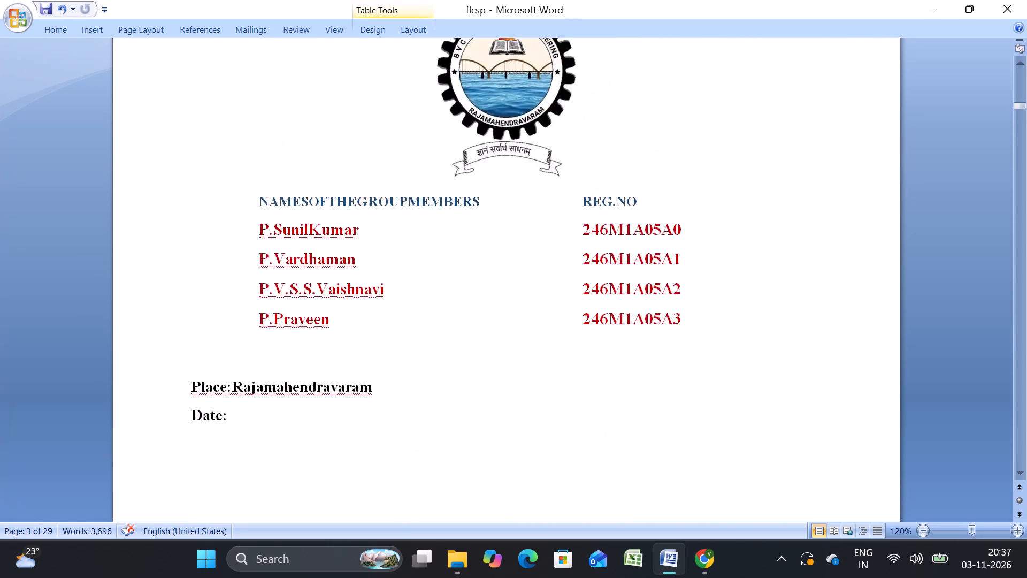
scroll(450, 286, up, 1)
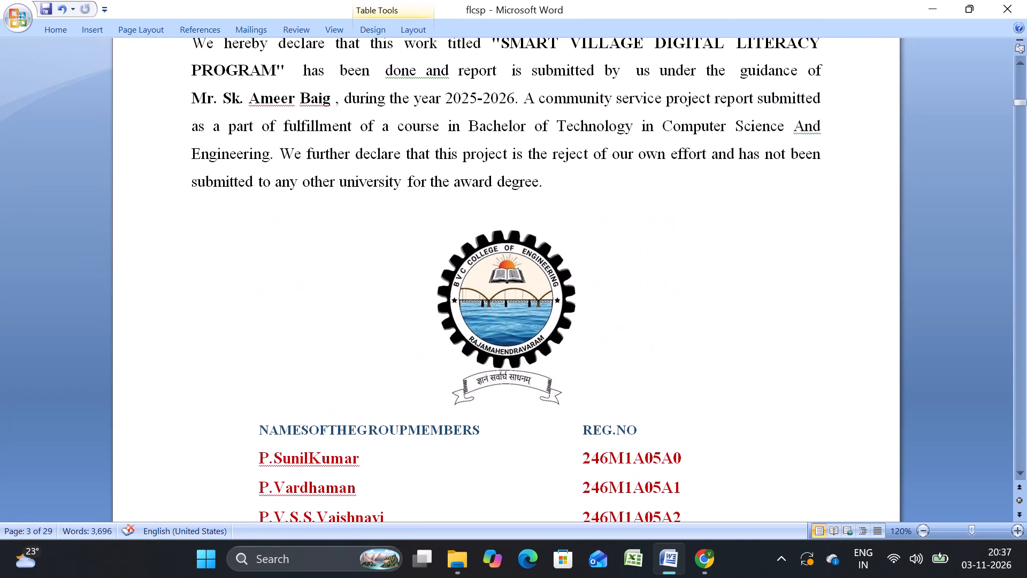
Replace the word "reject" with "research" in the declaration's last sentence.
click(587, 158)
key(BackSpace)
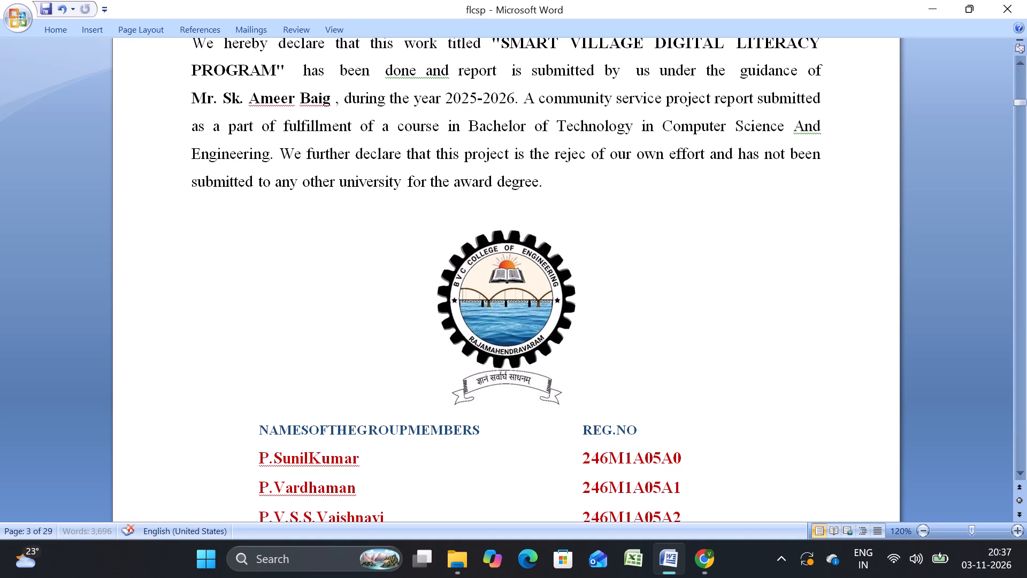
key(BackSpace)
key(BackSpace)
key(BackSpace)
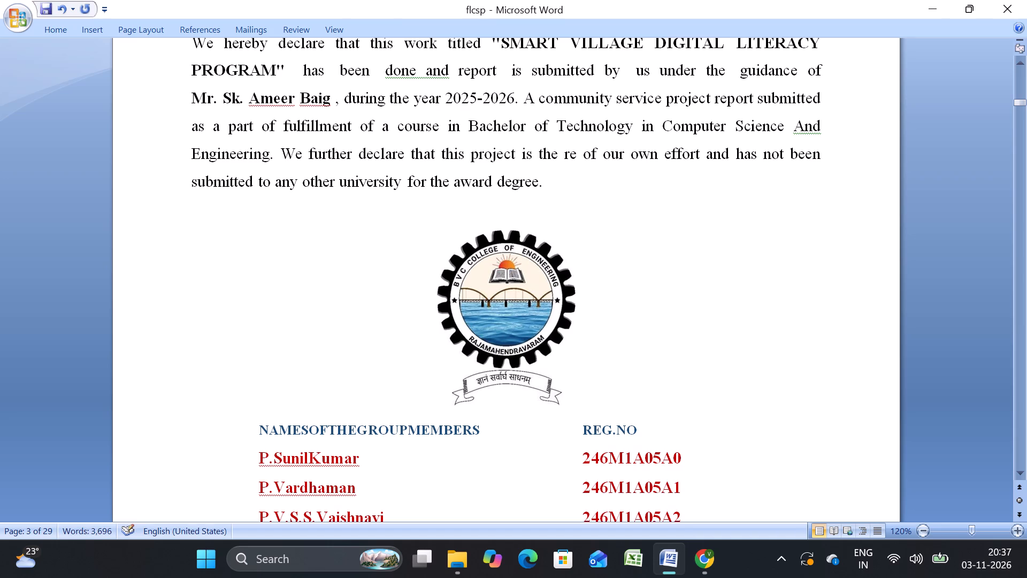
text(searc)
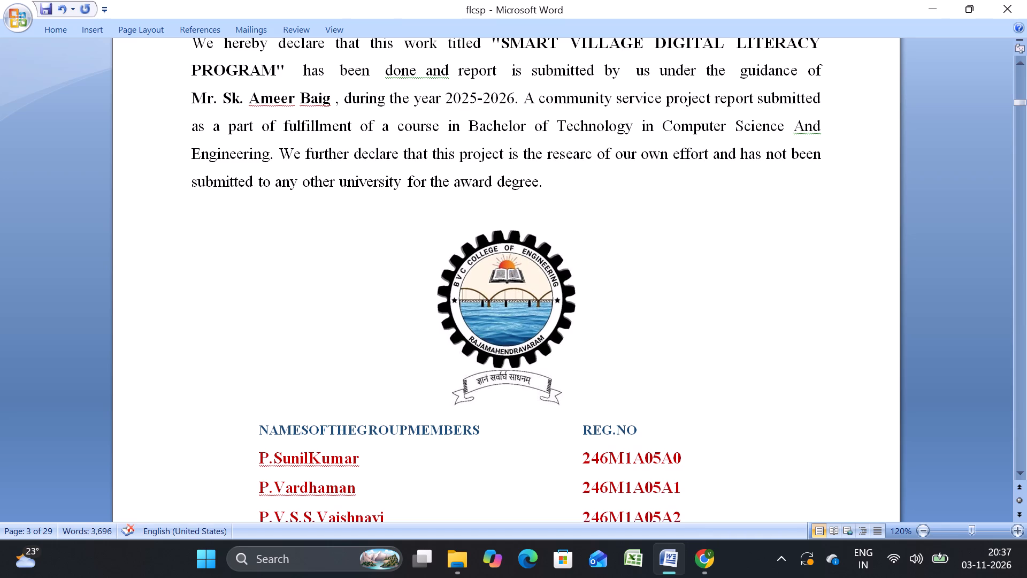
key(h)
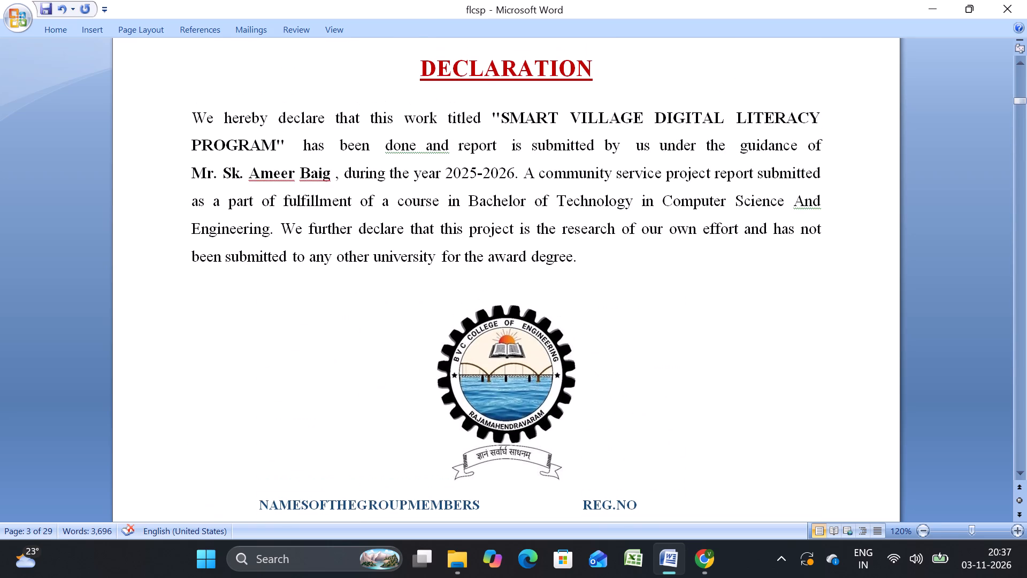
Change the word before "of our own effort" in the declaration's last sentence to "result".
key(BackSpace)
key(BackSpace)
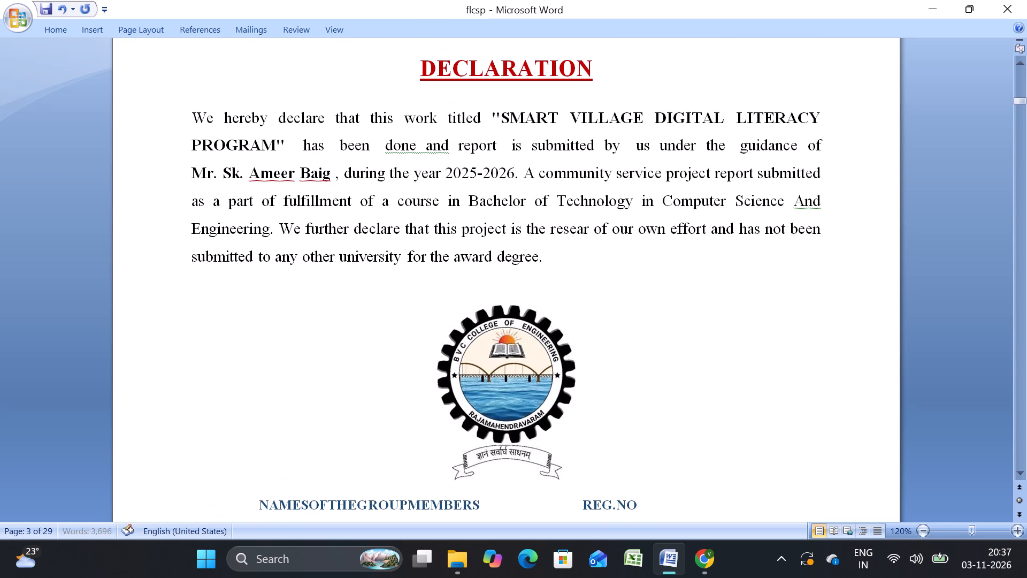
key(BackSpace)
key(BackSpace)
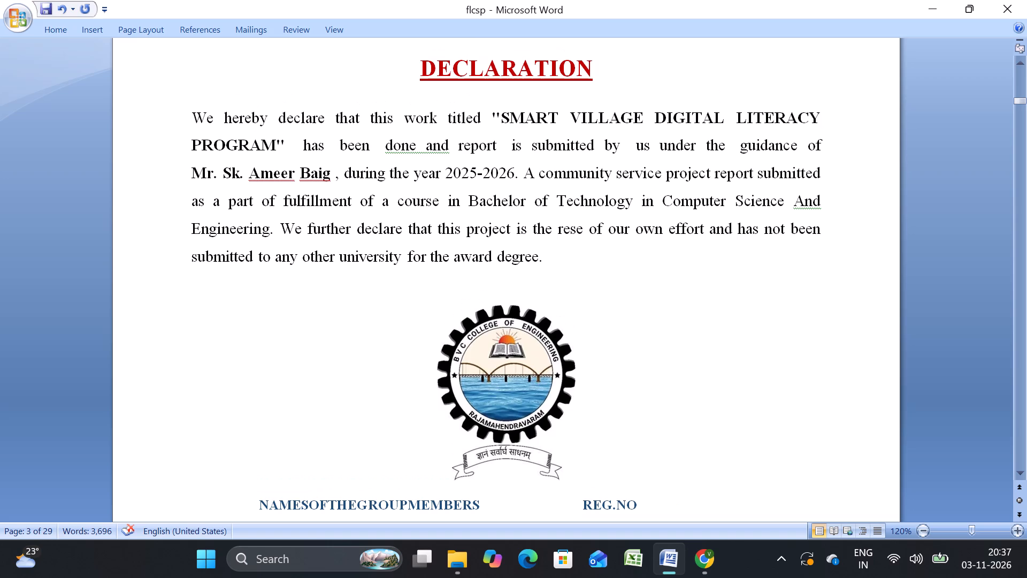
key(BackSpace)
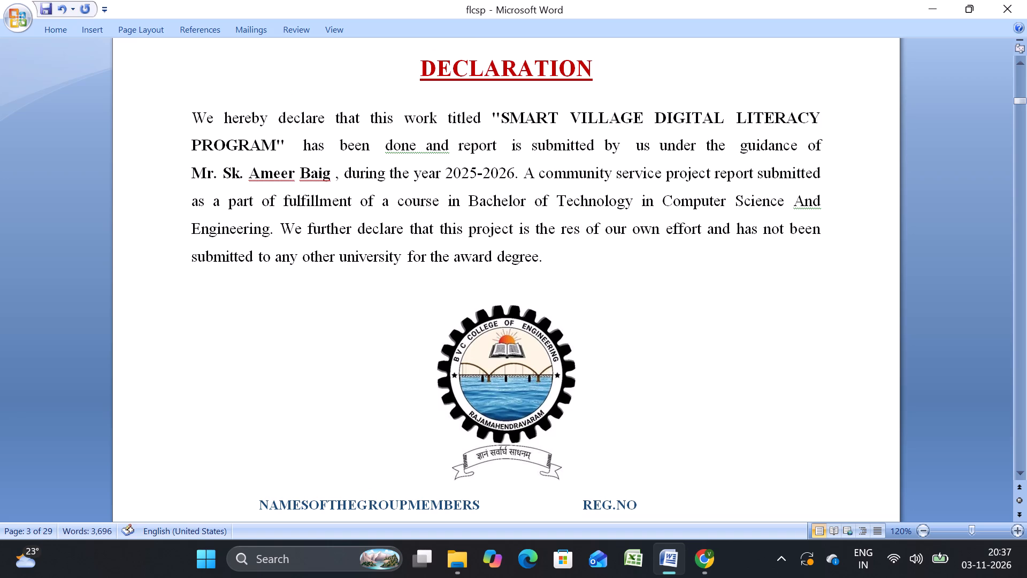
key(u)
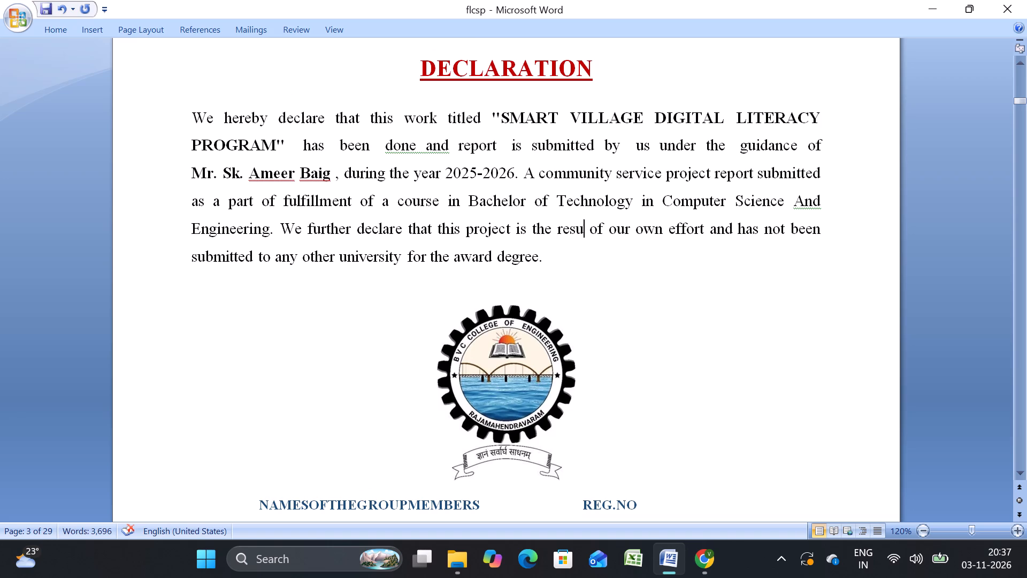
key(l)
key(t)
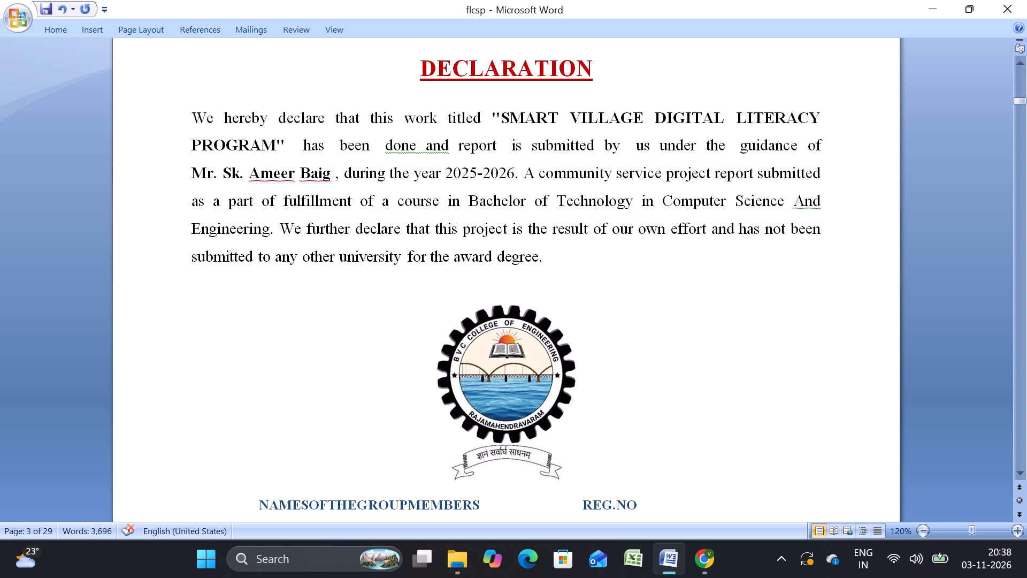
In the daily progress table's row 1 work entry, insert non-breaking spaces to read "Discussed and finalized the Community Service Project topic".
scroll(619, 229, down, 2)
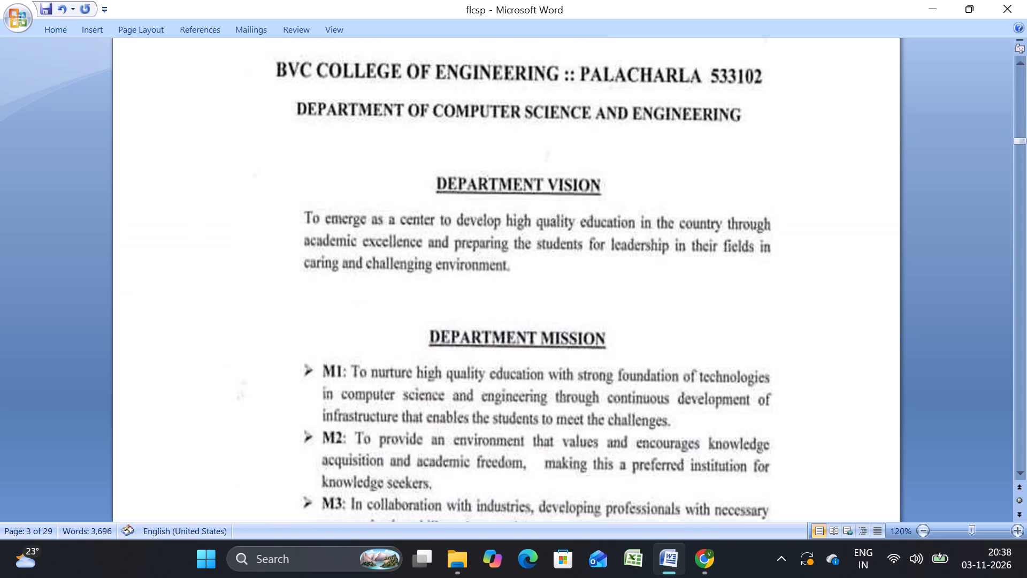
scroll(619, 229, down, 3)
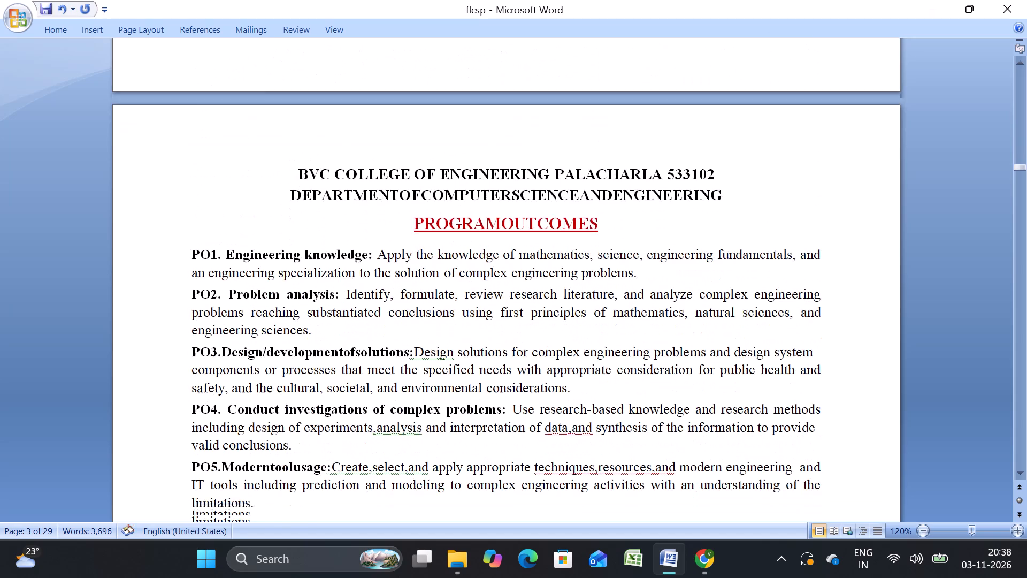
scroll(619, 229, down, 3)
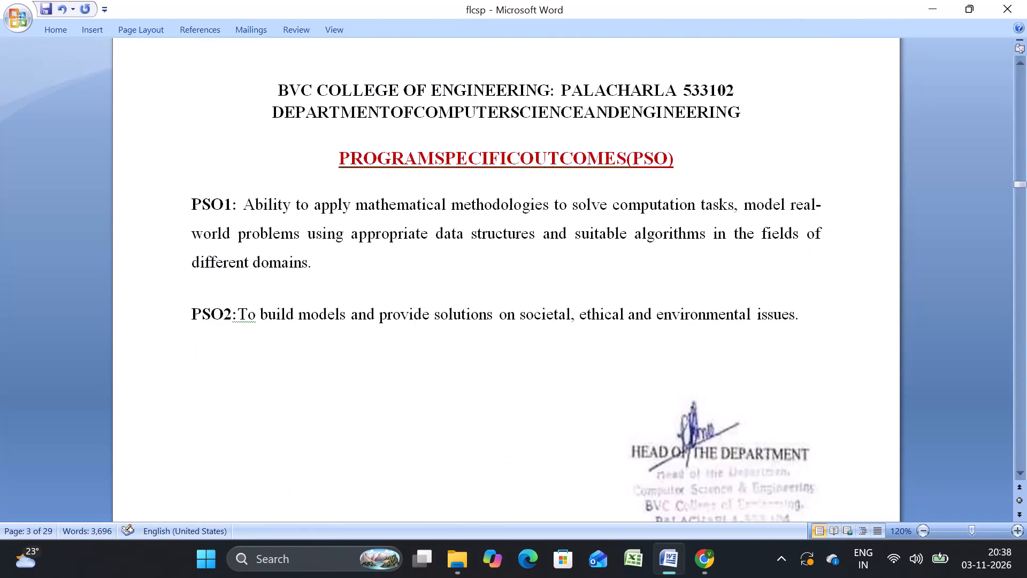
scroll(619, 229, down, 3)
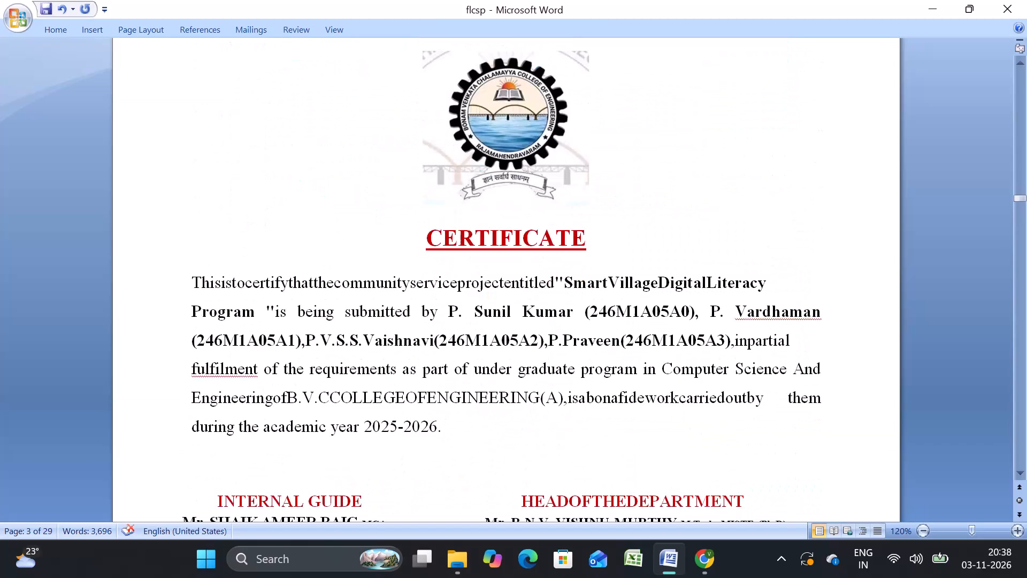
scroll(619, 229, down, 1)
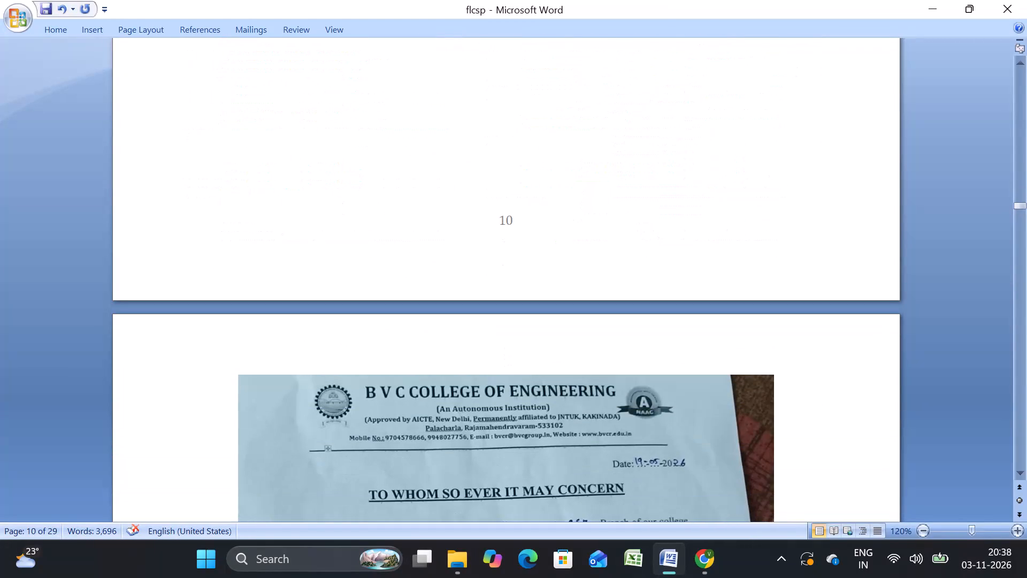
scroll(619, 229, down, 2)
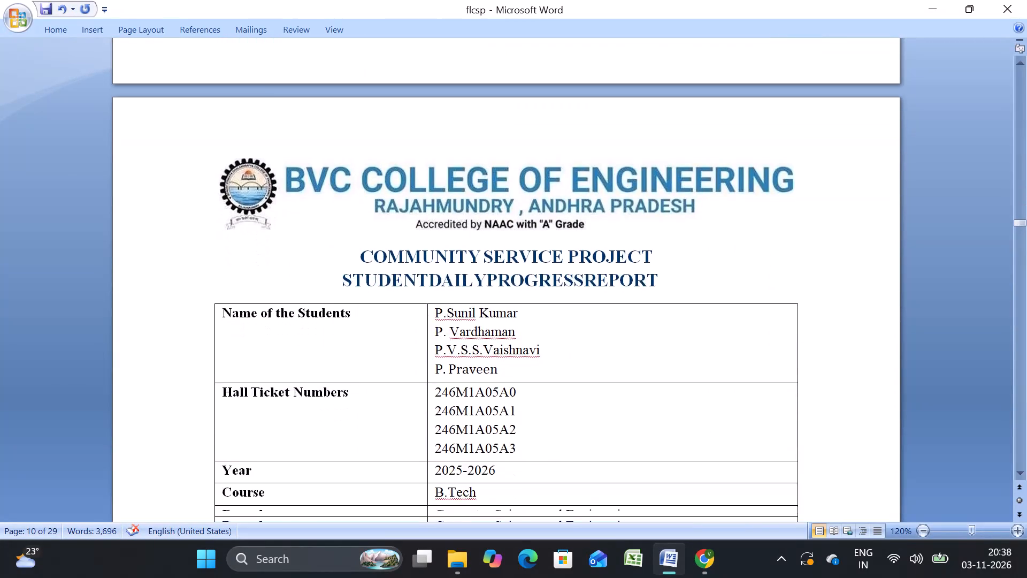
scroll(619, 229, down, 2)
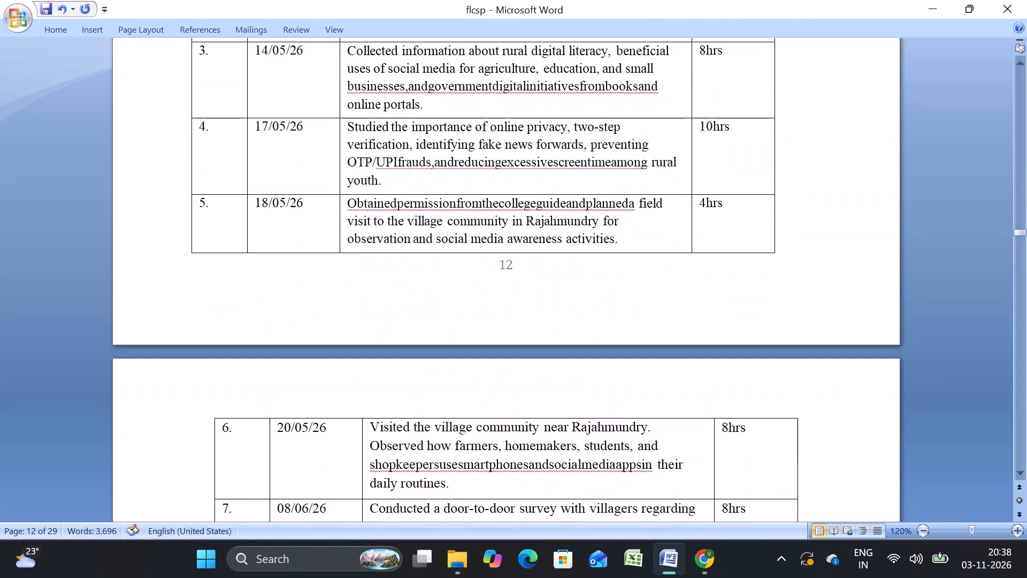
scroll(619, 229, up, 1)
scroll(619, 229, down, 1)
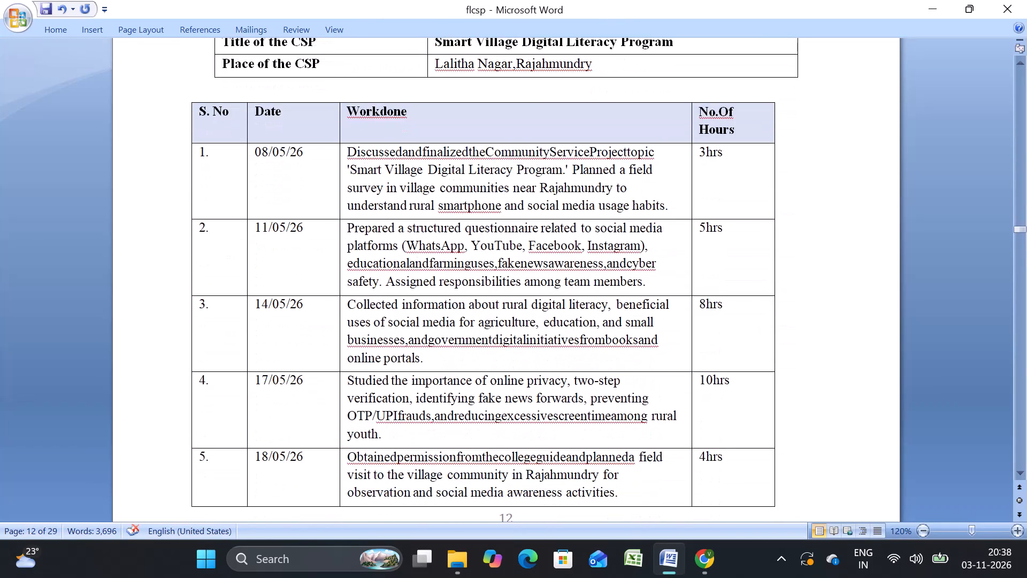
click(403, 158)
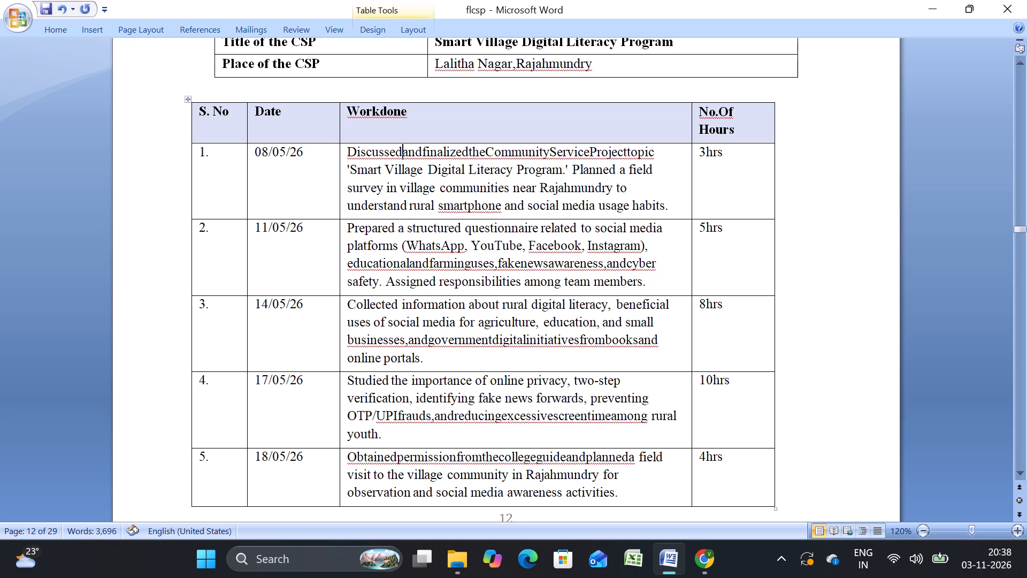
key(ctrl+shift+space)
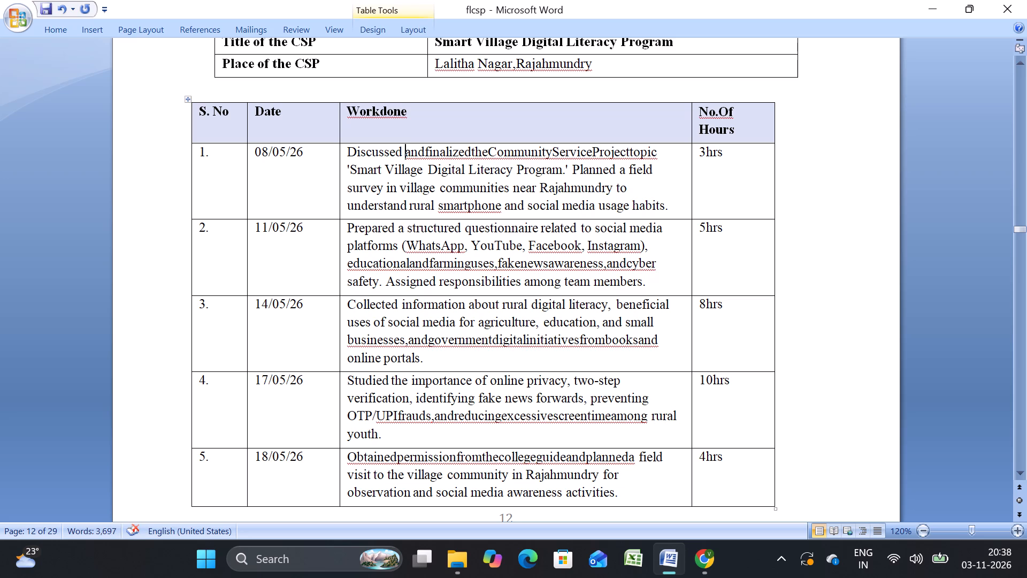
click(429, 152)
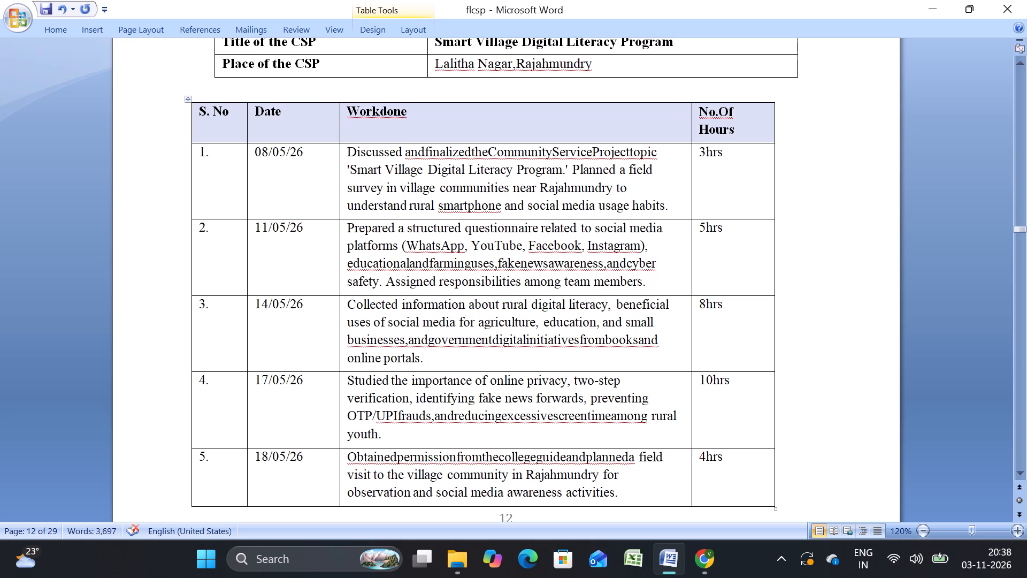
click(422, 152)
key(ctrl+shift+space)
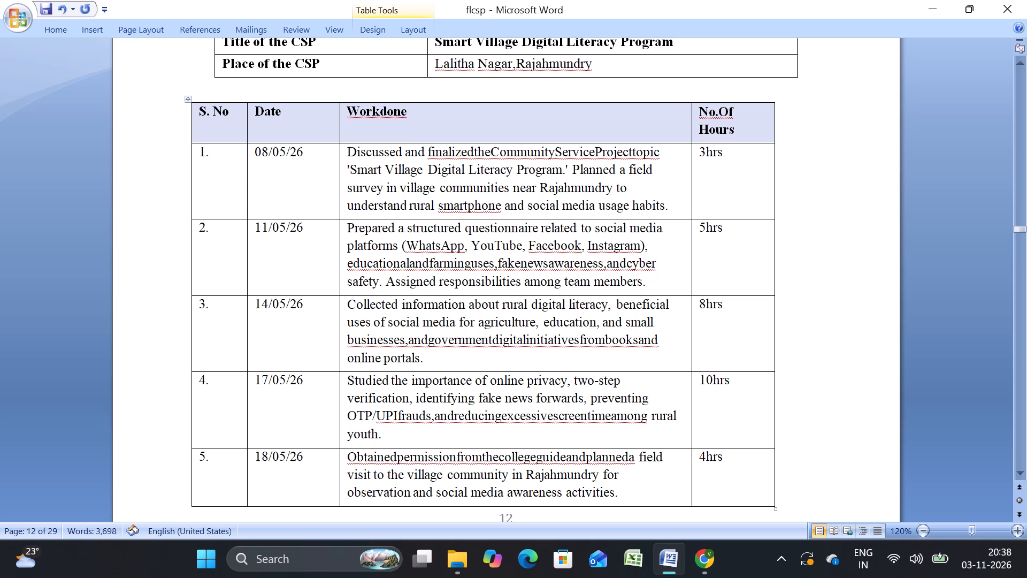
click(476, 160)
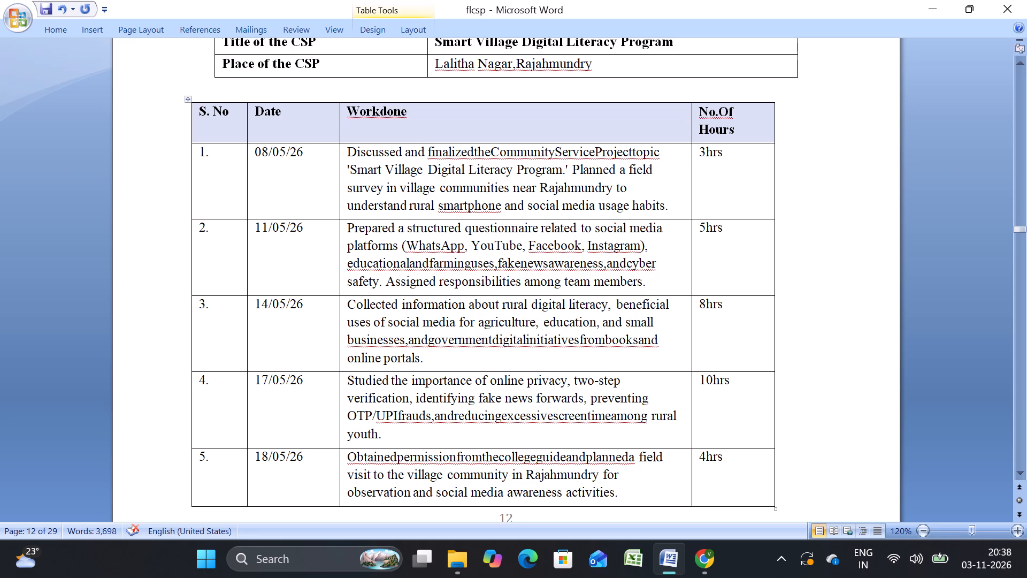
click(475, 158)
key(ctrl+shift+space)
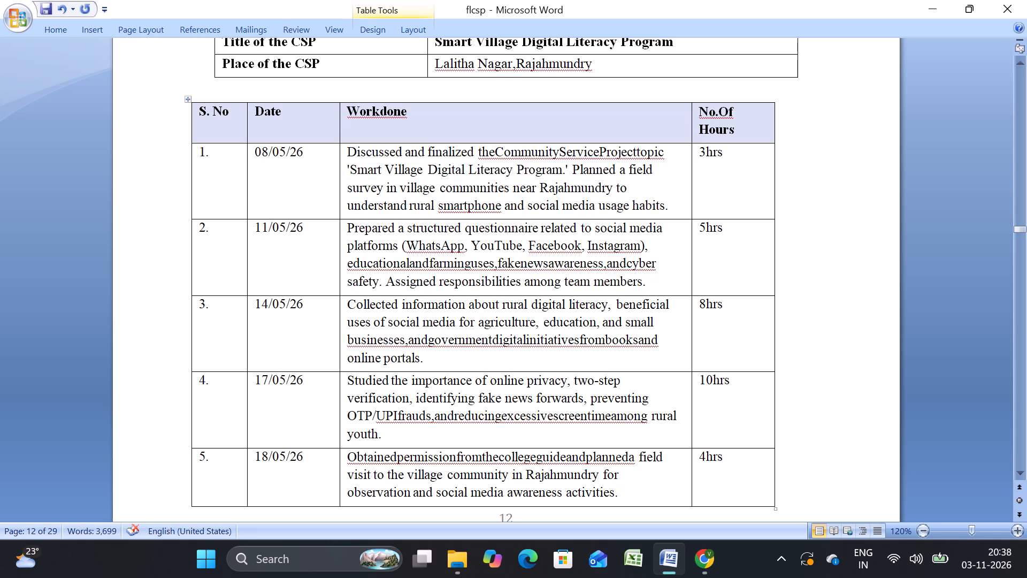
click(492, 161)
key(ctrl+shift+space)
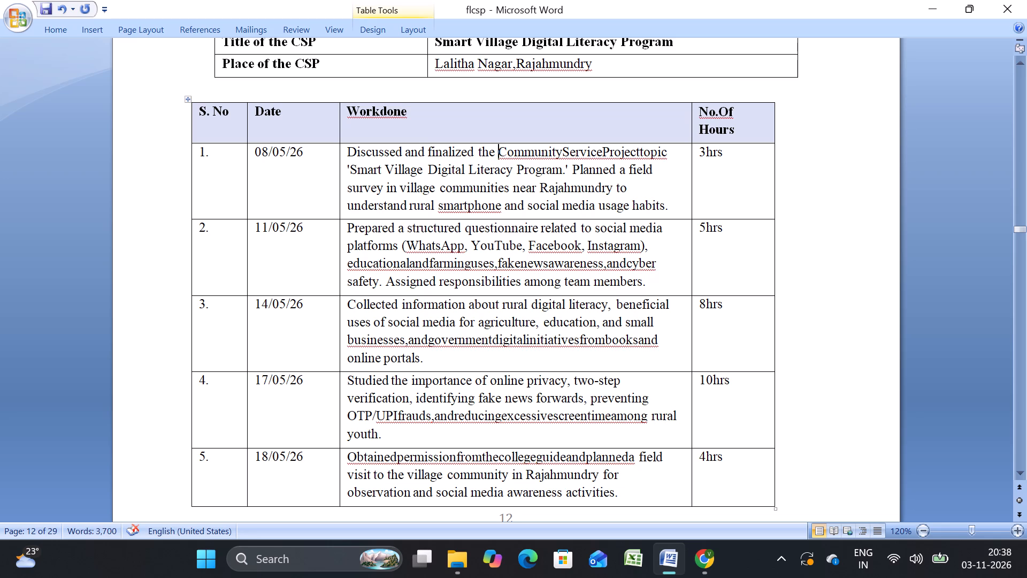
click(562, 153)
key(ctrl+shift+space)
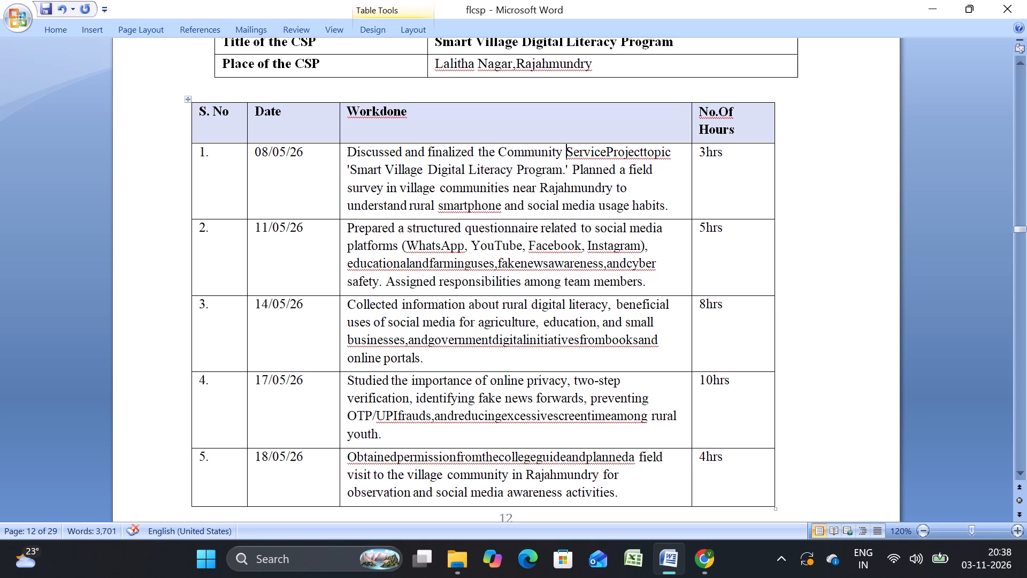
click(602, 156)
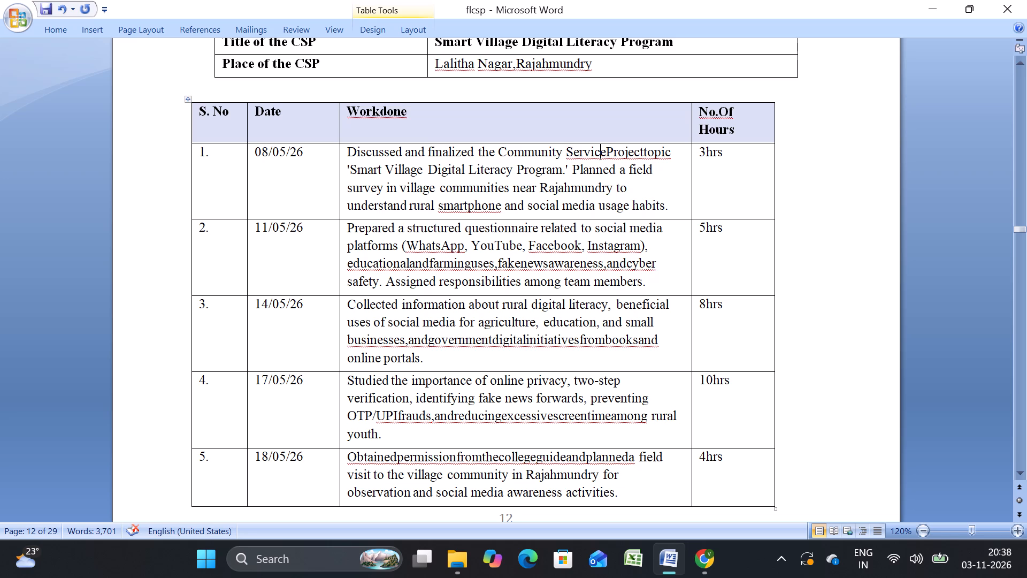
click(606, 156)
ctrl+shift+click(606, 156)
key(ctrl+shift+space)
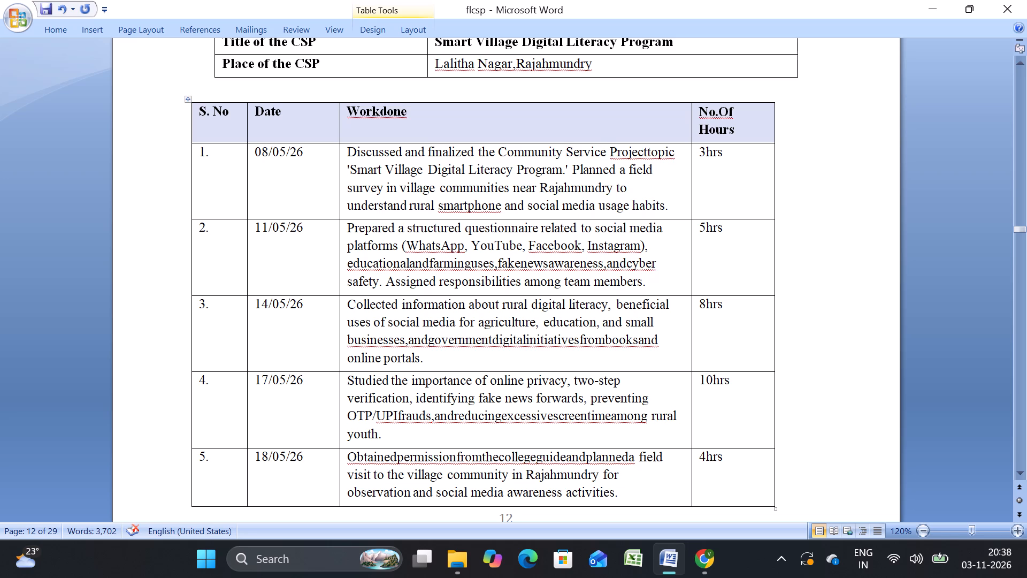
click(646, 152)
key(ctrl+shift+space)
Add leading spaces before the date 08/05/26 in row 1 to move it down to the cell's second line.
click(251, 149)
key(space)
key(space)
key(space)
key(space)
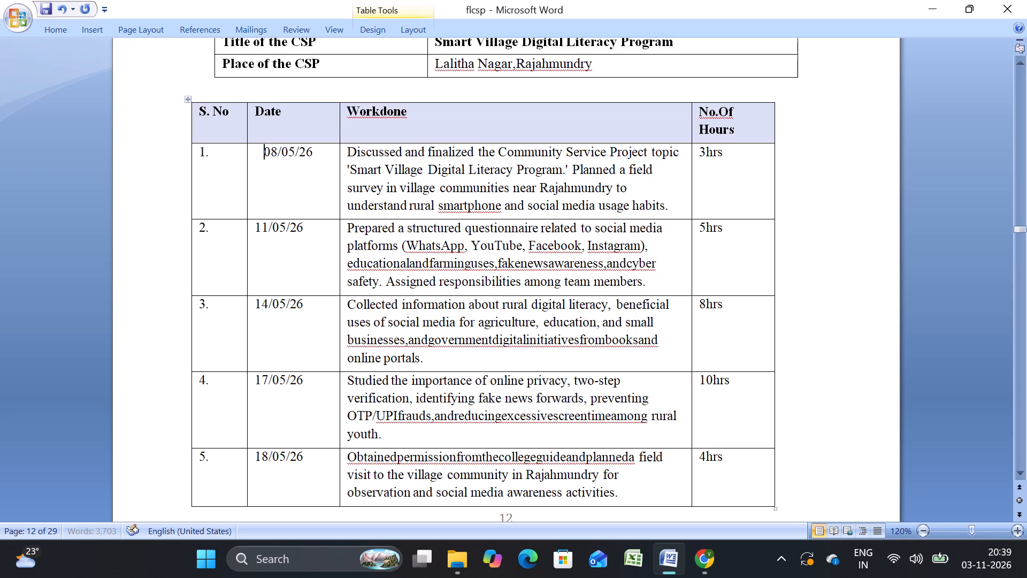
key(space)
key(space)
key(space)
key(space)
key(space)
key(space)
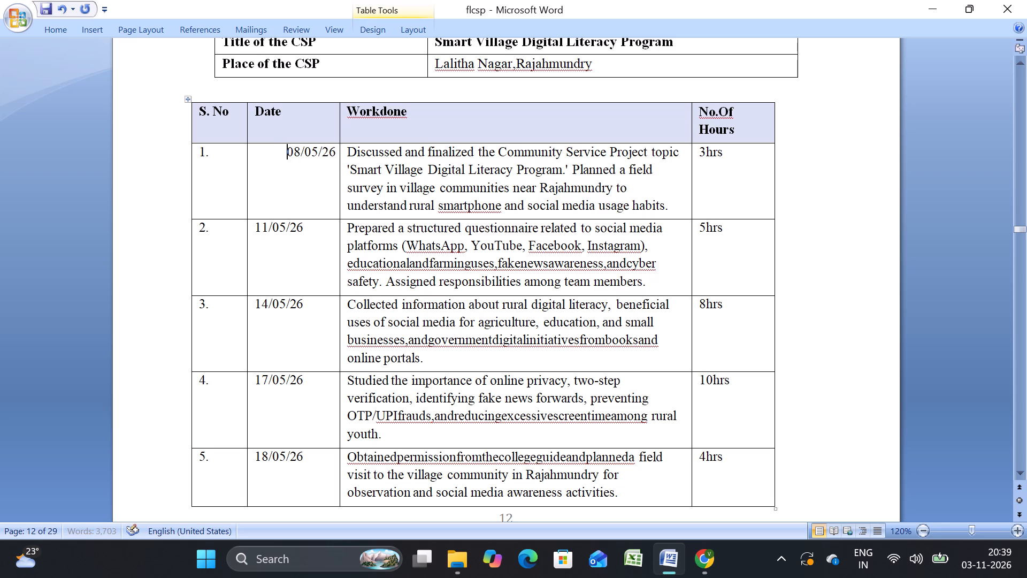
key(space)
key(space)
key(space)
key(space)
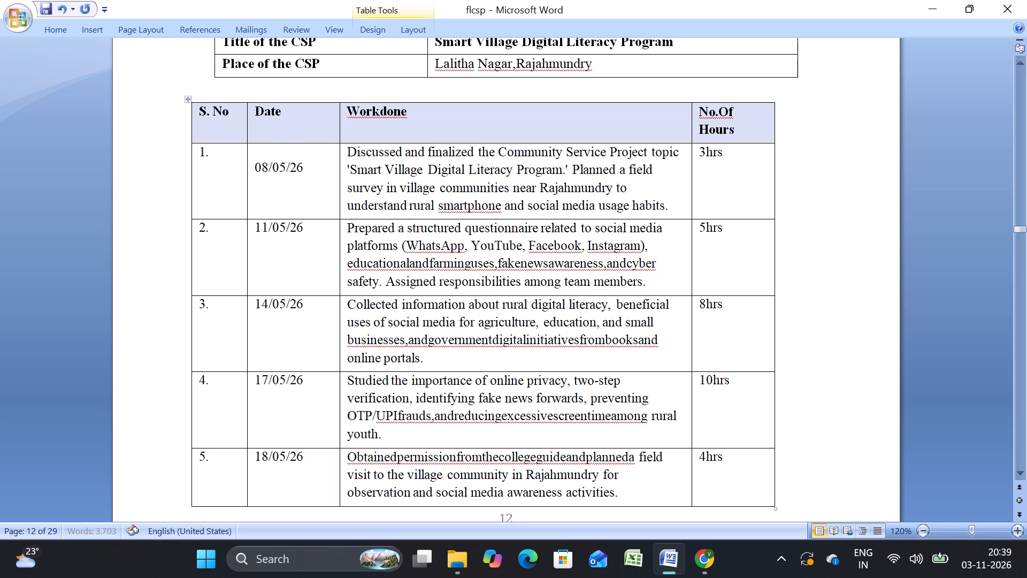
key(space)
key(space)
key(space)
key(space)
Add leading spaces before the date 11/05/26 in row 2 to move it down to the cell's second line.
click(253, 225)
key(space)
key(space)
key(space)
key(space)
key(space)
key(space)
key(space)
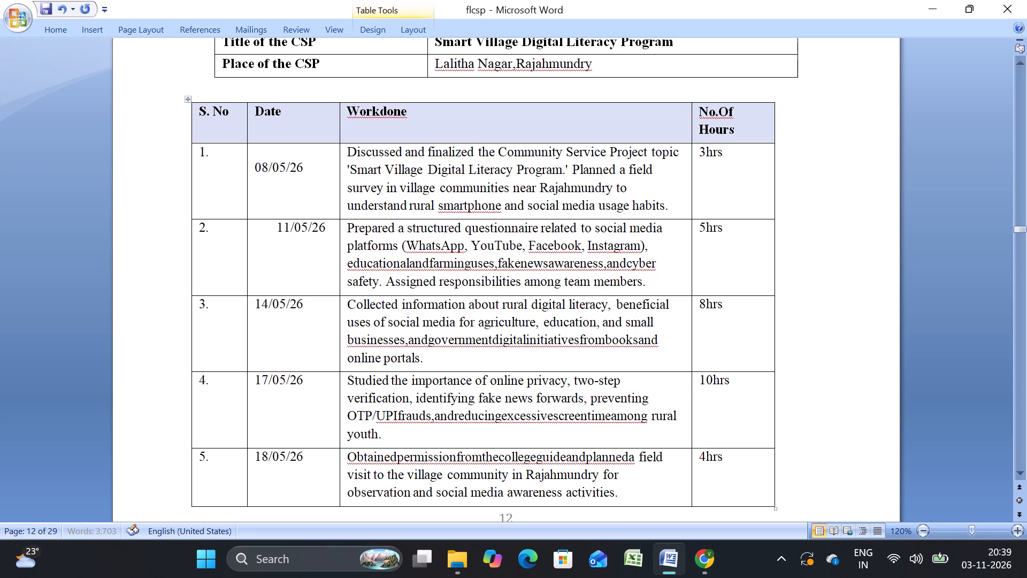
key(space)
key(space)
key(space)
key(space)
key(space)
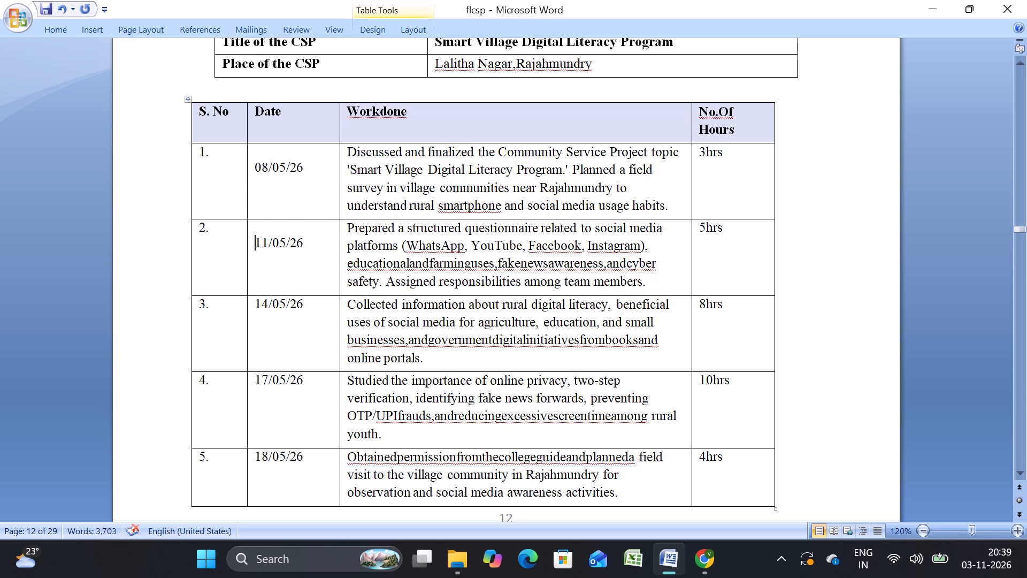
Add leading spaces before serial number 1 to move it down level with its row's date.
click(192, 151)
key(space)
key(space)
key(space)
key(space)
key(space)
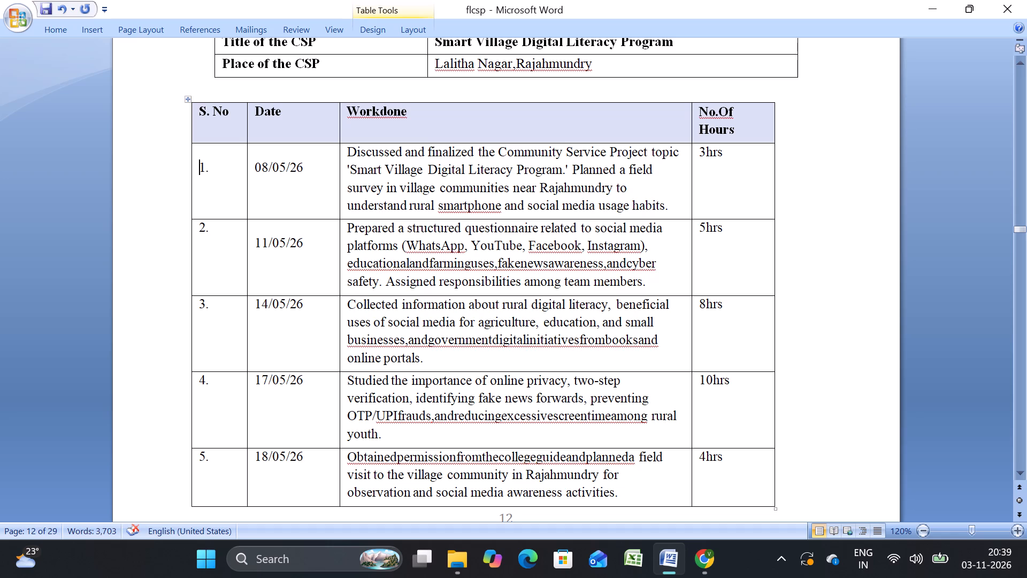
Add leading spaces before serial number 2 to move it down level with its row's date.
click(195, 227)
key(space)
key(space)
key(space)
key(space)
key(space)
key(space)
key(space)
key(space)
key(space)
key(space)
key(space)
key(space)
key(space)
key(space)
key(space)
key(space)
key(space)
key(space)
key(space)
key(space)
Insert spaces in row 2's run-together work description so it reads "educational and farminguses, fake news awareness, and cyber".
click(408, 269)
key(ctrl+shift+space)
click(432, 270)
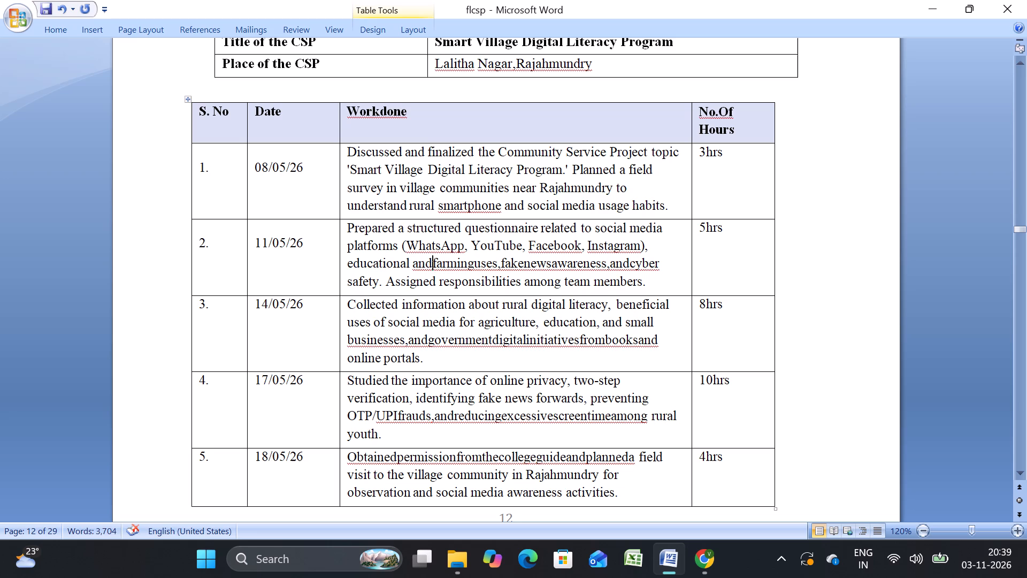
key(ctrl+shift+space)
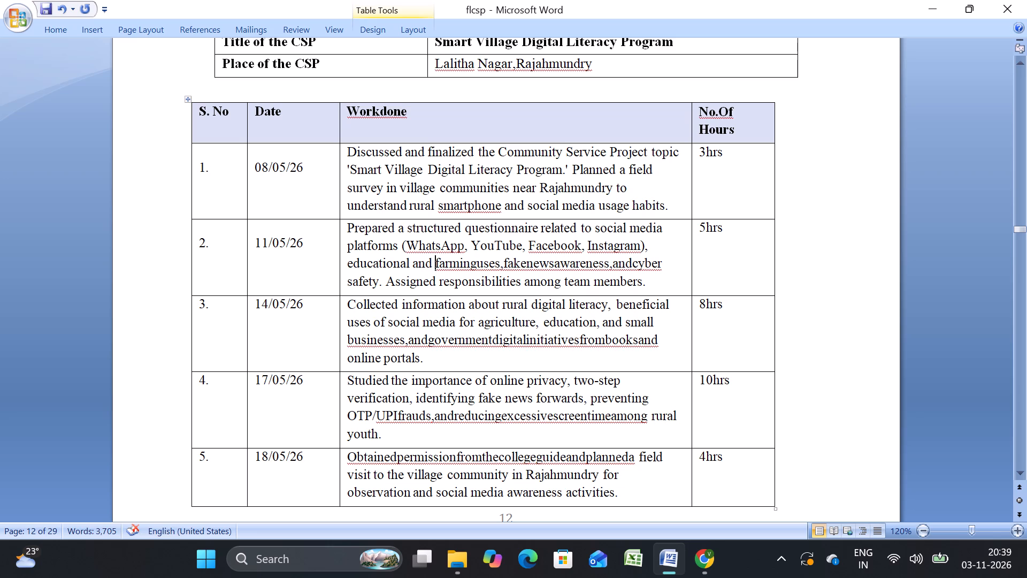
click(502, 269)
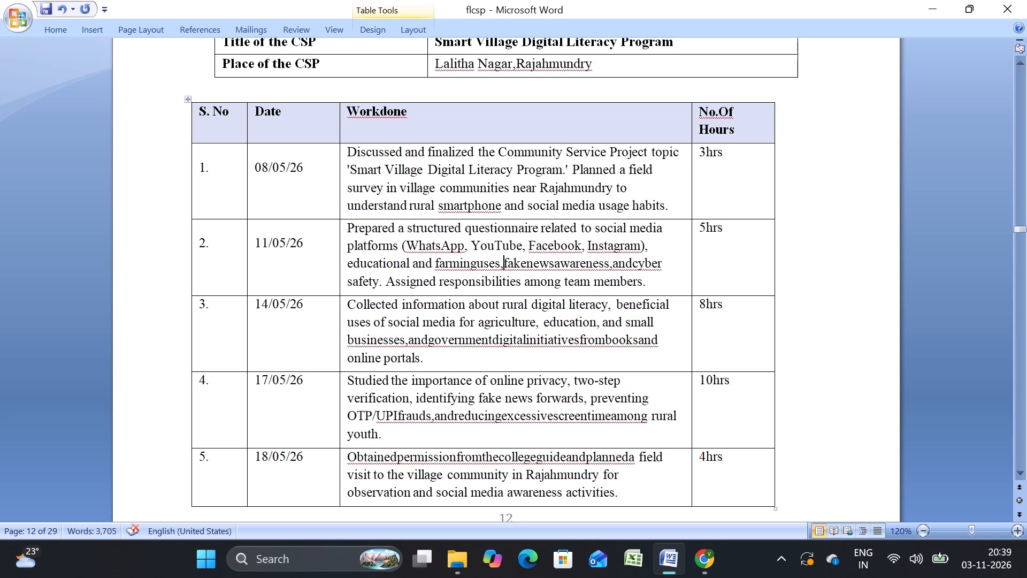
click(524, 264)
key(ctrl+shift+space)
click(557, 265)
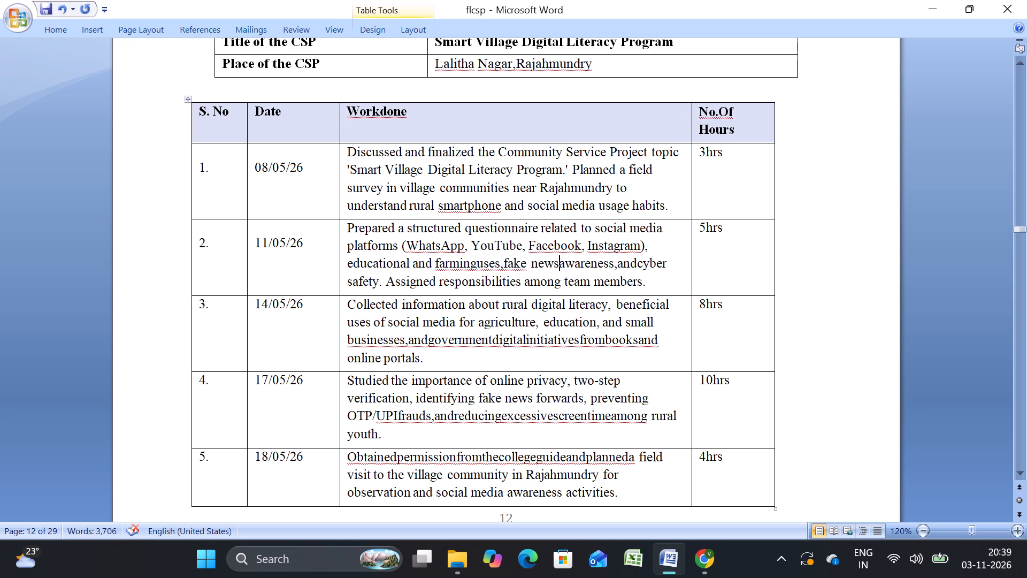
key(ctrl+shift+space)
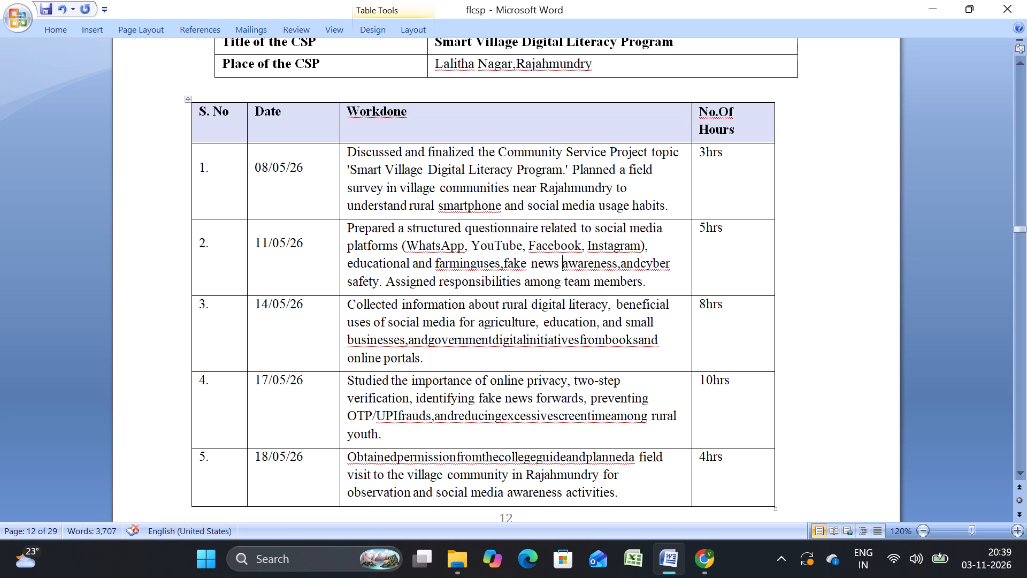
click(638, 267)
key(ctrl+shift+space)
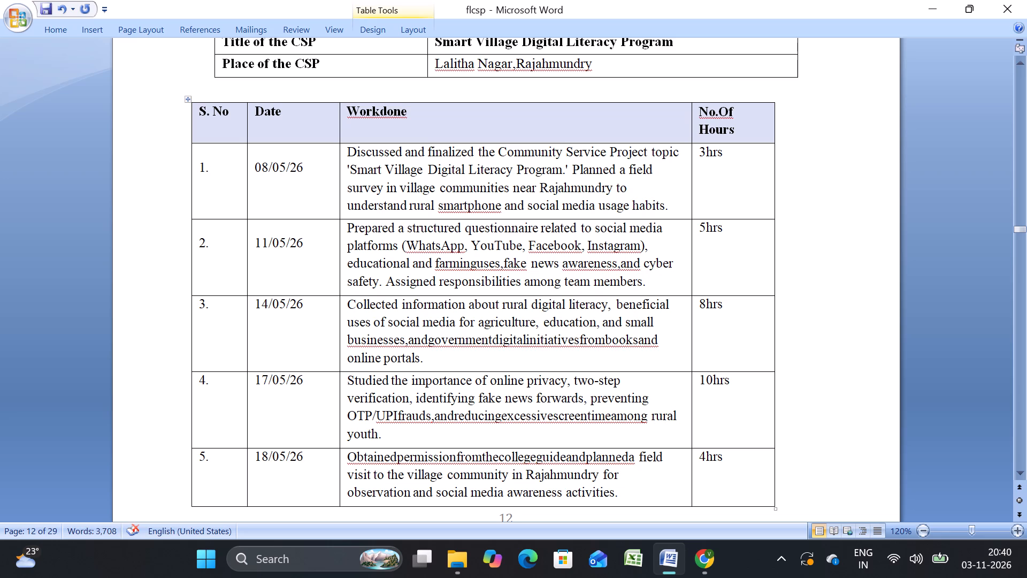
click(619, 264)
key(ctrl+shift+space)
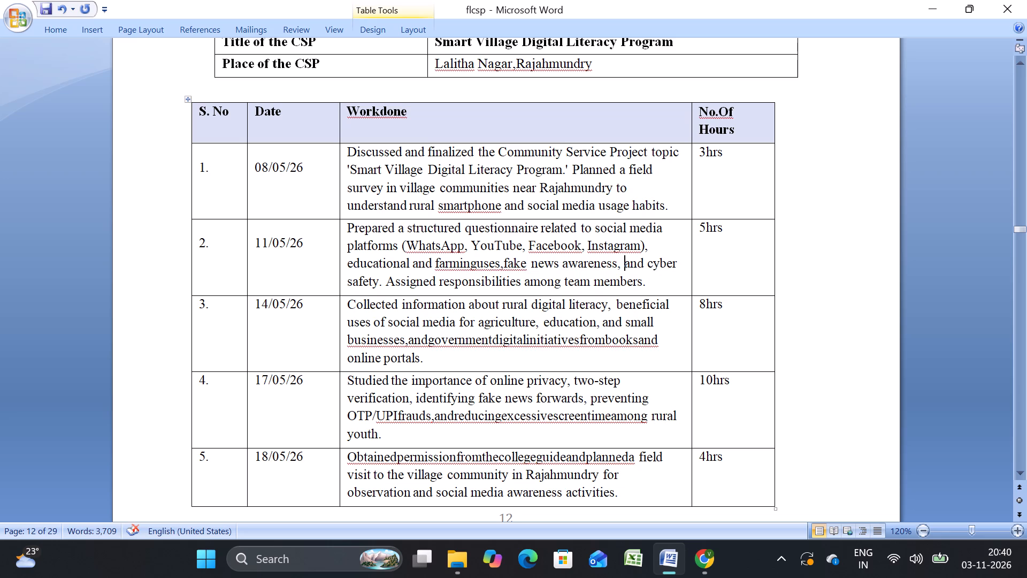
click(504, 261)
key(ctrl+shift+space)
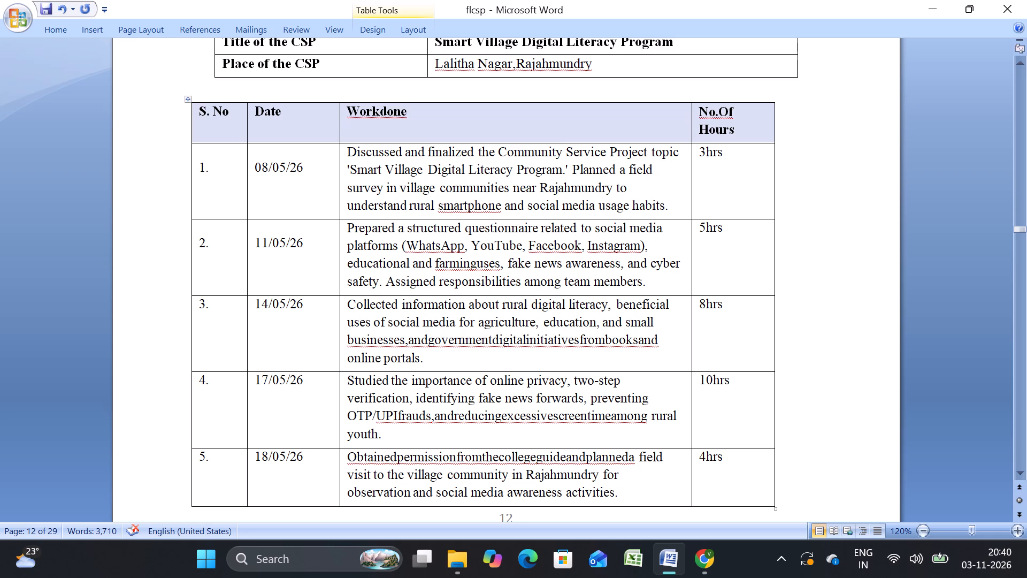
Add leading spaces before the date 14/05/26 in row 3 to move it down to the cell's second line.
click(253, 305)
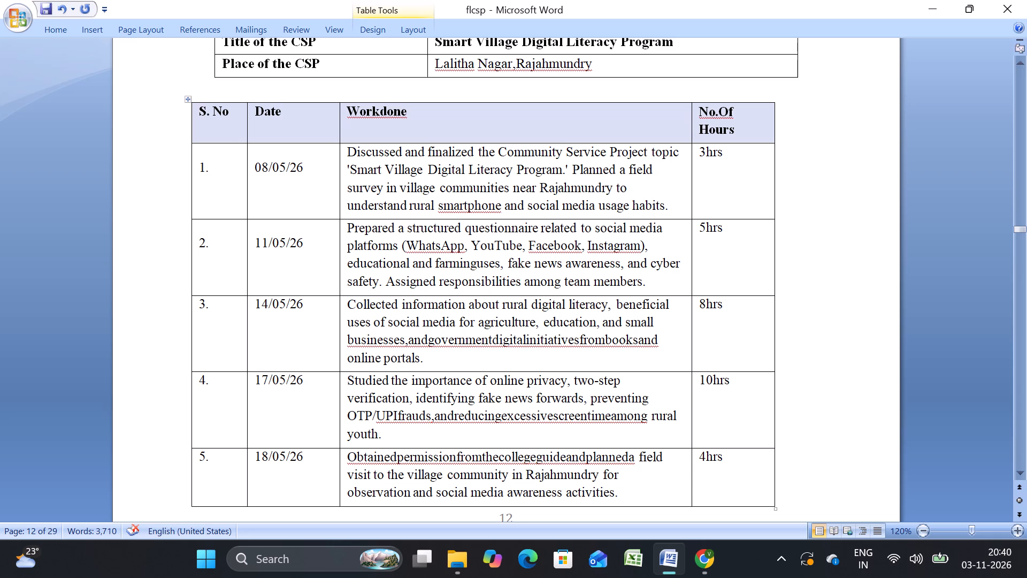
click(253, 305)
key(space)
key(space)
key(space)
key(space)
key(space)
key(space)
key(space)
key(space)
key(space)
key(space)
key(space)
key(space)
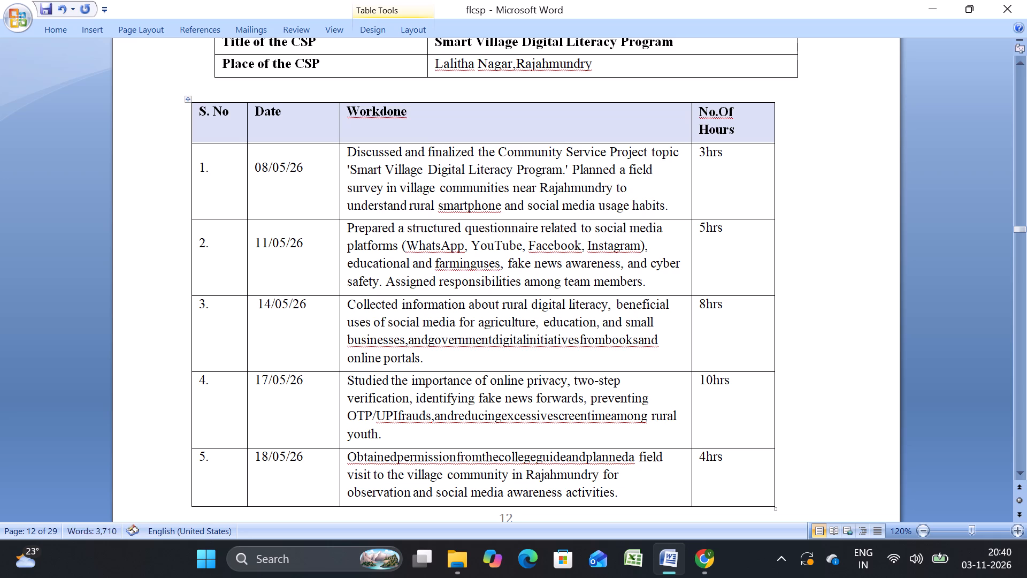
Add leading spaces before serial number 3 to move it down level with its row's date.
click(191, 298)
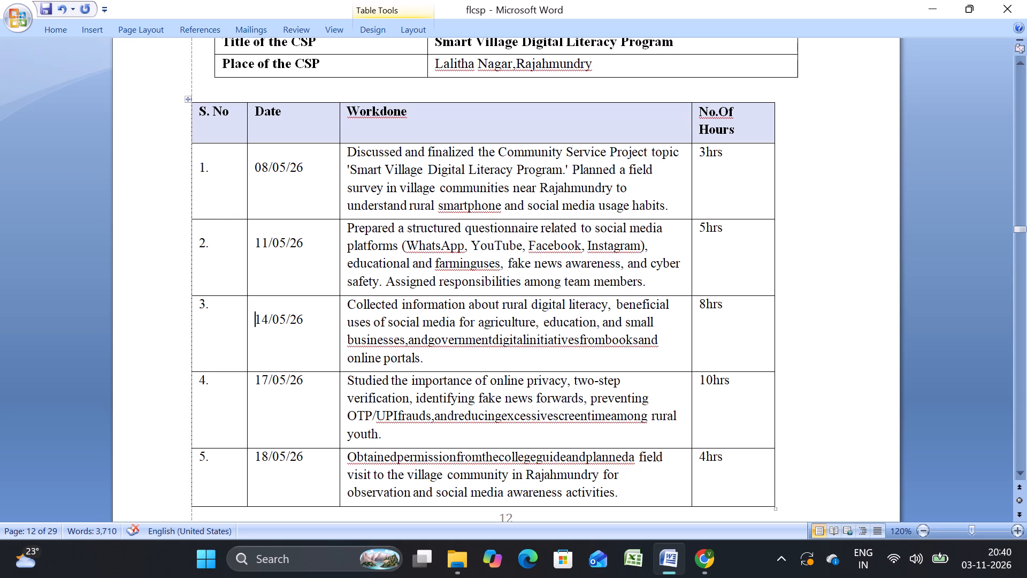
click(194, 306)
key(space)
key(space)
key(space)
key(space)
key(space)
key(space)
key(space)
key(space)
key(space)
key(space)
key(space)
key(space)
key(space)
key(space)
key(space)
key(space)
key(space)
key(space)
key(space)
key(space)
Insert spaces in row 3's run-together work description so it reads "businesses,and government digital initiatives from books and".
click(425, 344)
key(ctrl+shift+space)
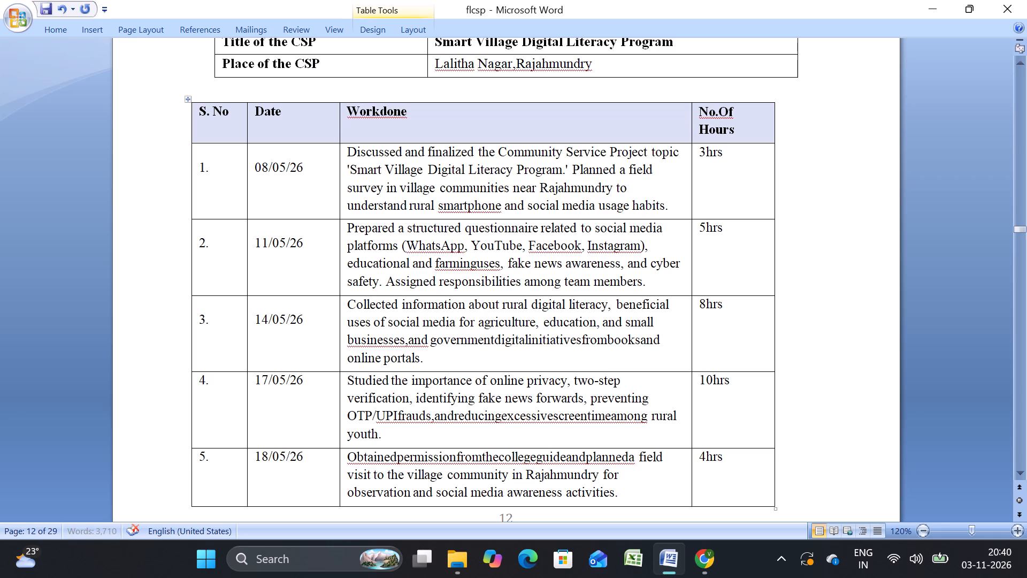
click(492, 341)
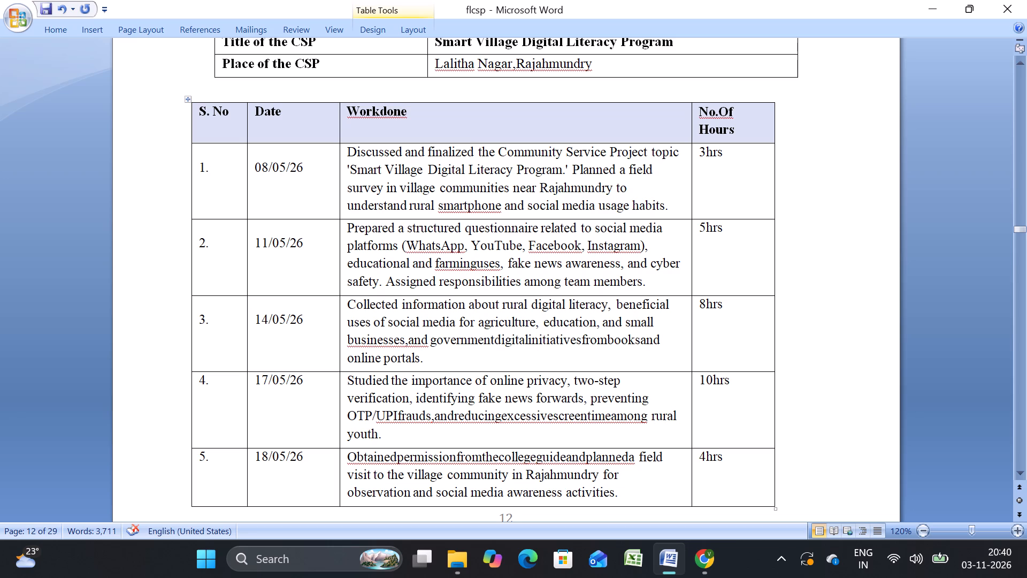
click(496, 341)
key(ctrl+shift+space)
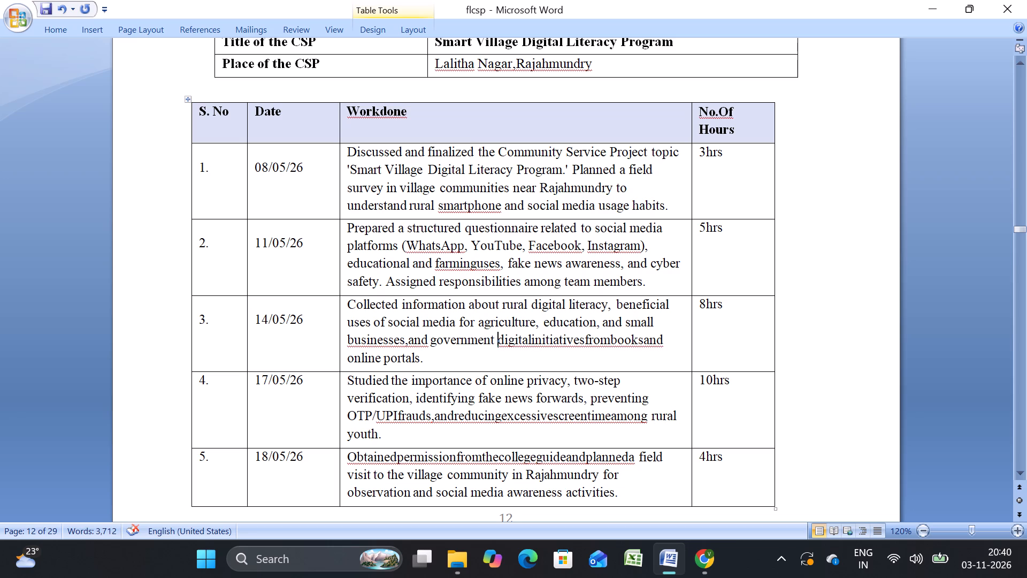
click(531, 341)
key(ctrl+shift+space)
click(588, 346)
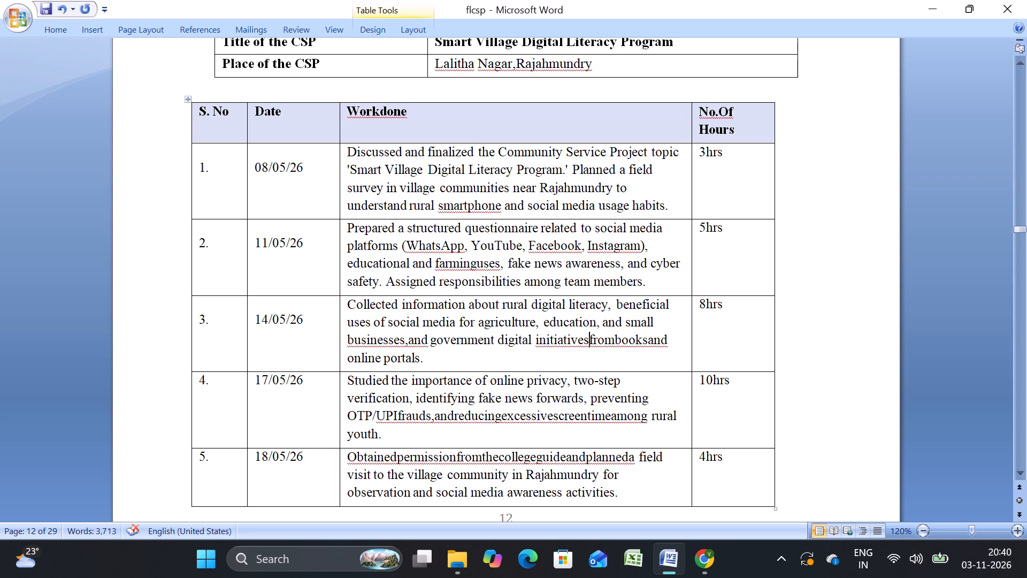
key(ctrl+shift+space)
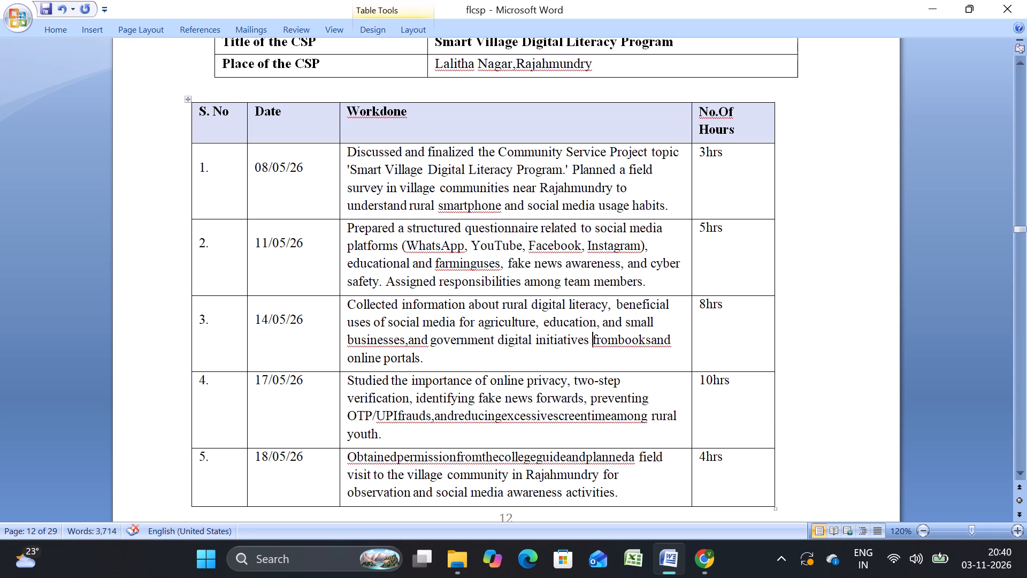
click(615, 346)
key(ctrl+shift+space)
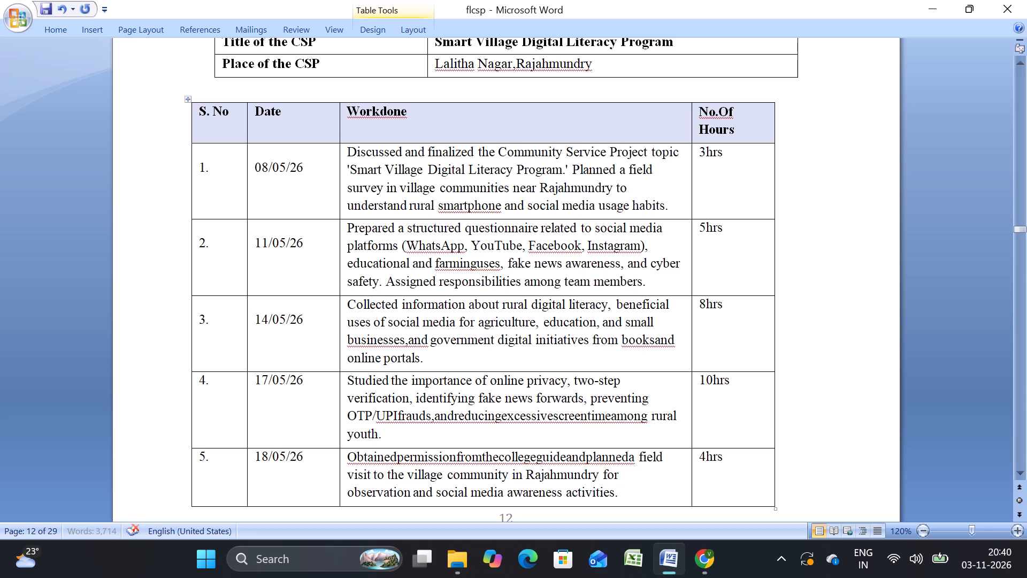
click(651, 347)
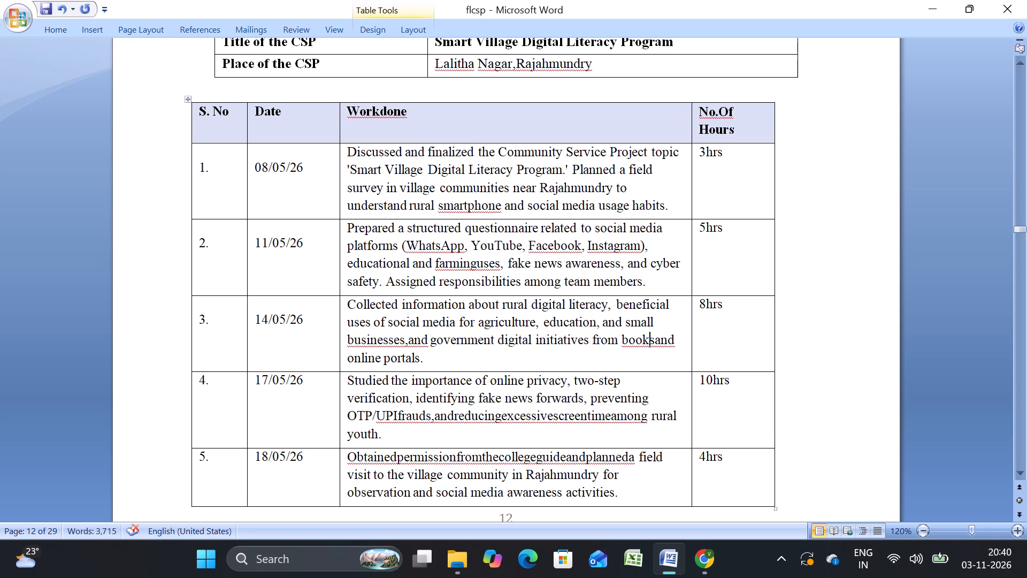
click(653, 347)
ctrl+shift+click(653, 347)
key(ctrl+shift+space)
key(ctrl+shift+space)
Add leading spaces before serial number 4 to move it down to the cell's second line.
scroll(377, 382, down, 1)
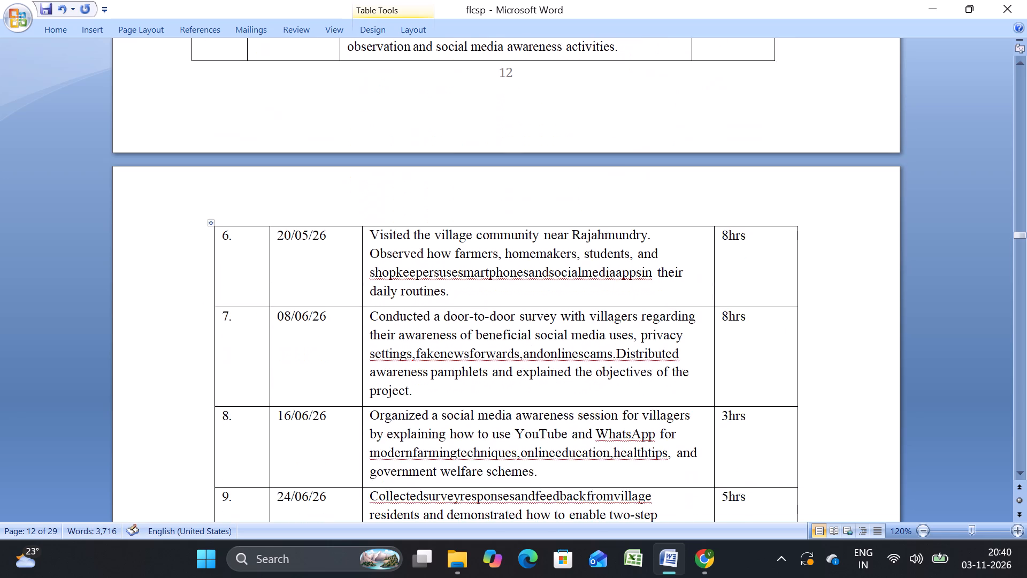
scroll(377, 382, up, 1)
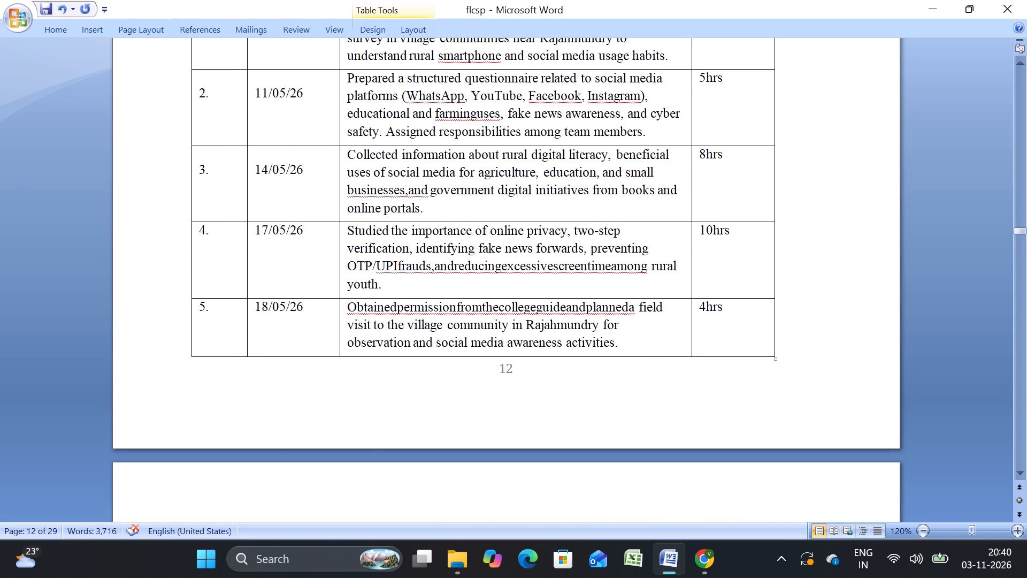
click(192, 229)
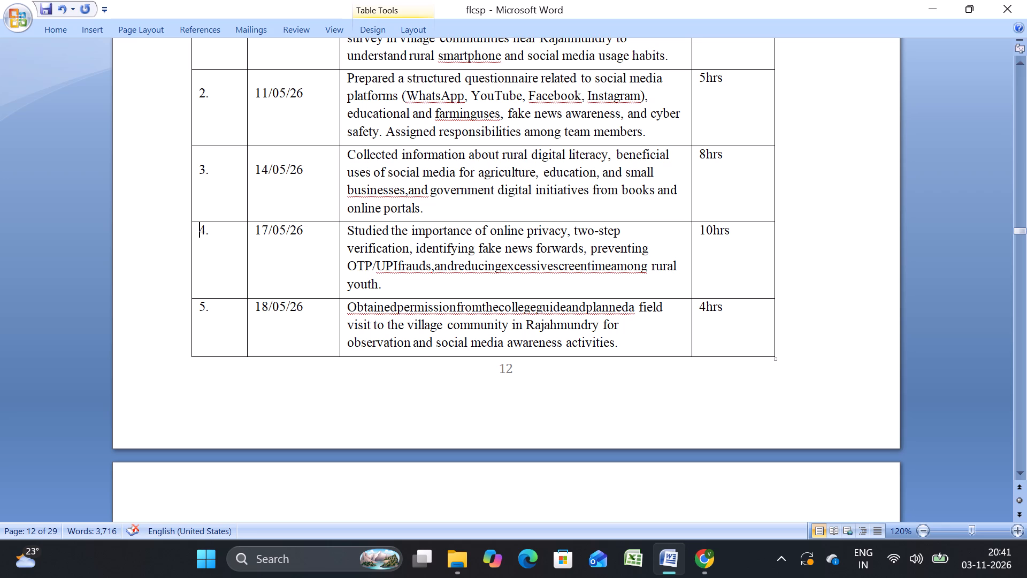
key(space)
key(space)
key(space)
key(space)
key(space)
key(space)
key(space)
key(space)
key(space)
key(space)
key(space)
key(space)
key(space)
key(space)
key(space)
key(space)
key(space)
key(space)
key(space)
key(space)
Add leading spaces before the date 17/05/26 in row 4 to move it down level with its serial number.
click(255, 230)
key(space)
key(space)
key(space)
key(space)
key(space)
key(space)
key(space)
key(space)
key(space)
key(space)
key(space)
key(space)
key(space)
key(space)
key(space)
key(space)
key(space)
key(space)
key(space)
key(space)
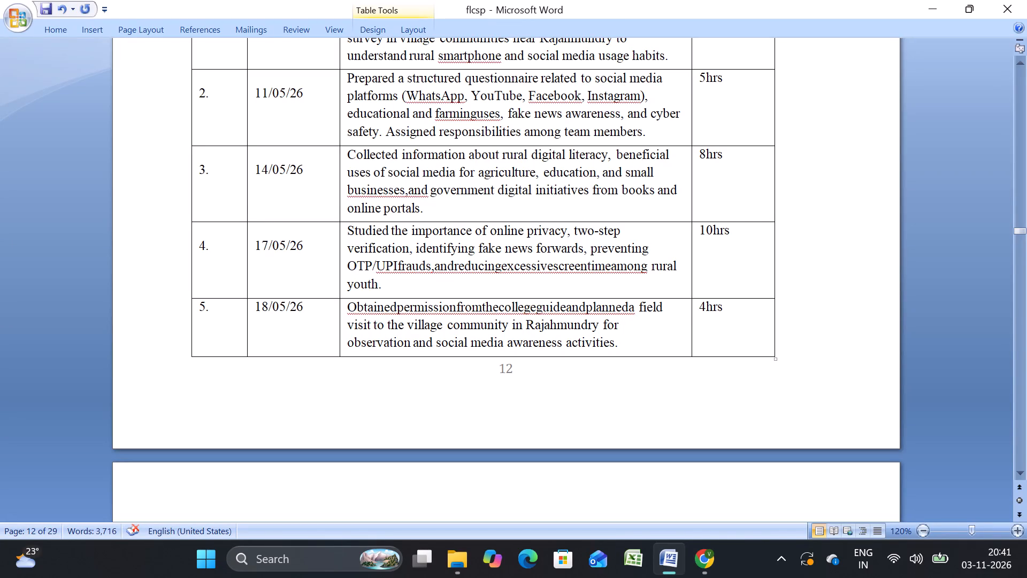
Separate the run-together words in row 4's work description so it reads "OTP/UPI frauds, and reducing excessive screen time among".
click(434, 272)
key(ctrl+shift+space)
click(462, 269)
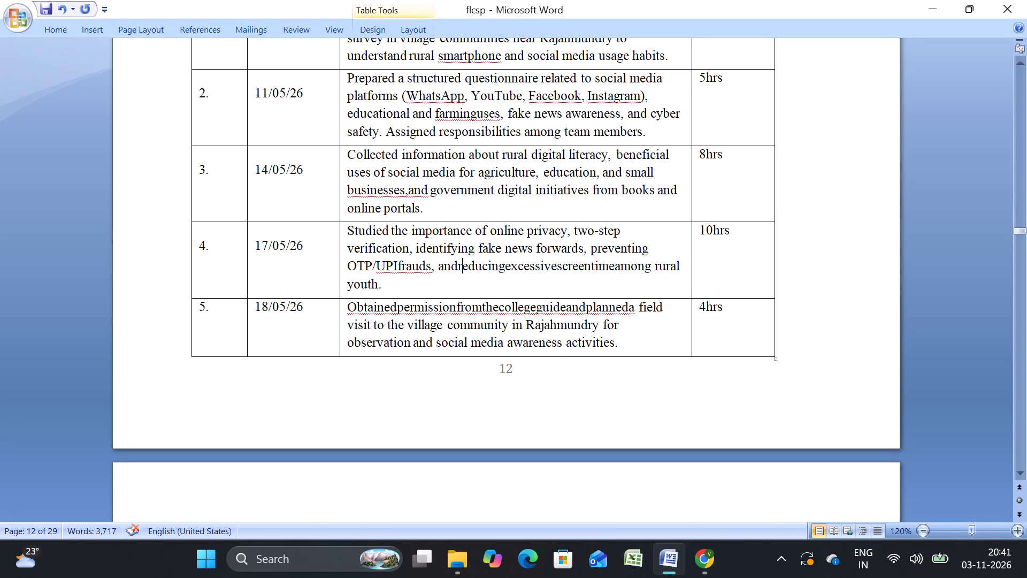
click(458, 264)
key(ctrl+shift+space)
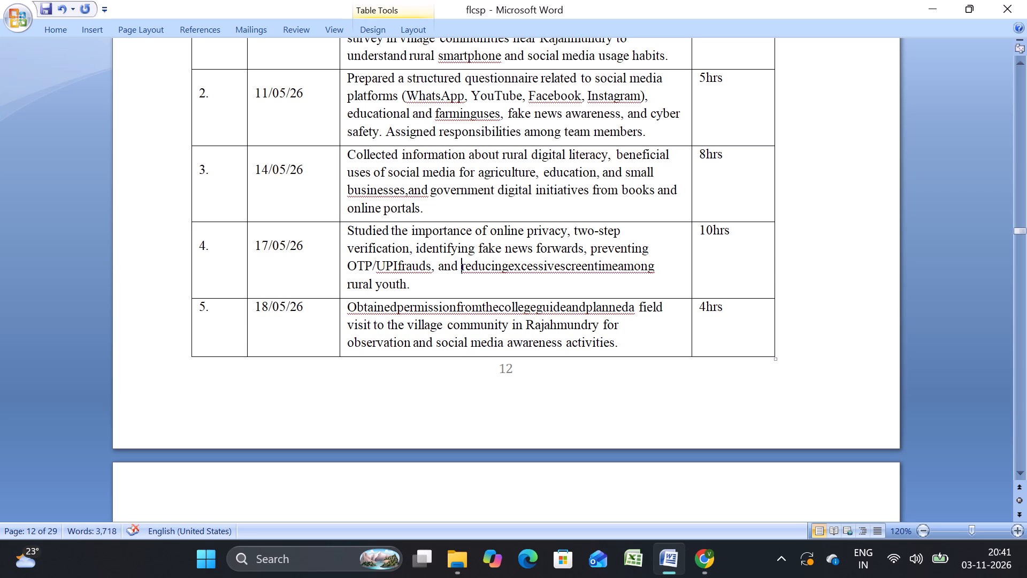
click(506, 269)
key(ctrl+shift+space)
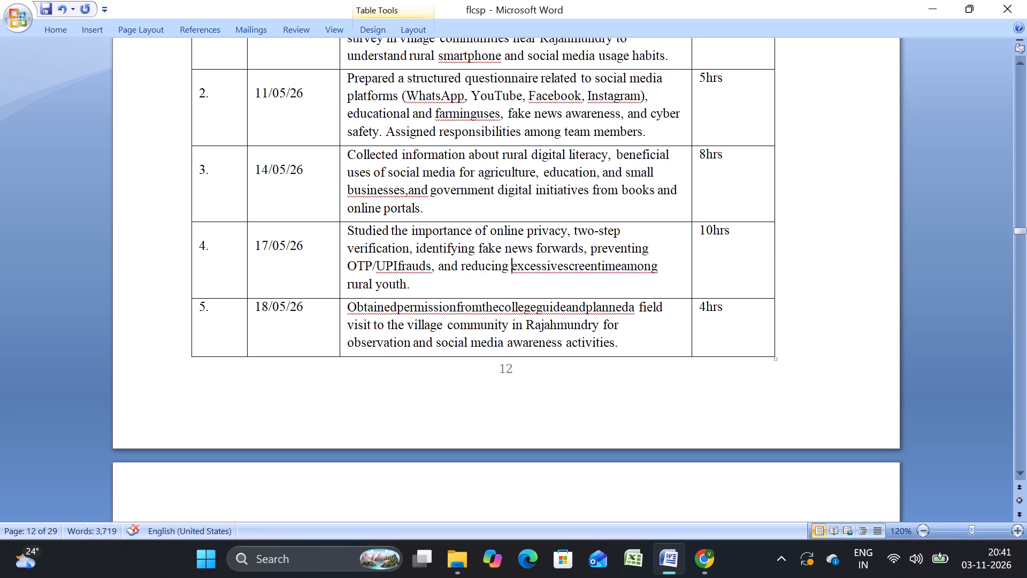
click(563, 270)
key(ctrl+shift+space)
click(601, 266)
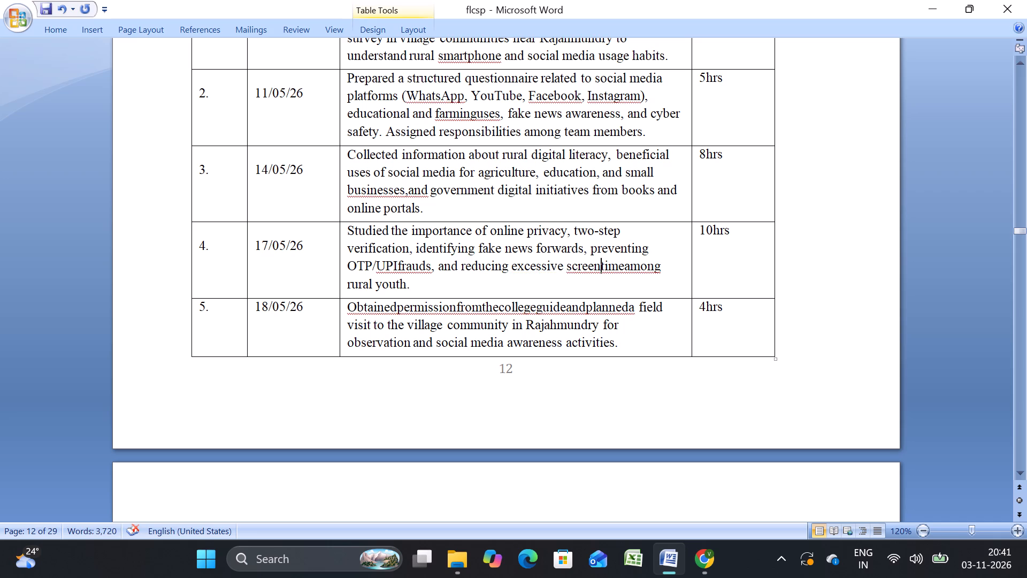
key(ctrl+shift+space)
click(630, 267)
key(ctrl+shift+space)
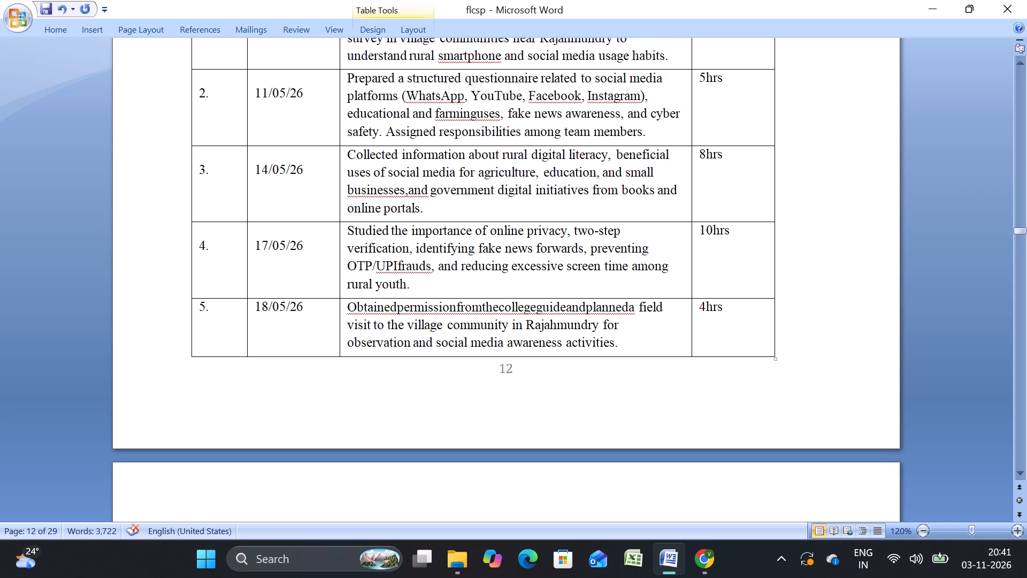
click(398, 264)
key(ctrl+shift+space)
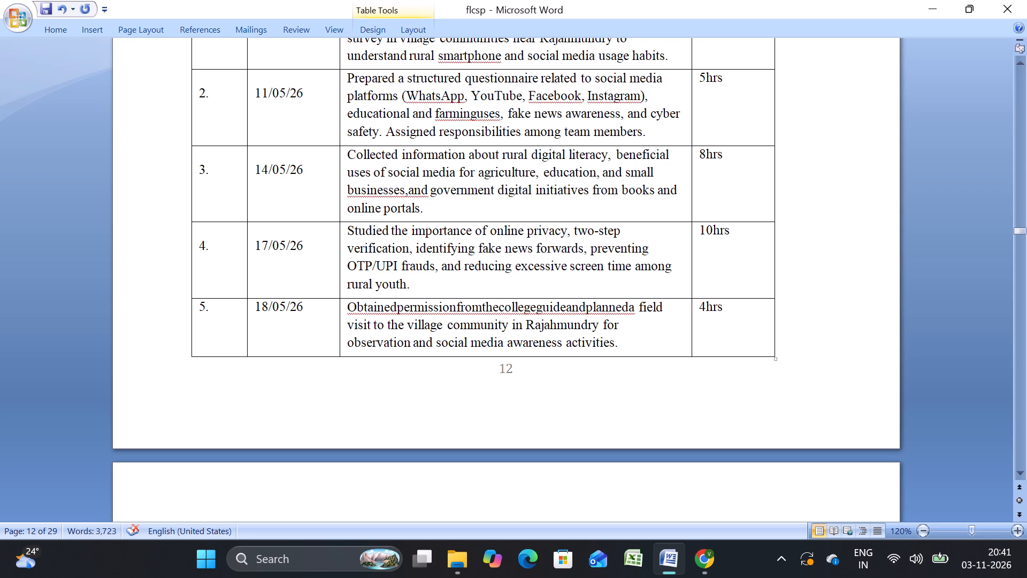
Add leading spaces before the date 18/05/26 in row 5 to move it down to the cell's second line.
click(256, 306)
key(space)
key(space)
key(space)
key(space)
key(space)
key(space)
key(space)
key(space)
key(space)
key(space)
key(space)
key(space)
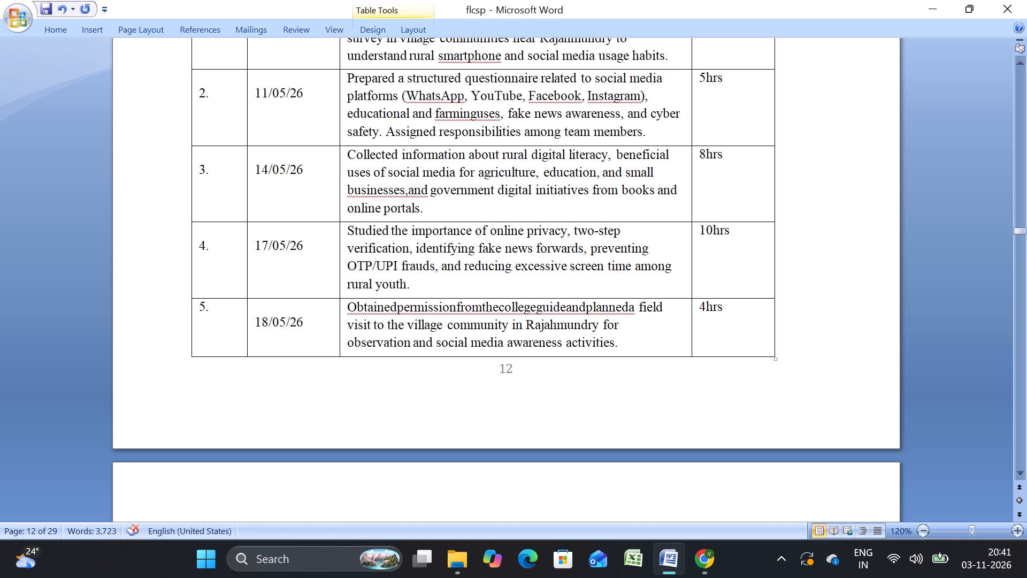
Add leading spaces before serial number 5 to move it down level with its row's date.
click(198, 307)
key(space)
key(space)
key(space)
key(space)
key(space)
key(space)
key(space)
key(space)
key(space)
key(space)
key(space)
key(space)
key(space)
key(space)
key(space)
key(space)
key(space)
key(space)
key(space)
key(space)
Insert spaces after "Obtained" and "permission" in the run-together opening of row 5's work description.
scroll(332, 292, up, 1)
scroll(332, 292, down, 1)
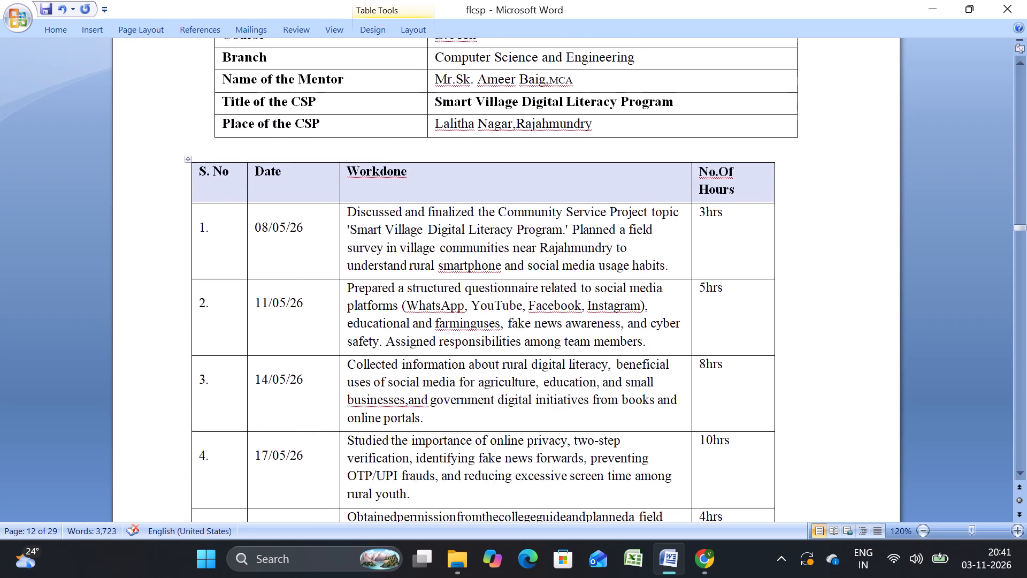
scroll(332, 292, down, 1)
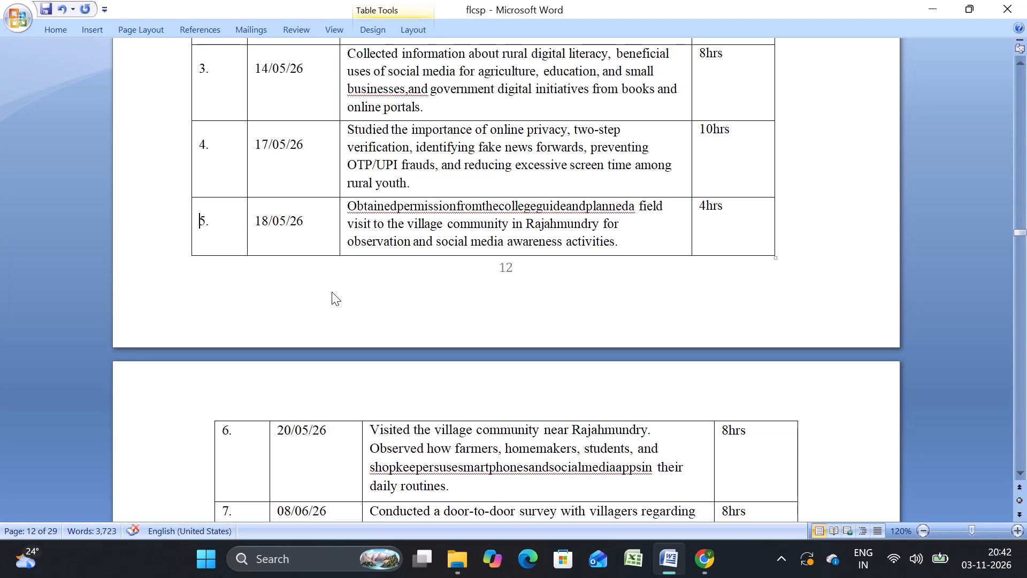
click(395, 206)
key(ctrl+shift+space)
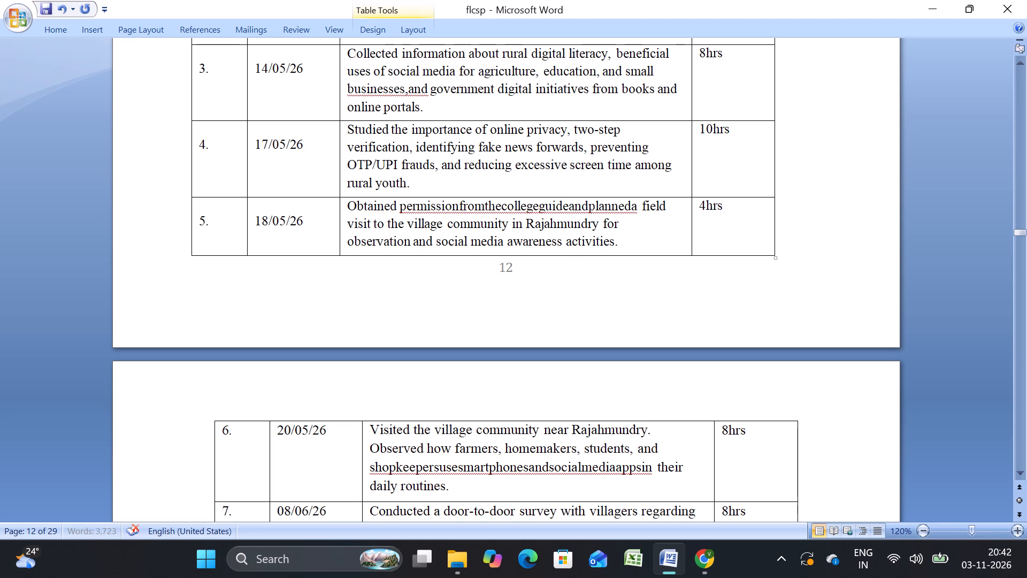
click(461, 207)
key(ctrl+shift+space)
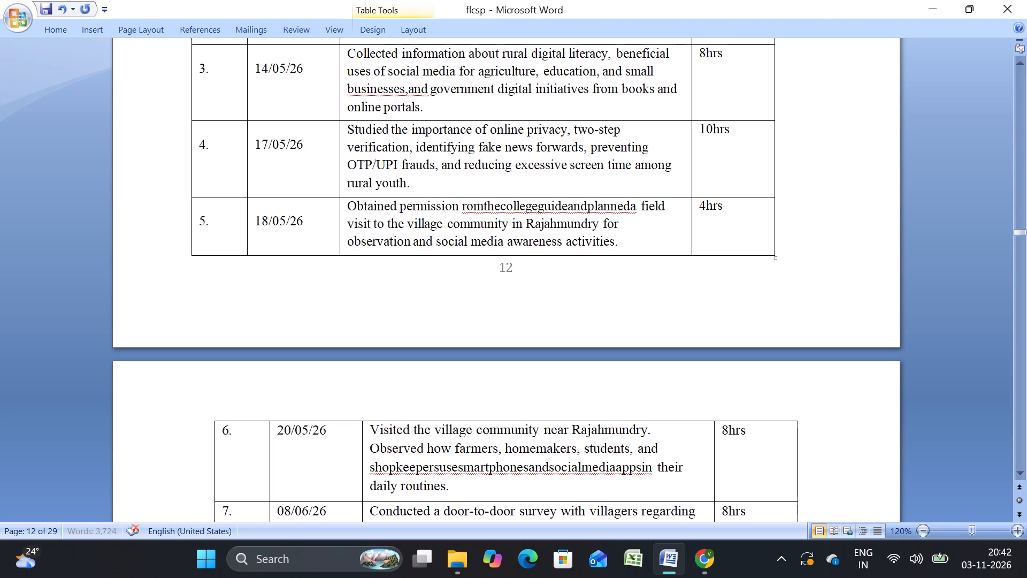
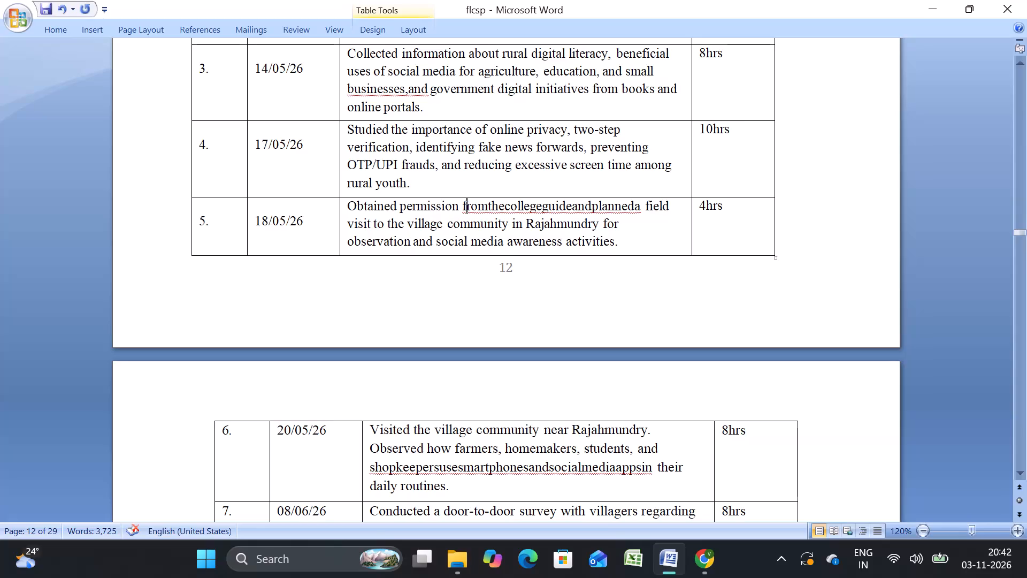
Separate the run-together words in row 5's work description so it reads "from the college guide and planned a".
click(488, 214)
key(ctrl+shift+space)
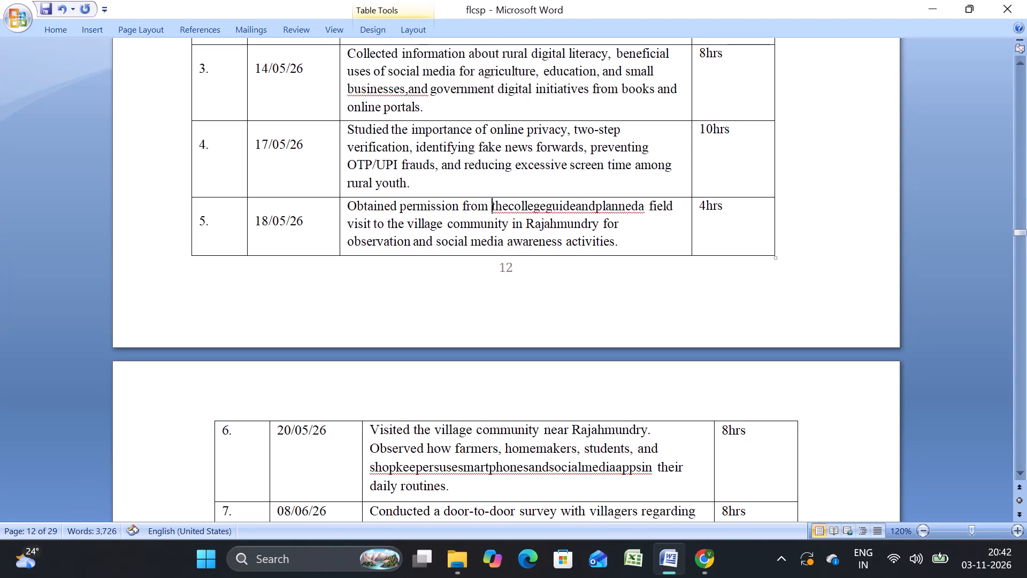
click(508, 213)
key(ctrl+shift+space)
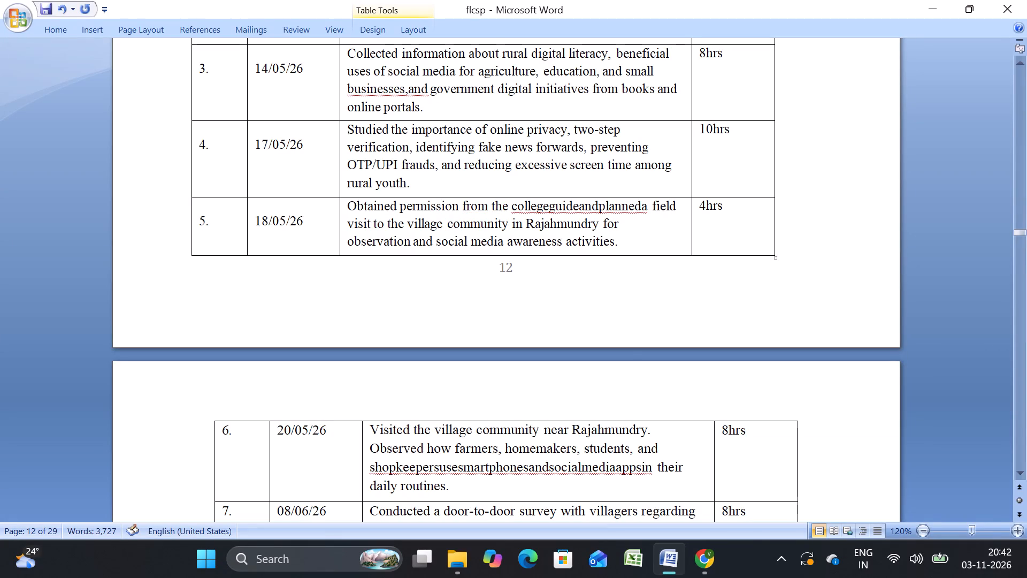
click(547, 207)
key(ctrl+shift+space)
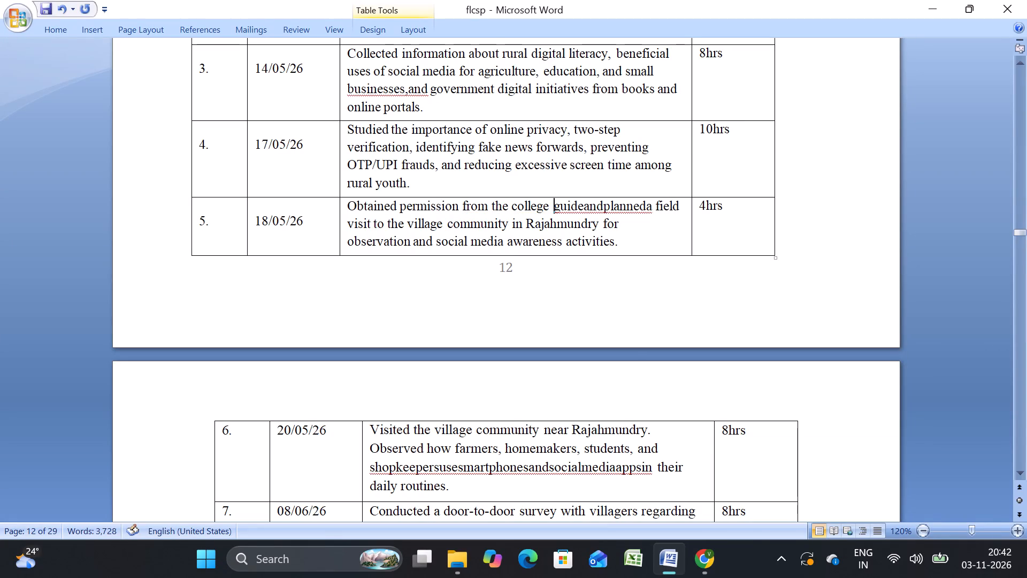
click(580, 209)
click(580, 209)
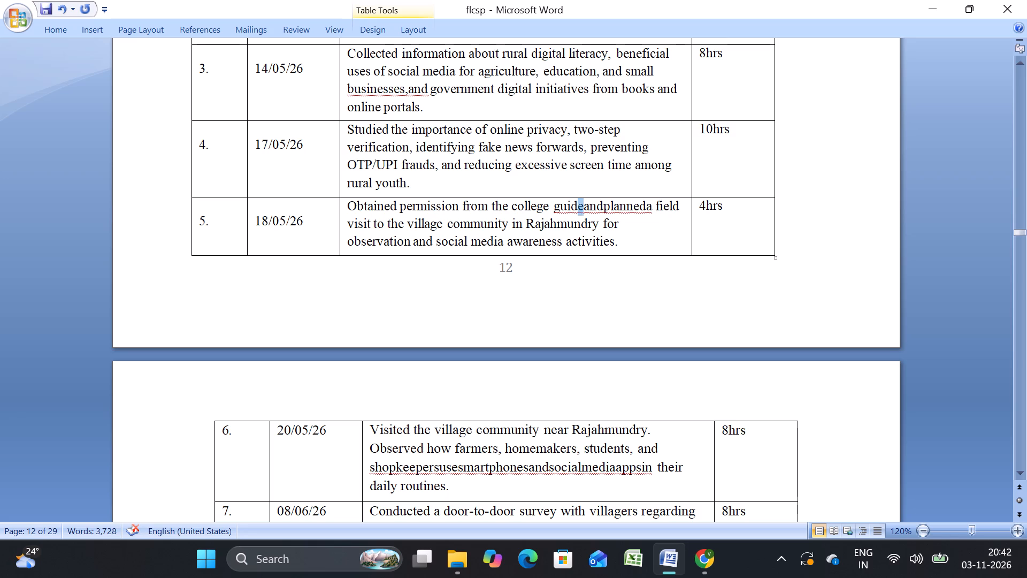
click(581, 210)
key(ctrl+shift+space)
click(606, 211)
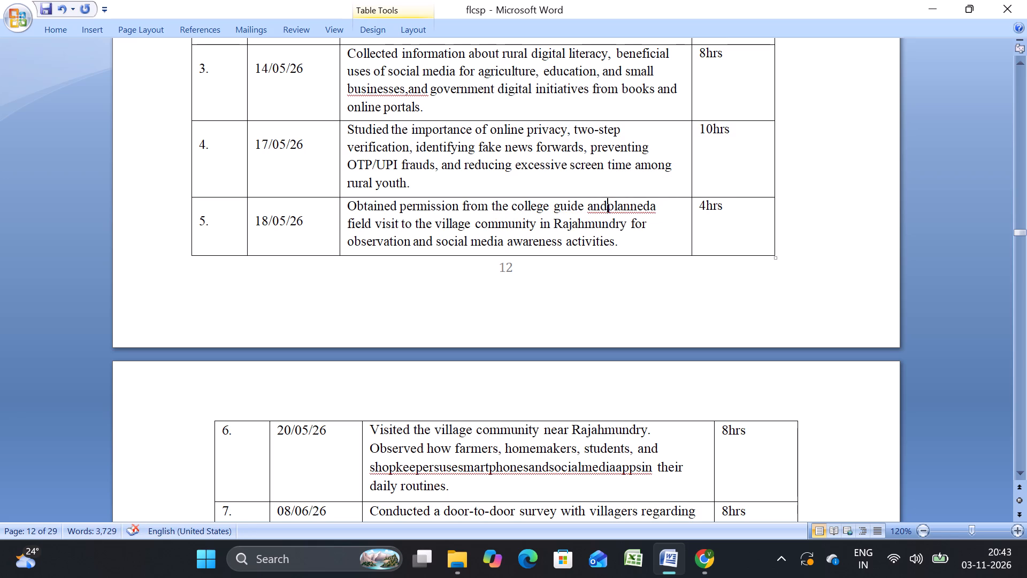
key(ctrl+shift+space)
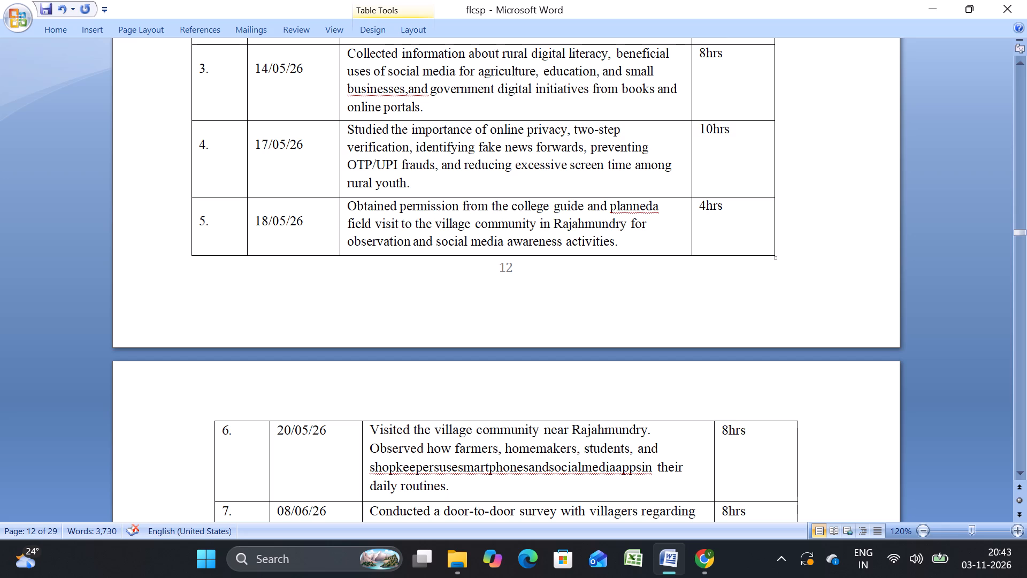
click(650, 208)
key(ctrl+shift+space)
Insert spaces in the run-together text of row 6's work description so it reads "shopkeepers use smartphones and socialmedia appsin".
scroll(560, 316, down, 1)
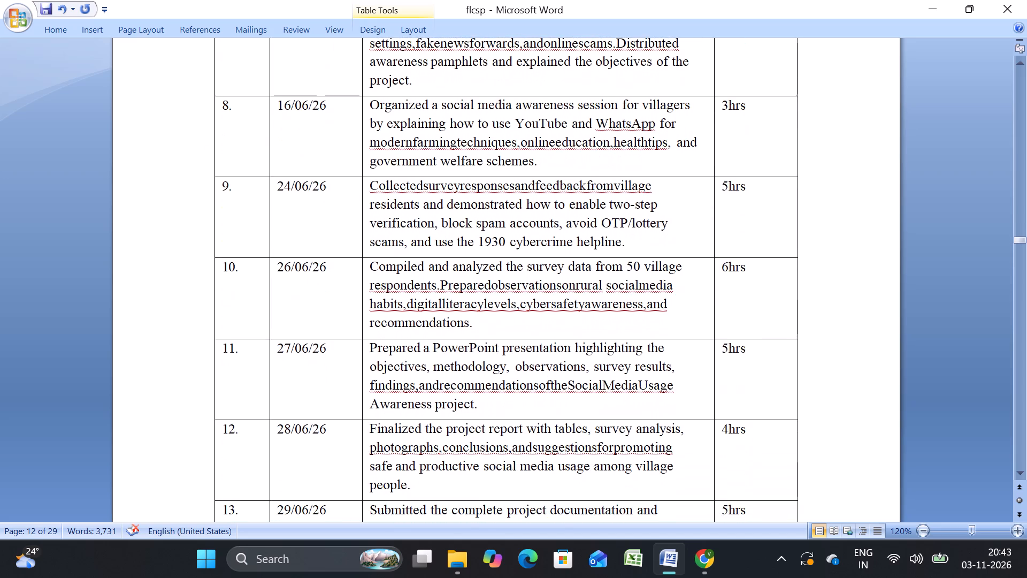
scroll(560, 316, down, 1)
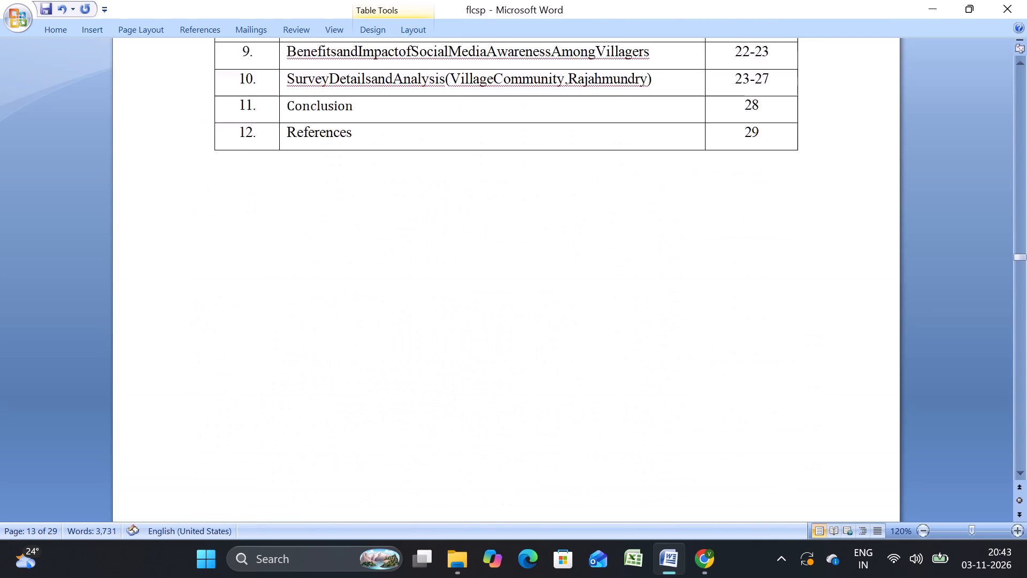
scroll(560, 316, up, 1)
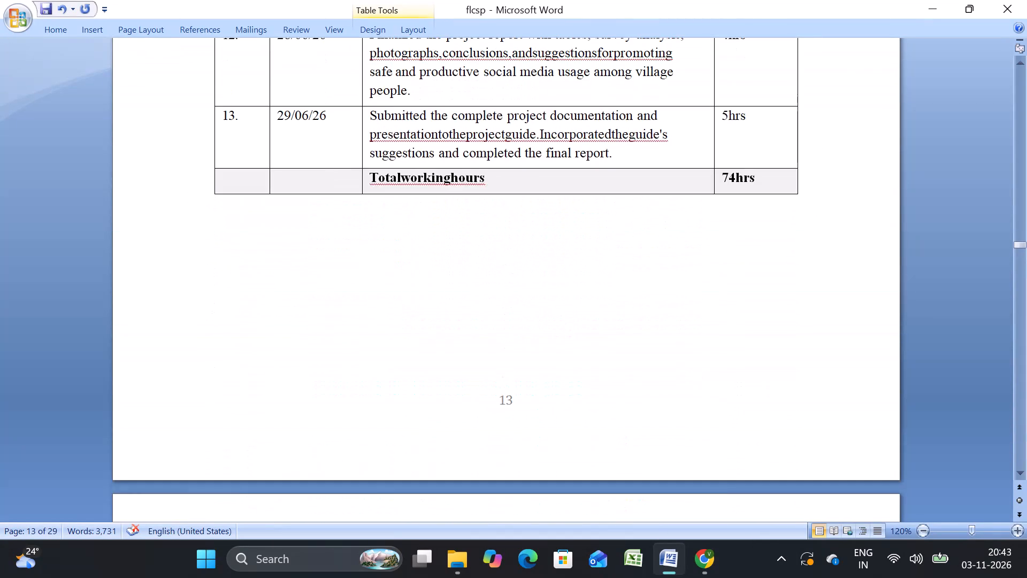
scroll(560, 316, up, 1)
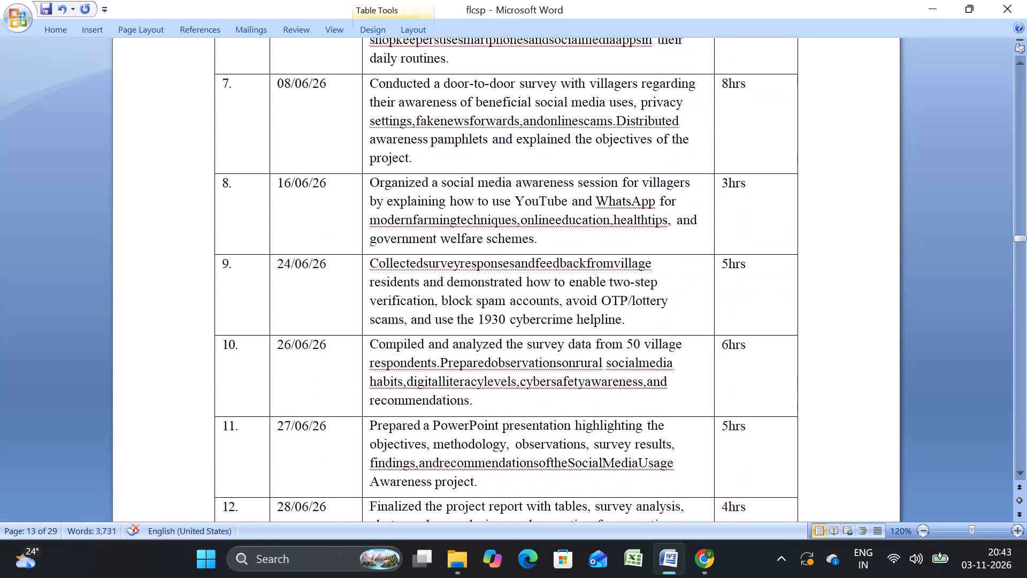
scroll(560, 316, up, 1)
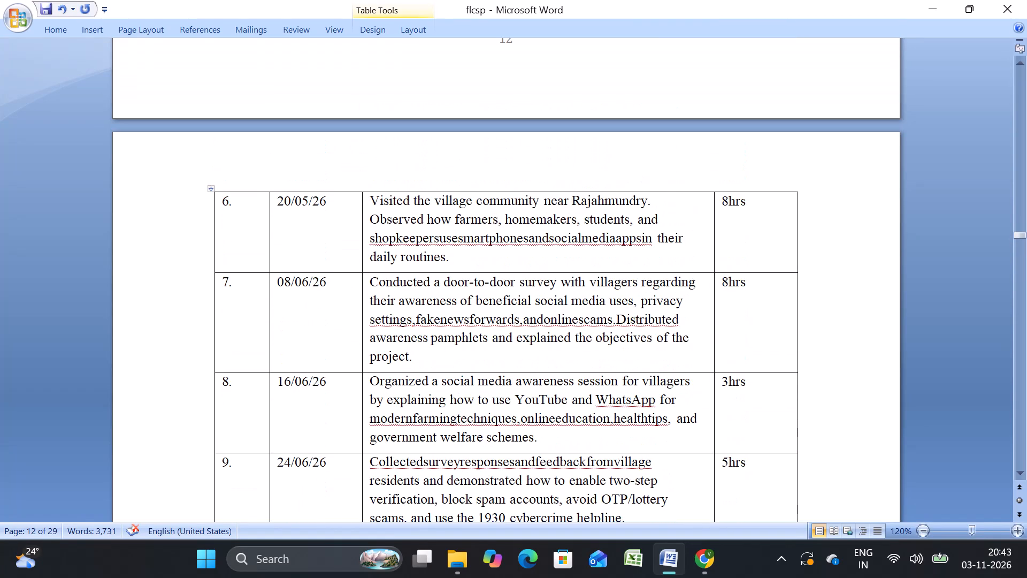
scroll(560, 316, up, 1)
scroll(560, 316, down, 1)
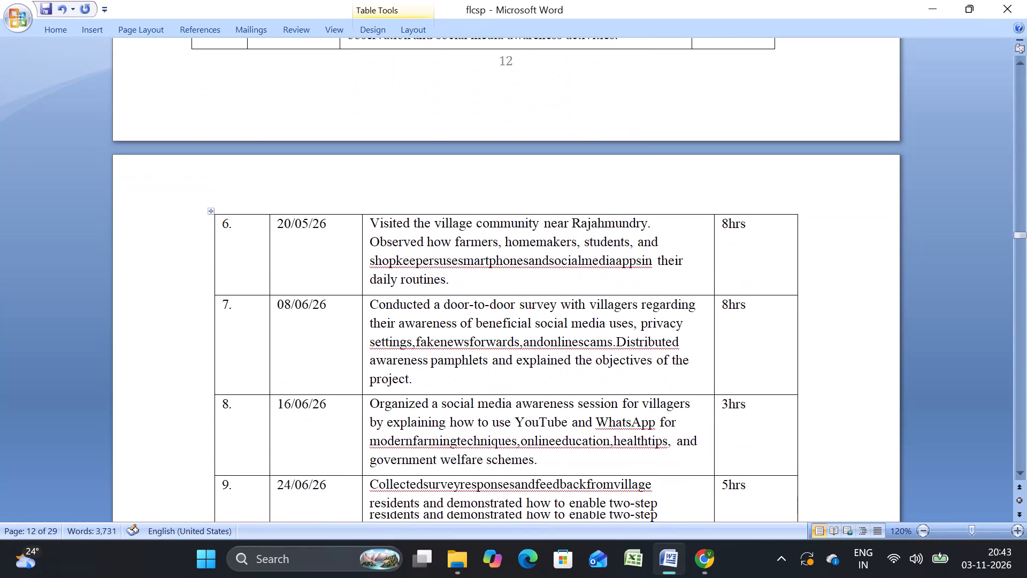
click(436, 261)
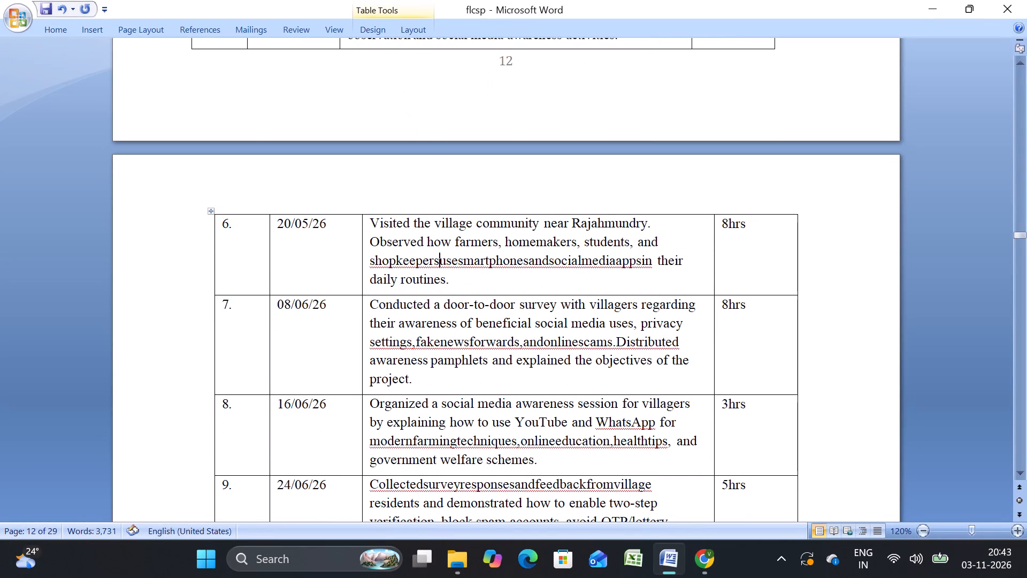
click(433, 261)
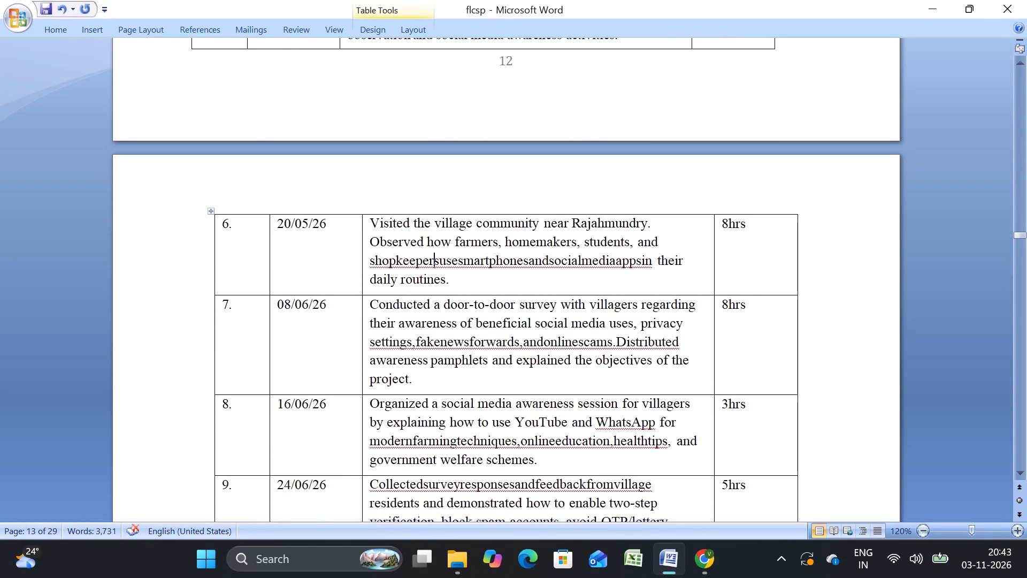
click(438, 262)
key(ctrl+shift+space)
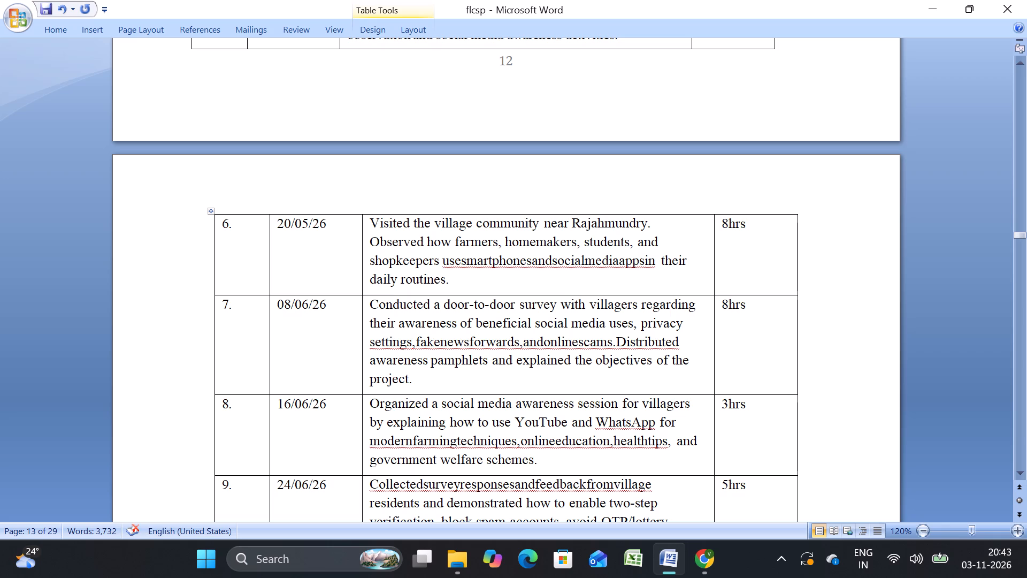
click(460, 263)
key(ctrl+shift+space)
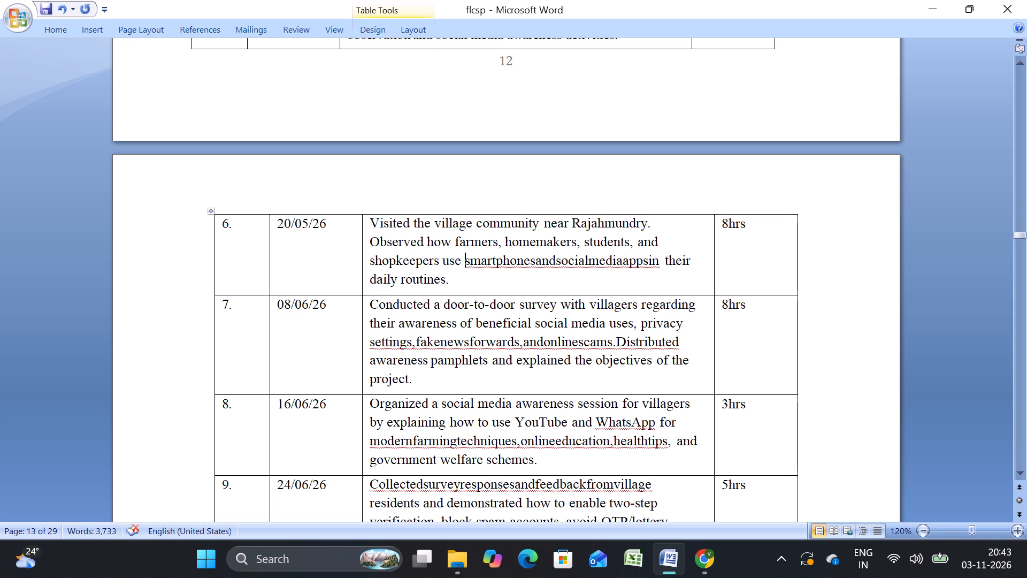
ctrl+click(534, 261)
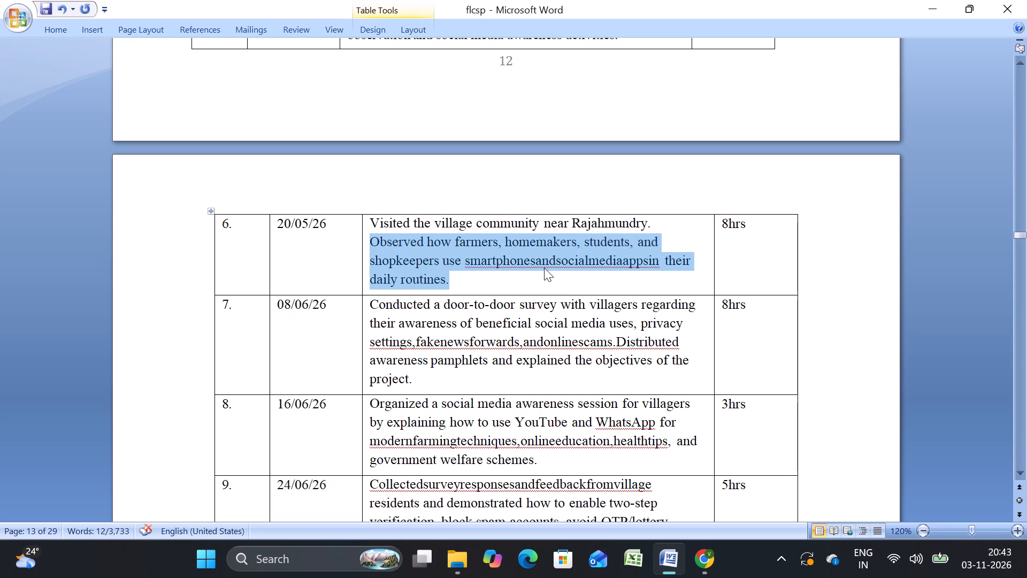
click(544, 268)
click(536, 263)
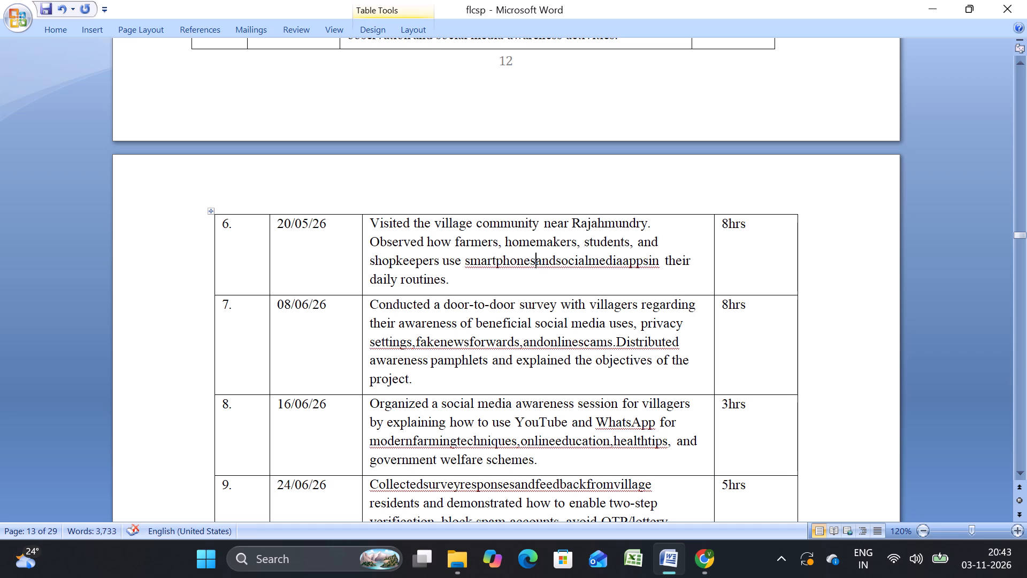
key(ctrl+shift+space)
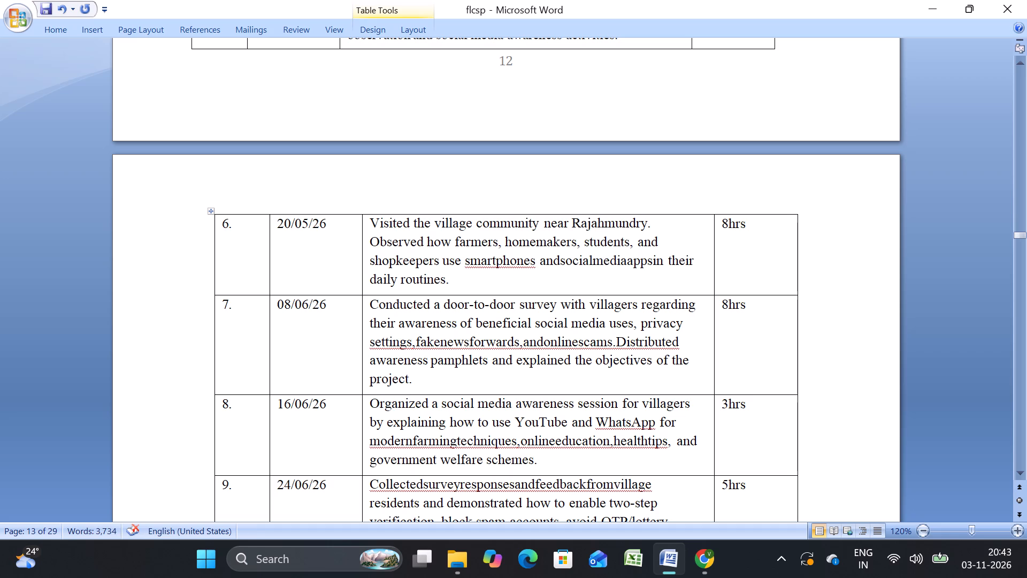
click(560, 263)
key(ctrl+shift+space)
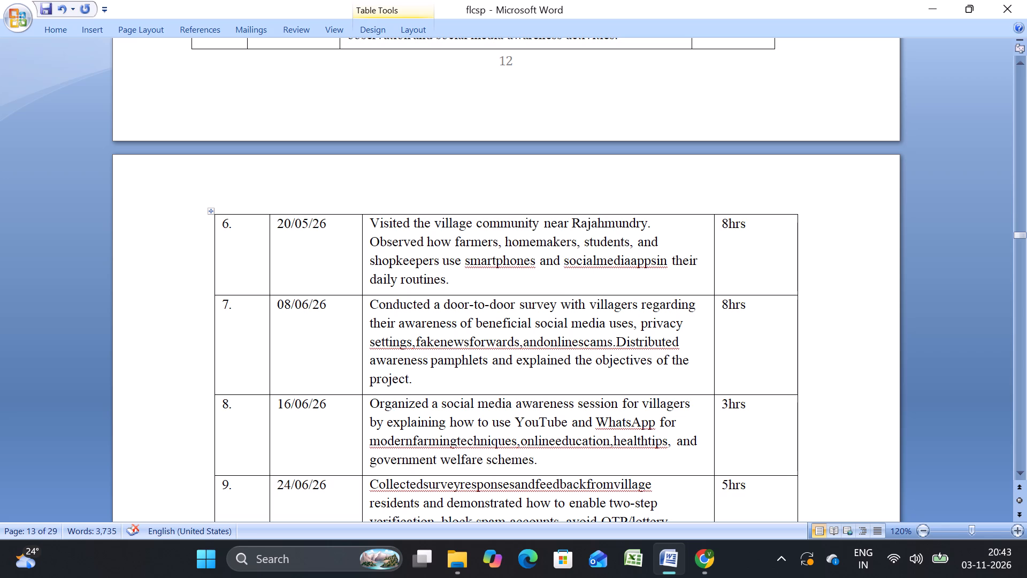
click(633, 263)
key(ctrl+shift+space)
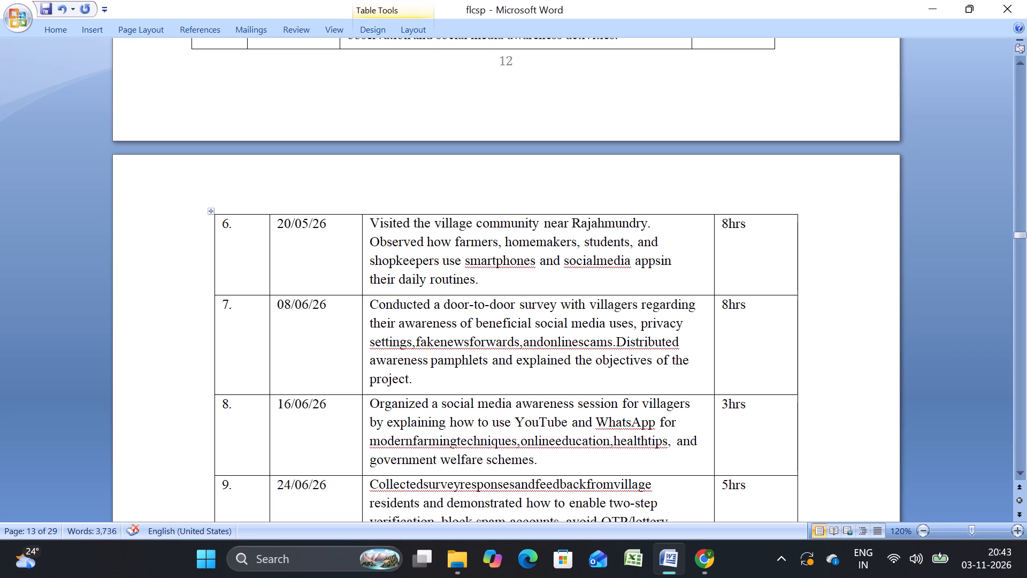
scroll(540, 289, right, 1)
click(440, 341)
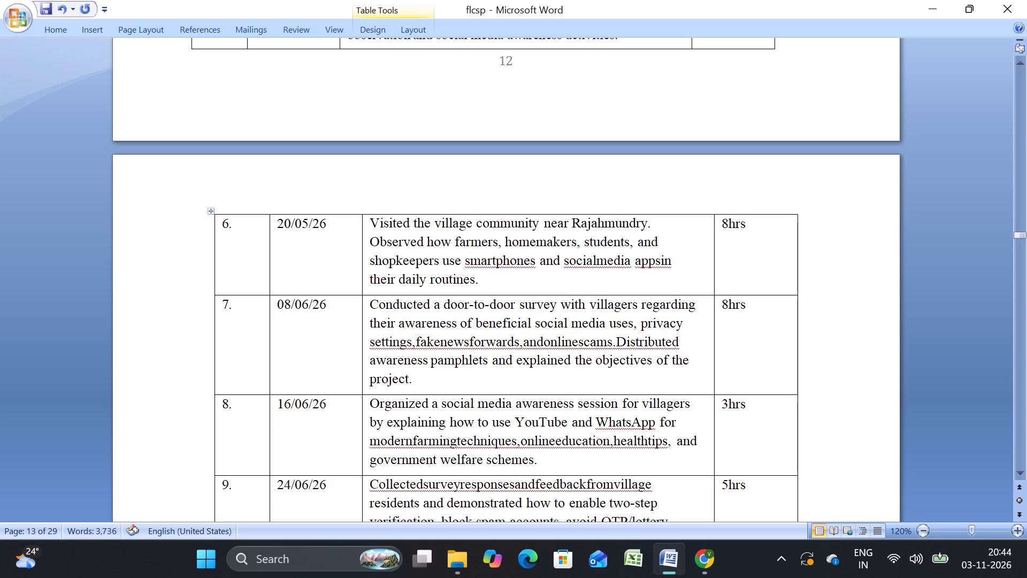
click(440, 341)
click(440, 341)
Add leading spaces before serial number 6 to move it down to its cell's second line.
click(219, 223)
key(space)
key(space)
key(space)
key(space)
key(space)
key(space)
key(space)
key(space)
key(space)
key(space)
key(space)
key(space)
key(space)
key(space)
key(space)
key(space)
key(space)
key(space)
key(space)
key(space)
Add leading spaces before the date 20/05/26 in row 6 to move it down level with its serial number.
click(278, 225)
key(space)
key(space)
key(space)
key(space)
key(space)
key(space)
key(space)
key(space)
key(space)
key(space)
key(space)
key(space)
key(space)
key(space)
key(space)
key(space)
key(space)
key(space)
key(space)
key(space)
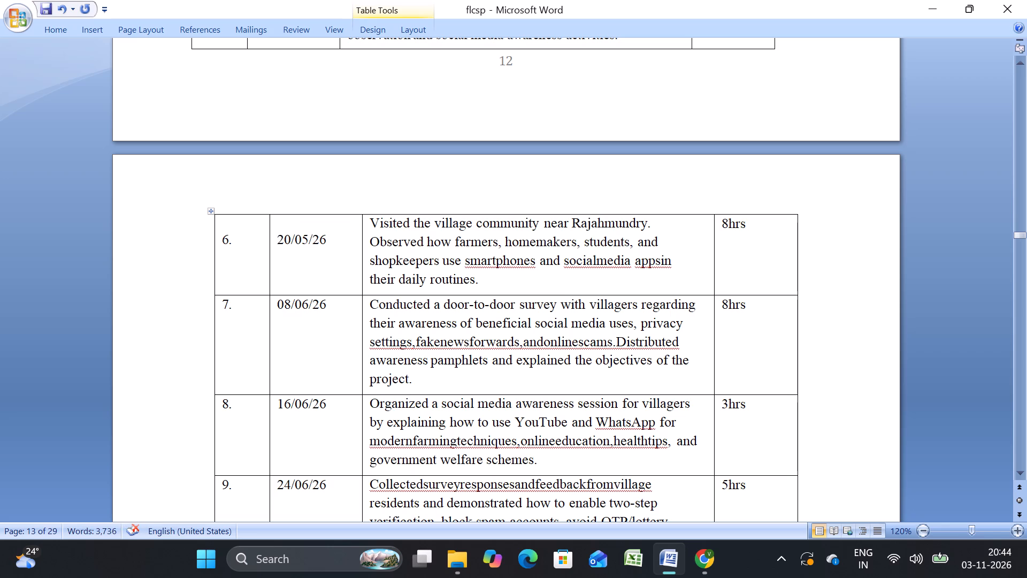
Add leading spaces before serial number 7 to move it down to its cell's second line.
click(219, 303)
key(space)
key(space)
key(space)
key(space)
key(space)
key(space)
key(space)
key(space)
key(space)
key(space)
key(space)
key(space)
key(space)
key(space)
key(space)
key(space)
key(space)
key(space)
key(space)
key(space)
Add leading spaces before the date 08/06/26 in row 7 to move it down level with its serial number.
click(275, 303)
key(space)
key(space)
key(space)
key(space)
key(space)
key(space)
key(space)
key(space)
key(space)
key(space)
key(space)
key(space)
key(space)
key(space)
key(space)
key(space)
key(space)
key(space)
key(space)
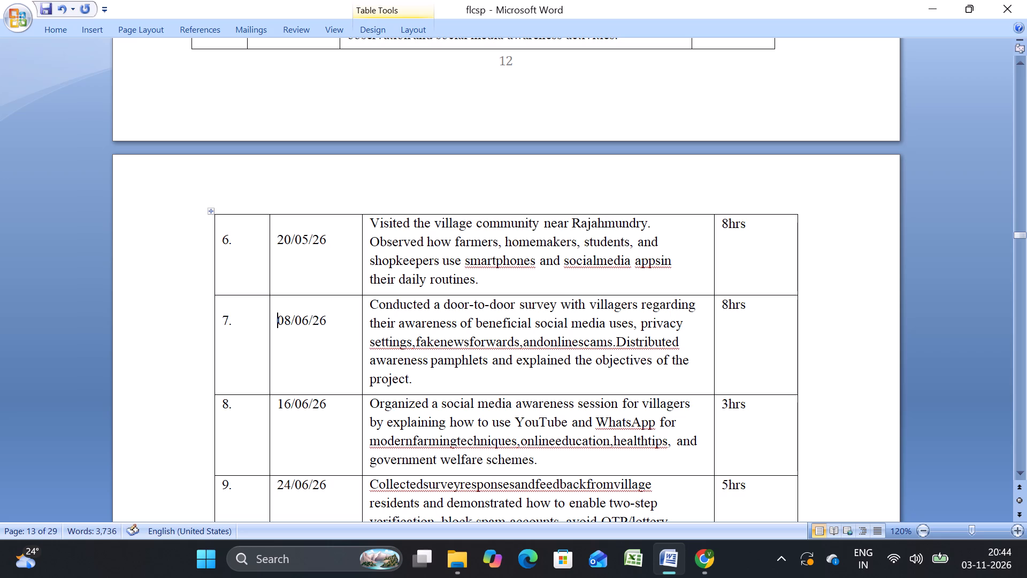
Insert spaces between the run-together words in row 7's description so it reads "fake news forwards,and online scams. Distributed".
click(440, 346)
key(ctrl+shift+space)
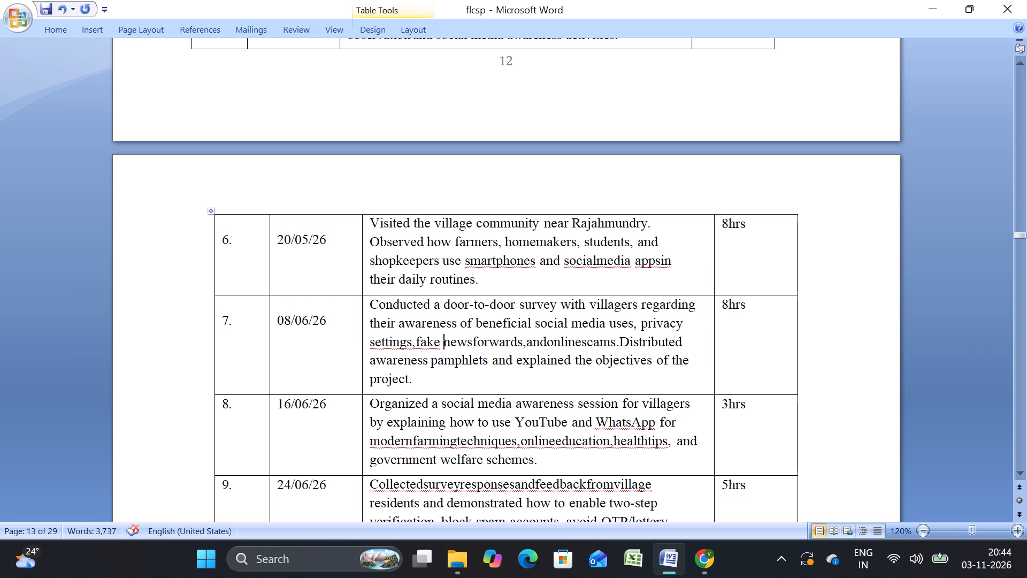
drag(476, 345, 471, 343)
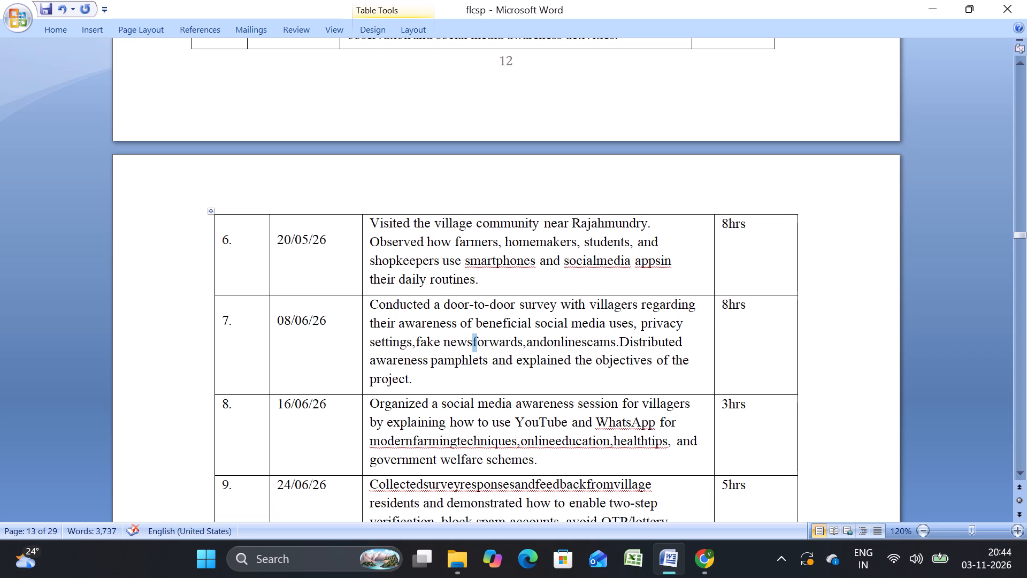
drag(471, 343, 471, 343)
click(471, 343)
key(ctrl+shift+space)
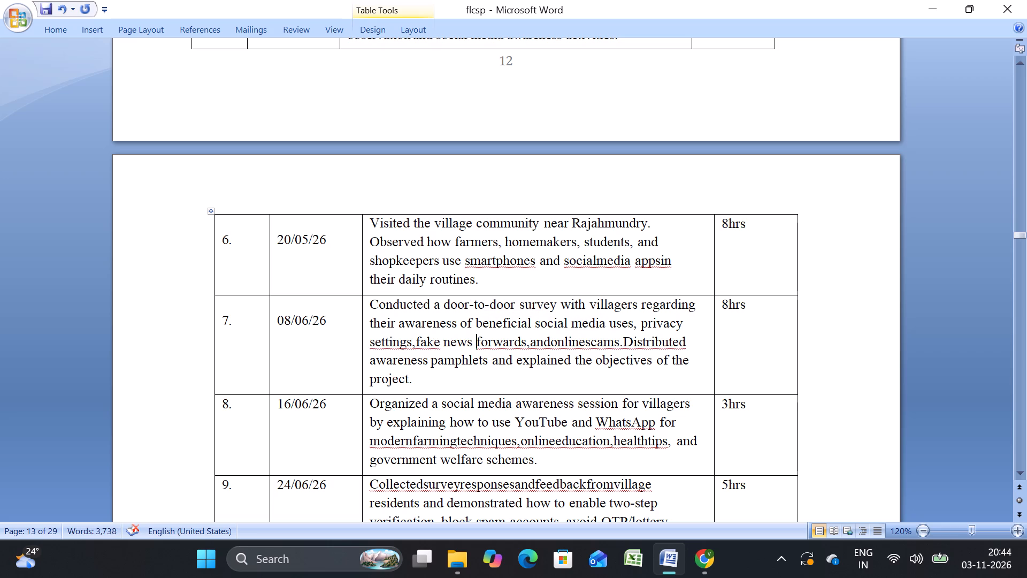
key(BackSpace)
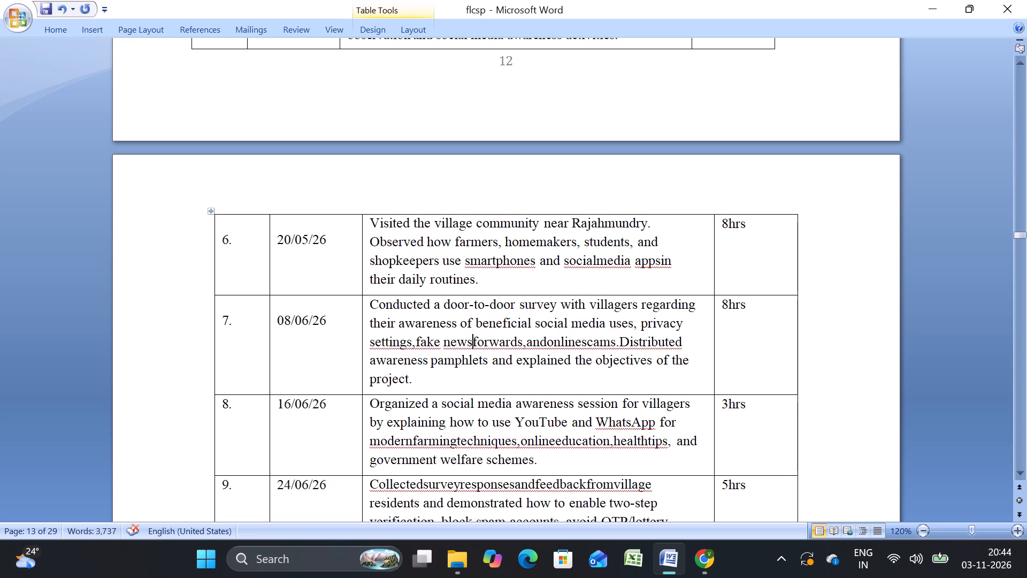
key(ctrl+shift+space)
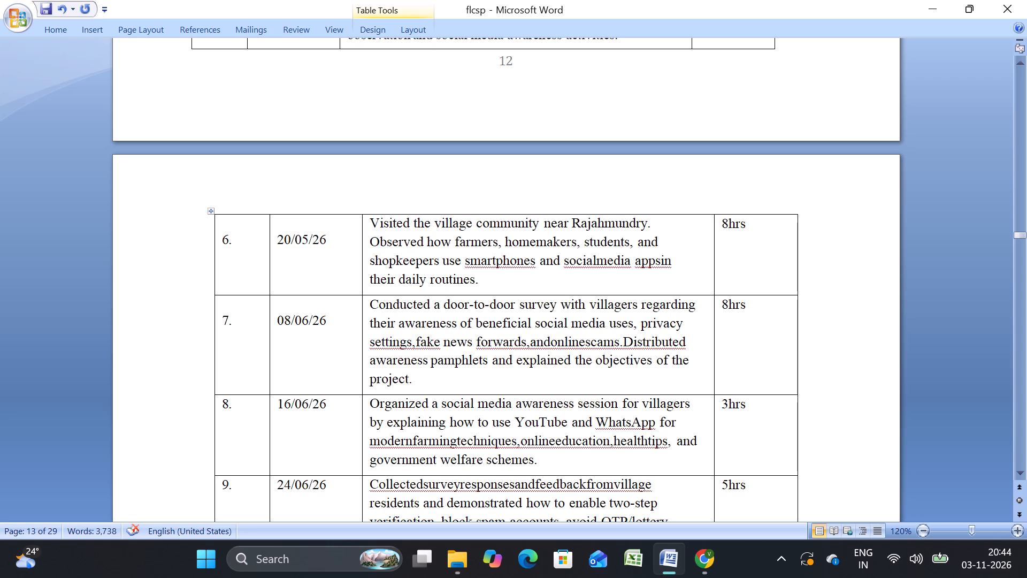
click(550, 343)
key(ctrl+shift+space)
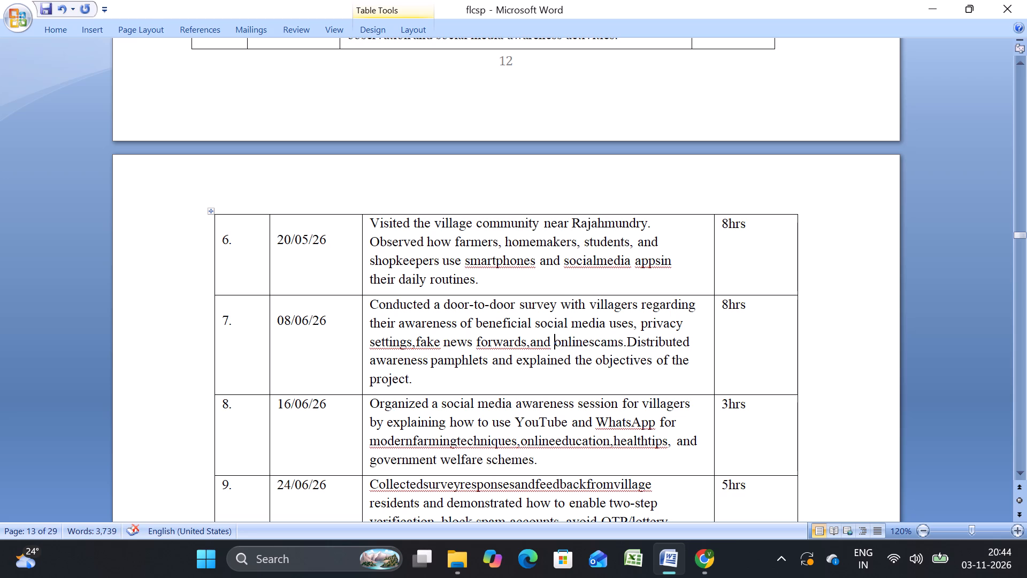
click(588, 347)
key(ctrl+shift+space)
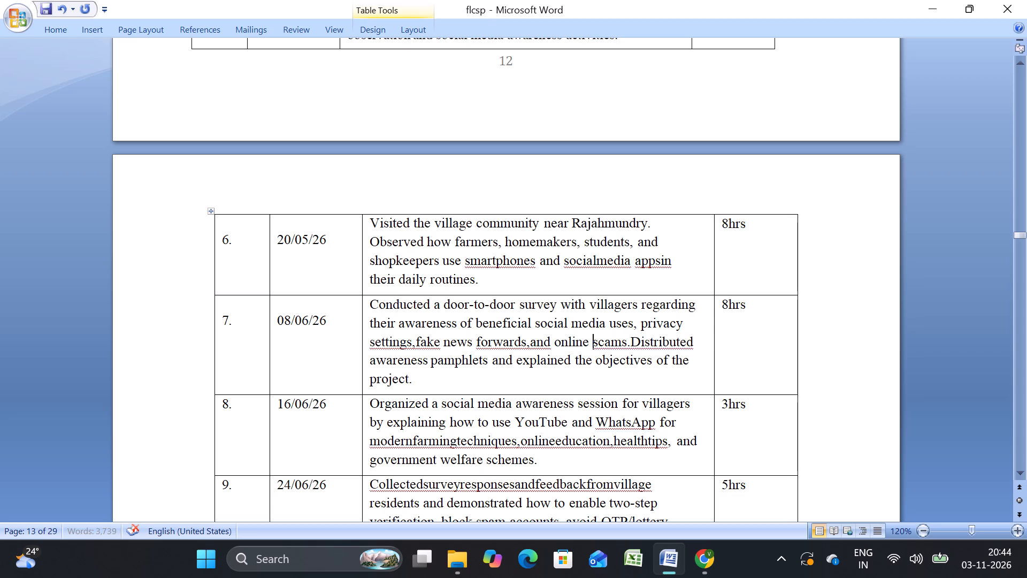
click(632, 343)
key(ctrl+shift+space)
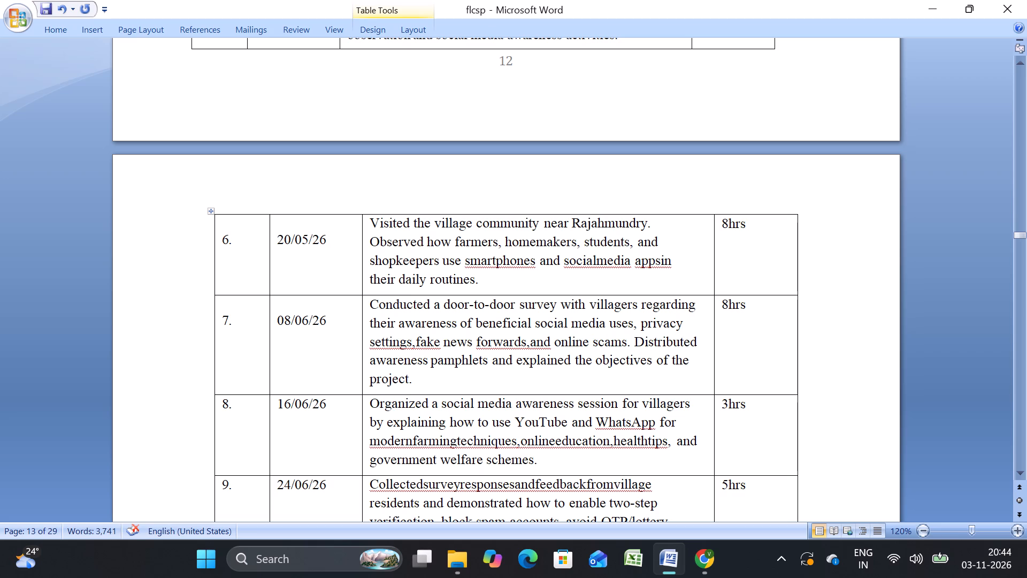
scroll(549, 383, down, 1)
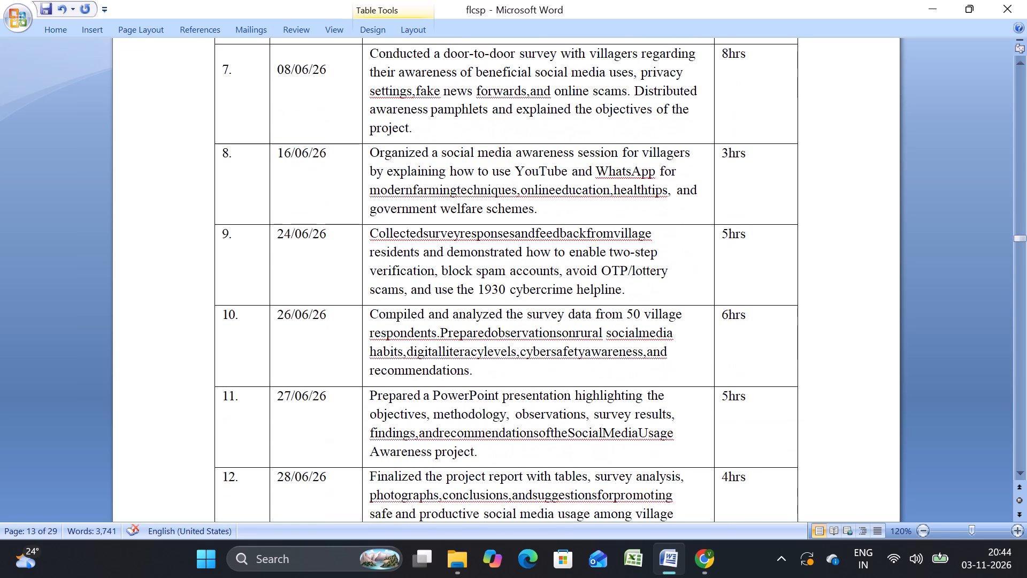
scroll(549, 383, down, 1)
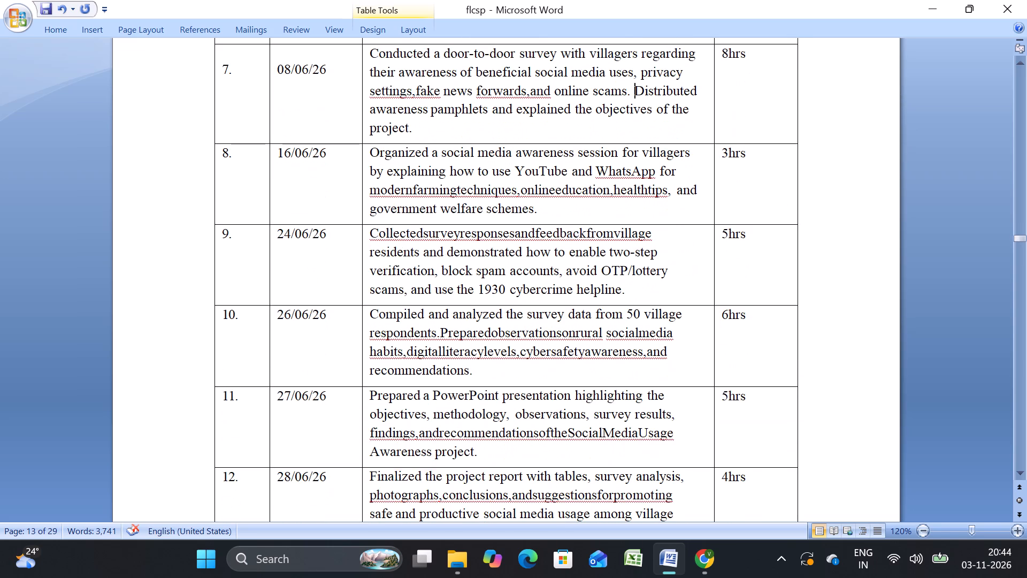
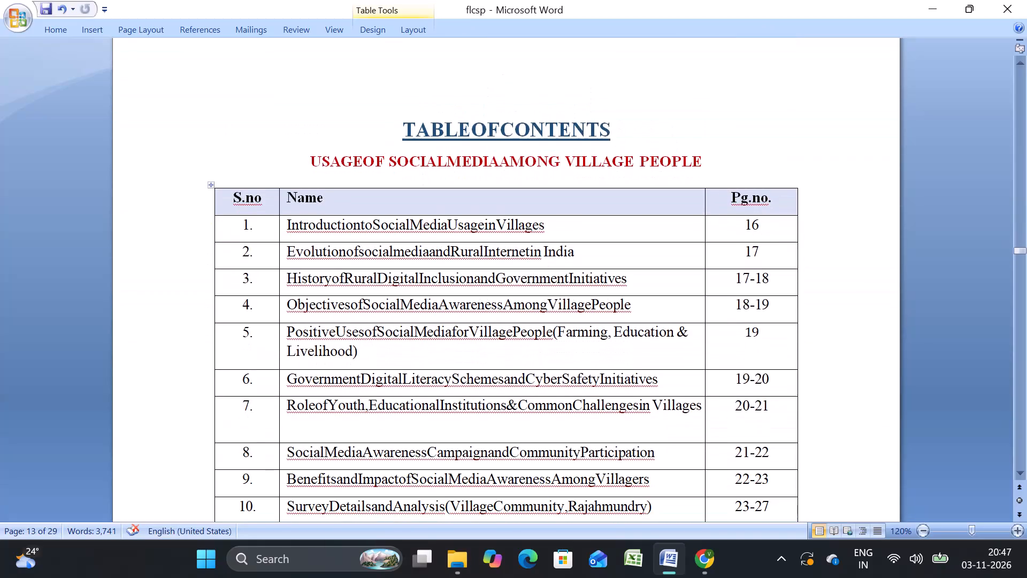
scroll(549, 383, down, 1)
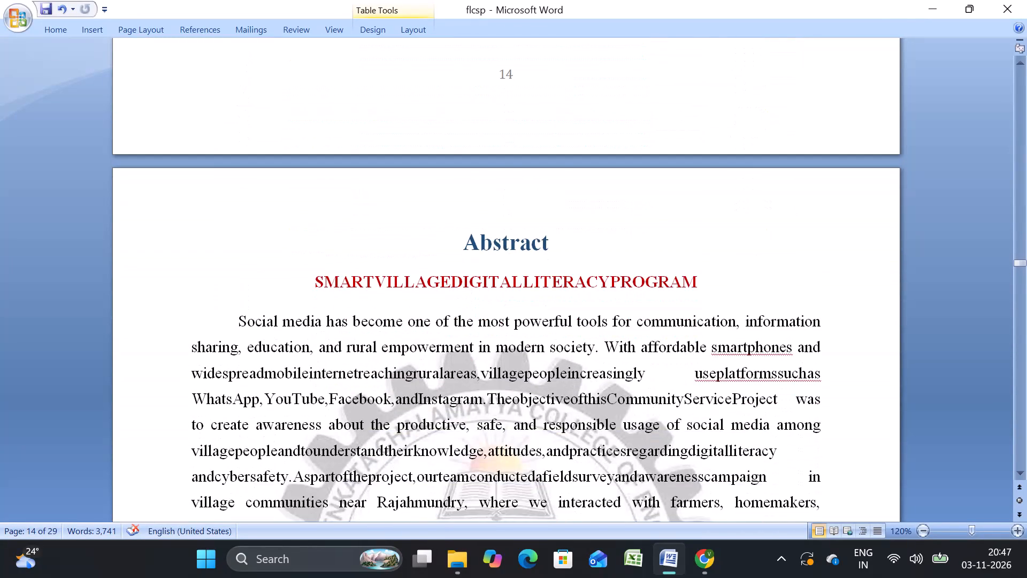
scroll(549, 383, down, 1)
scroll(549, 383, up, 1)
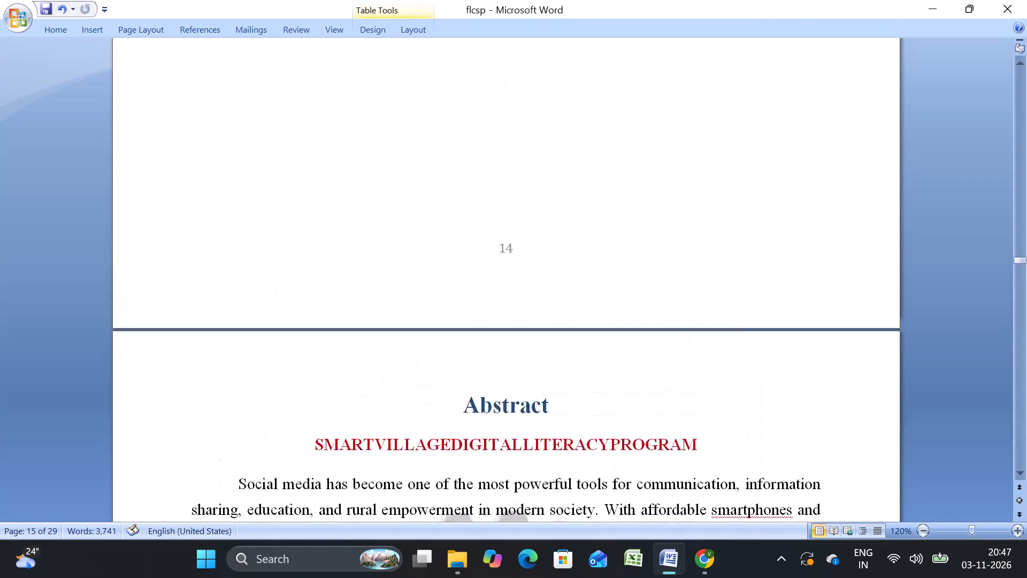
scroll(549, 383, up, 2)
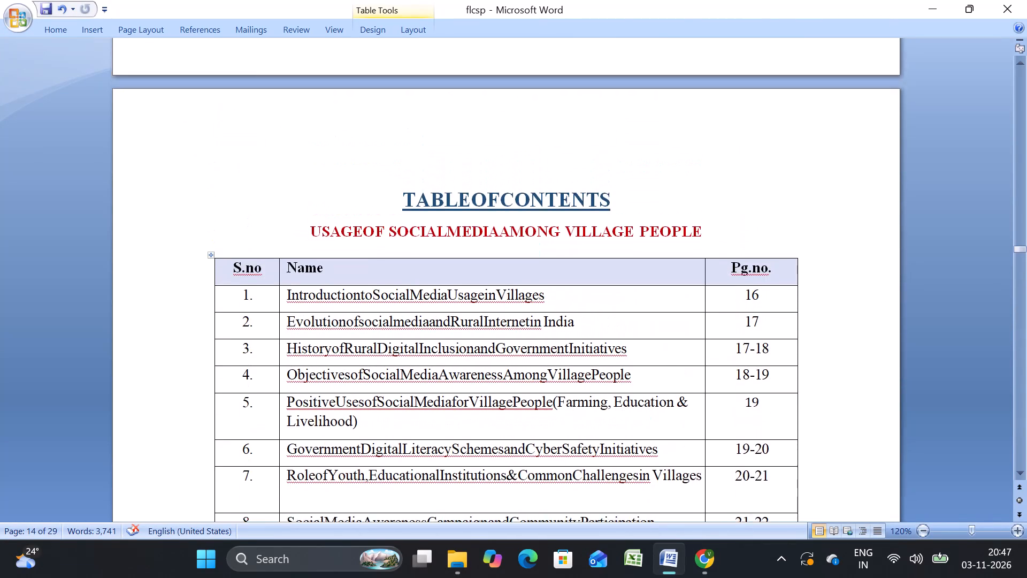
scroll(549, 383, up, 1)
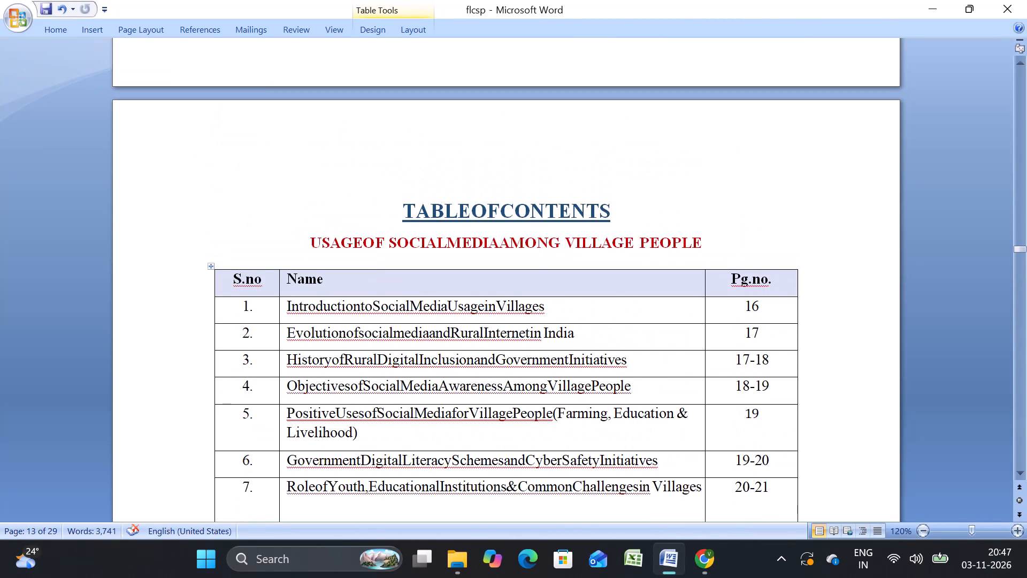
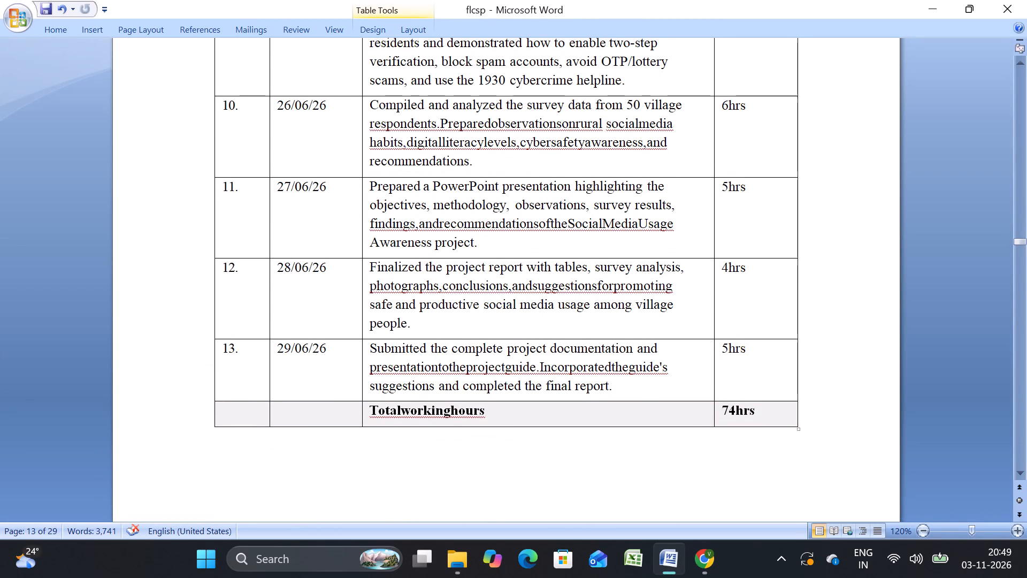
In the row 8 activity description, separate the run-together words into "modern farming techniques" and "online education".
scroll(465, 192, up, 1)
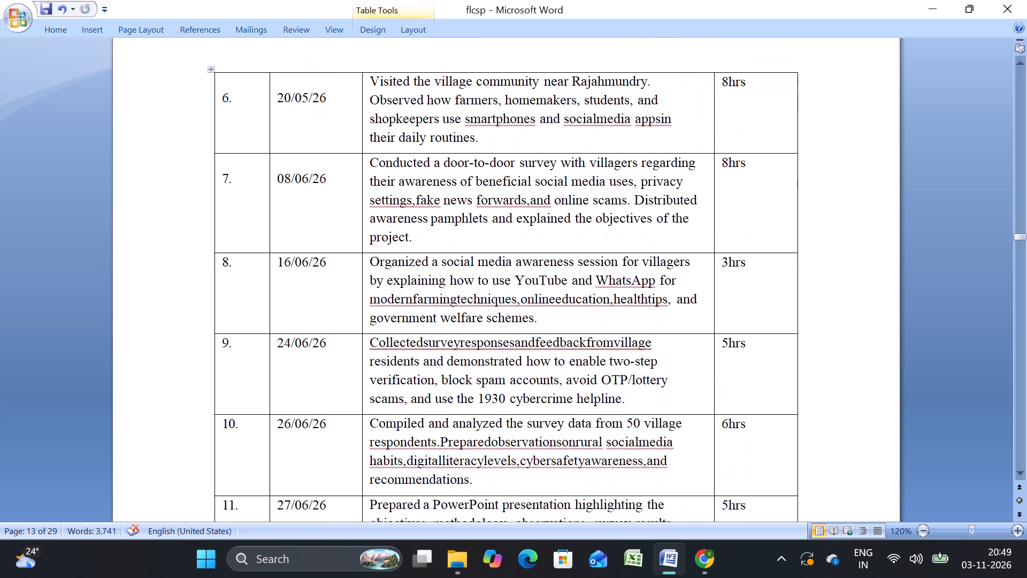
scroll(465, 192, up, 1)
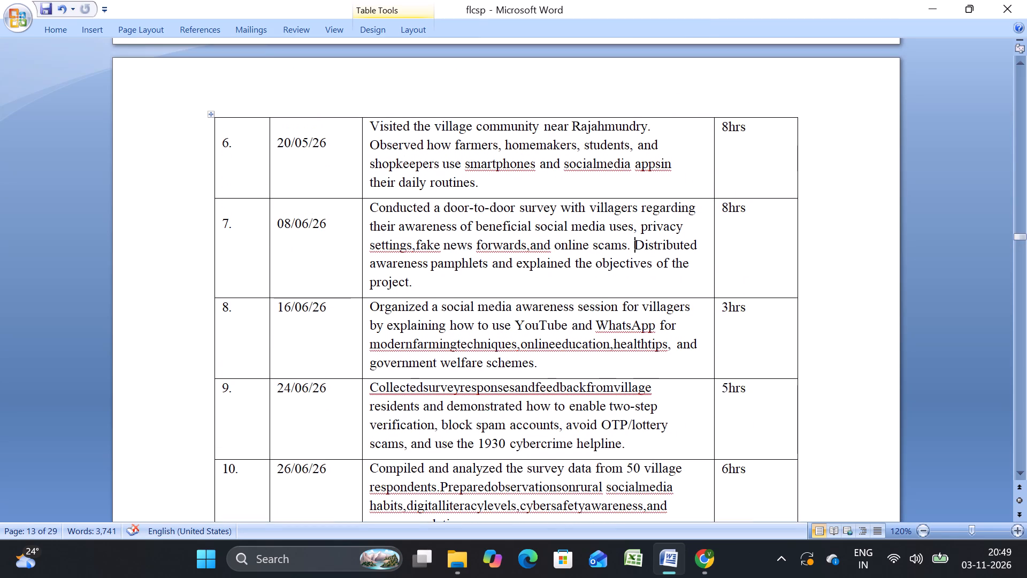
click(413, 346)
key(ctrl+shift+space)
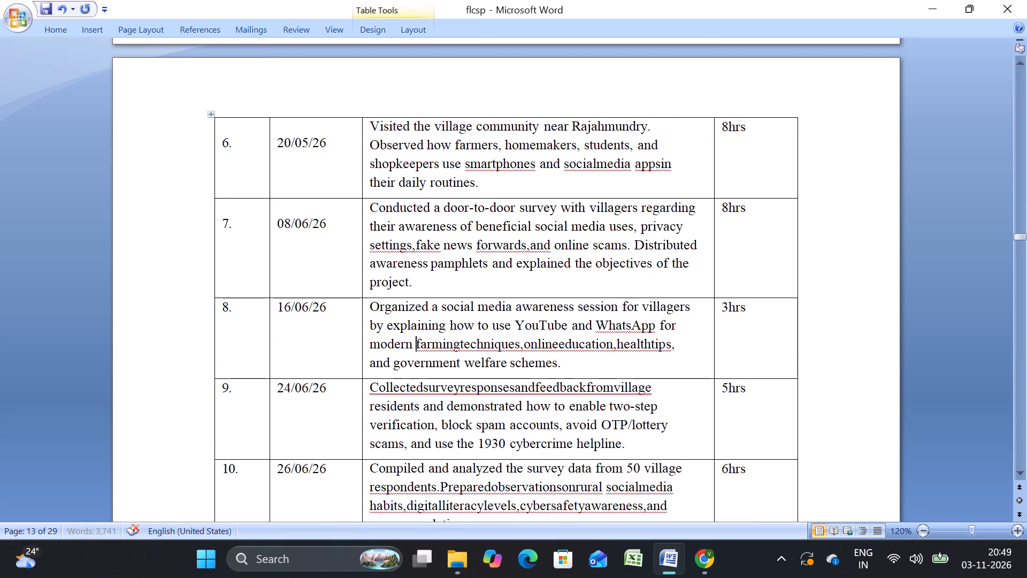
click(457, 352)
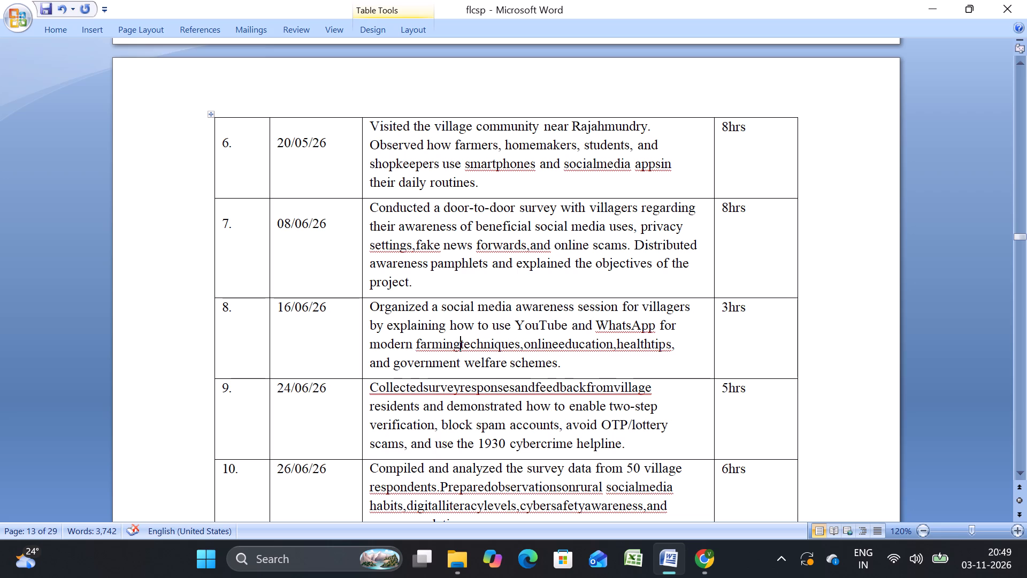
key(ctrl+shift+space)
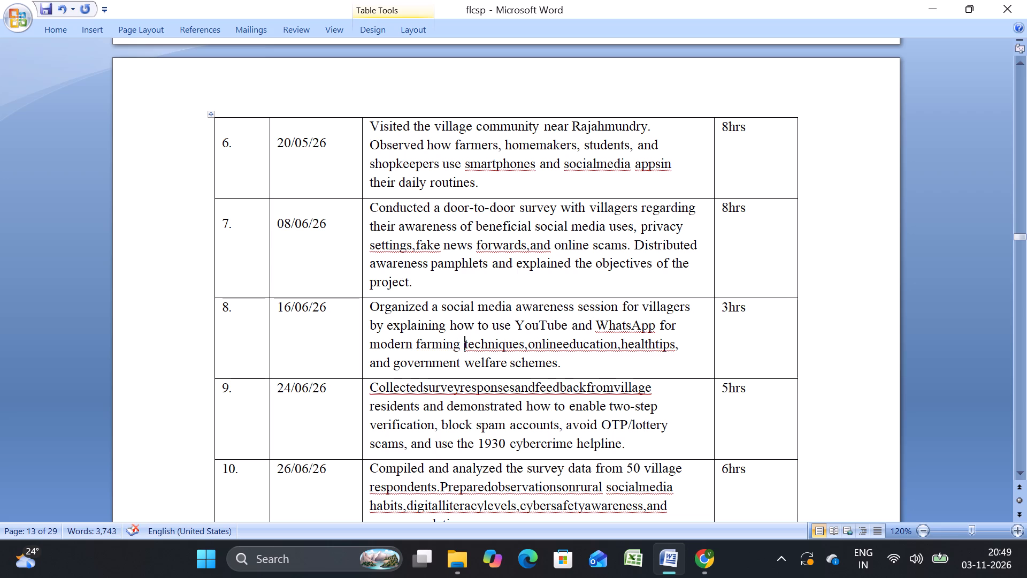
click(562, 349)
key(ctrl+shift+space)
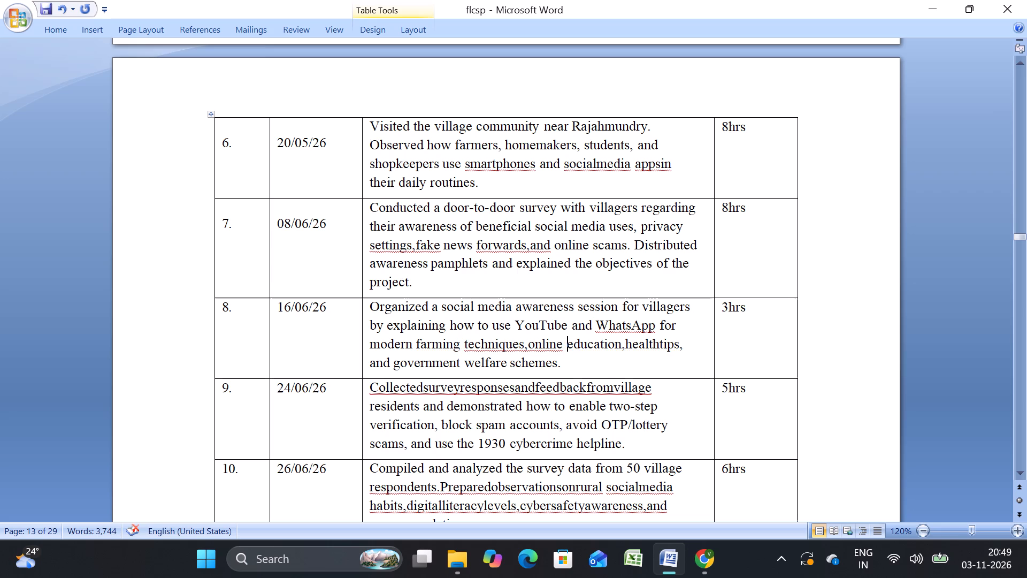
Push row 8's serial number and its date 16/06/26 down one line within their cells using leading spaces.
click(217, 309)
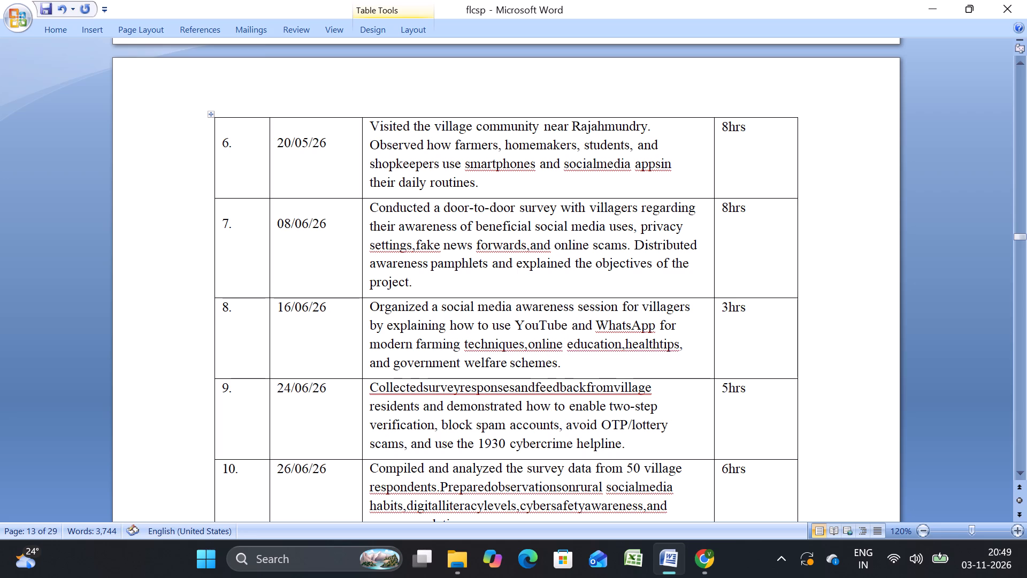
click(217, 309)
key(space)
key(space)
key(space)
click(280, 308)
key(space)
key(space)
key(space)
key(space)
key(space)
key(space)
key(space)
key(space)
key(space)
key(space)
key(space)
key(space)
key(space)
key(space)
key(space)
key(space)
key(space)
key(space)
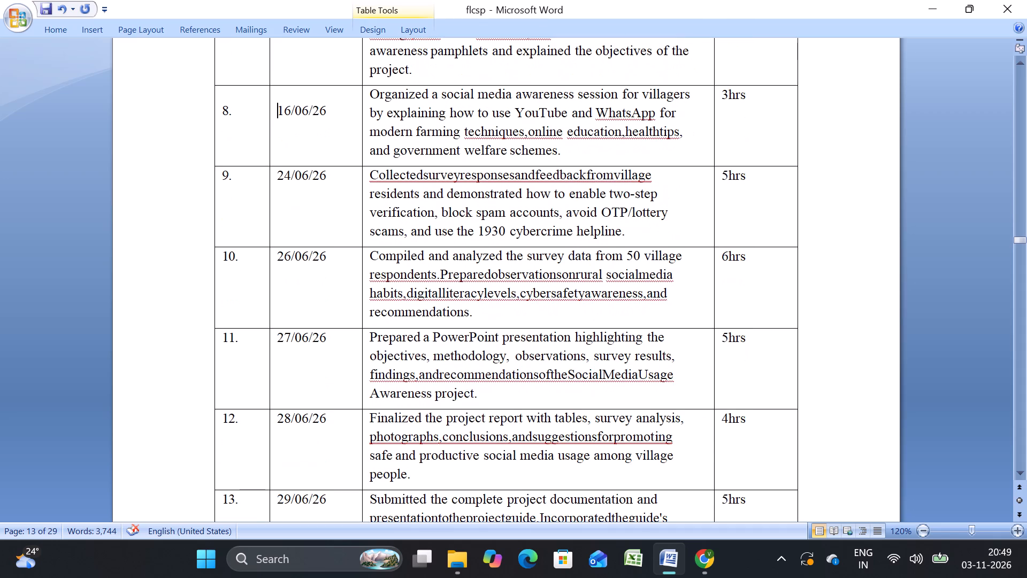
Separate the run-together opening of the row 9 description into "Collected survey responses and feedback from village".
click(413, 181)
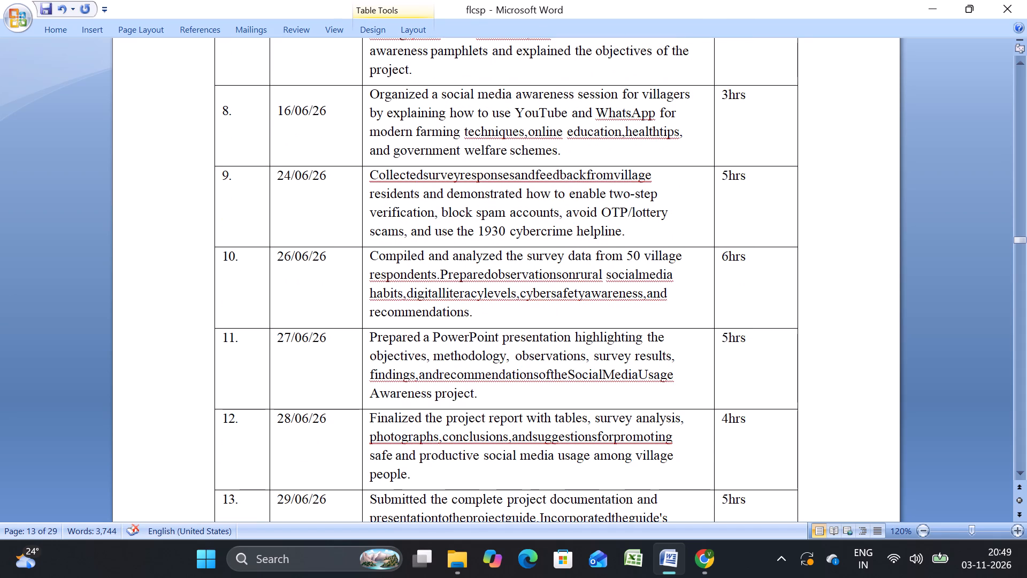
click(421, 178)
key(ctrl+shift+space)
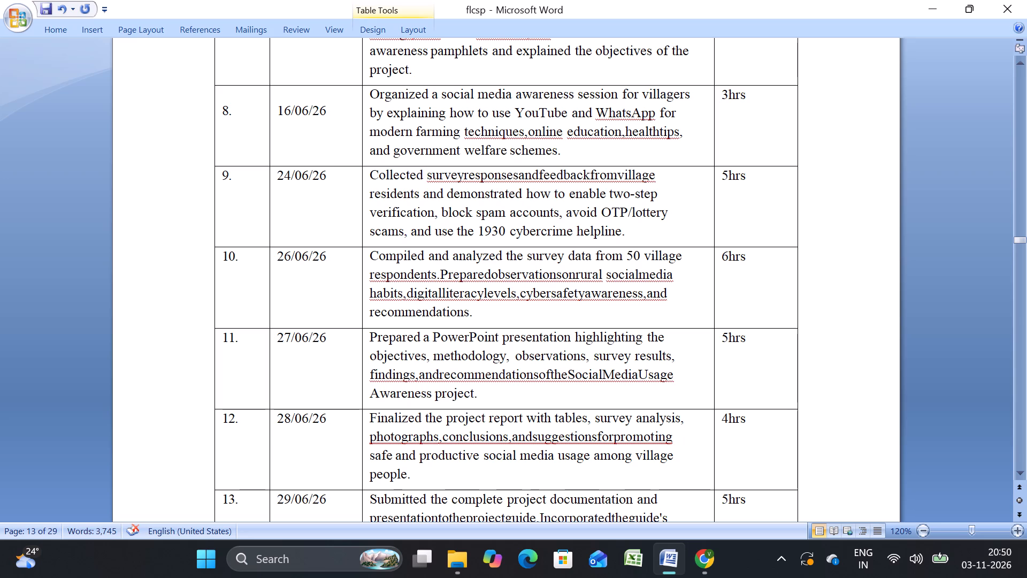
click(465, 174)
key(ctrl+shift+space)
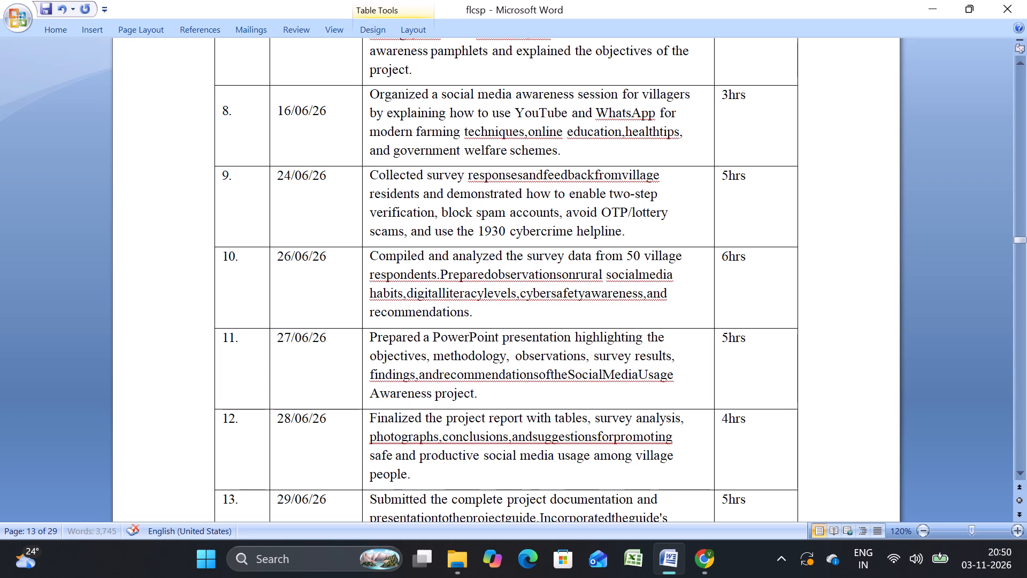
click(520, 179)
key(ctrl+shift+space)
click(547, 177)
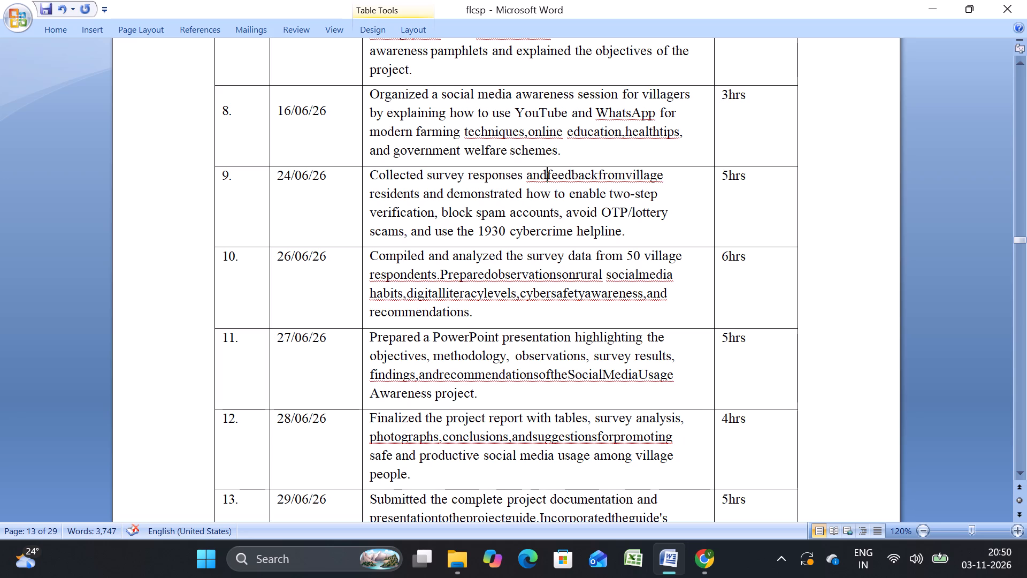
key(ctrl+shift+space)
click(600, 177)
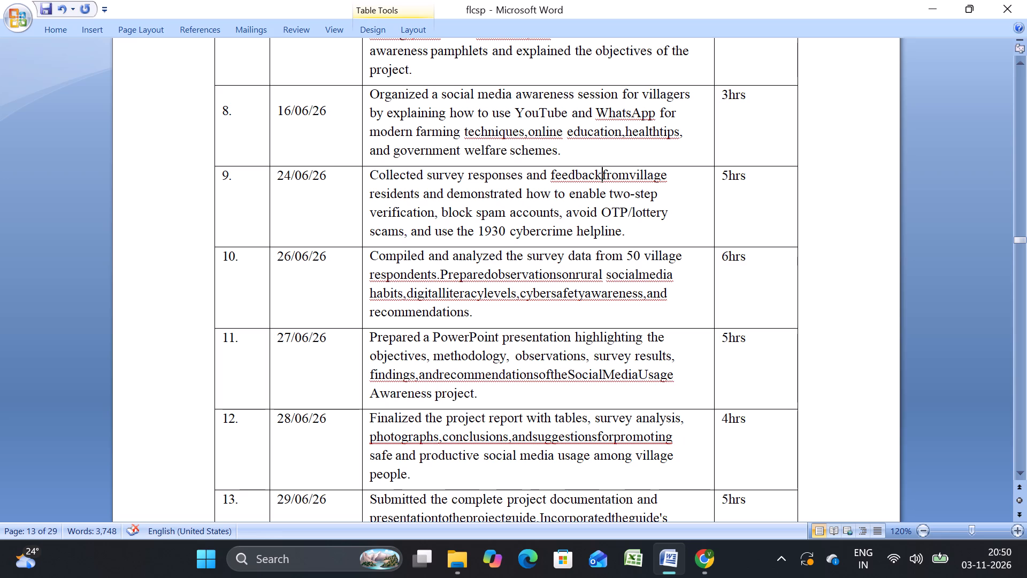
key(ctrl+shift+space)
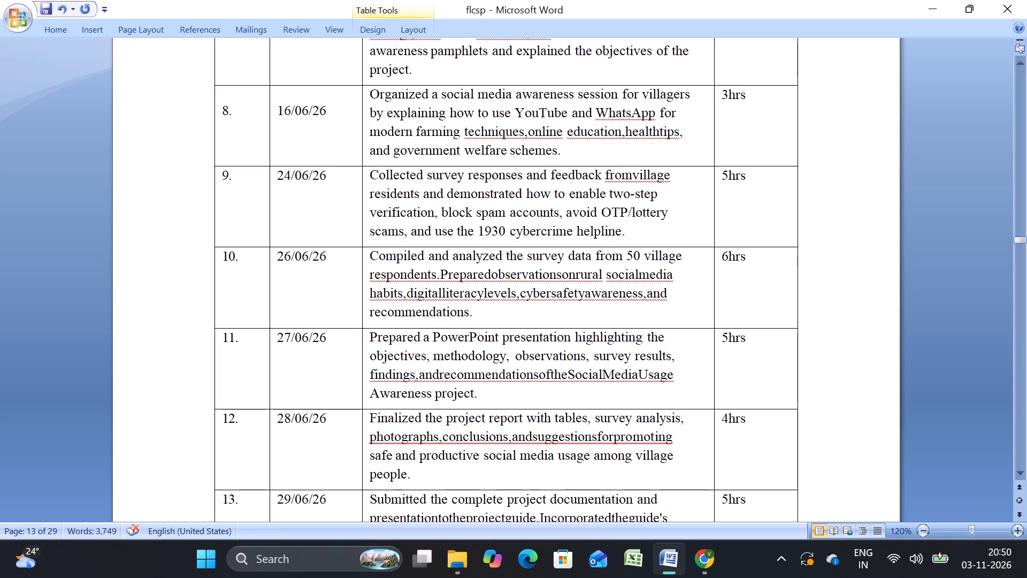
click(634, 177)
key(ctrl+shift+space)
Push row 9's serial number and its date 24/06/26 down one line within their cells using leading spaces.
click(220, 175)
key(space)
key(space)
key(space)
key(space)
key(space)
key(space)
key(space)
key(space)
key(space)
key(space)
key(space)
key(space)
key(space)
key(space)
key(space)
key(space)
key(space)
key(space)
key(space)
key(space)
click(279, 177)
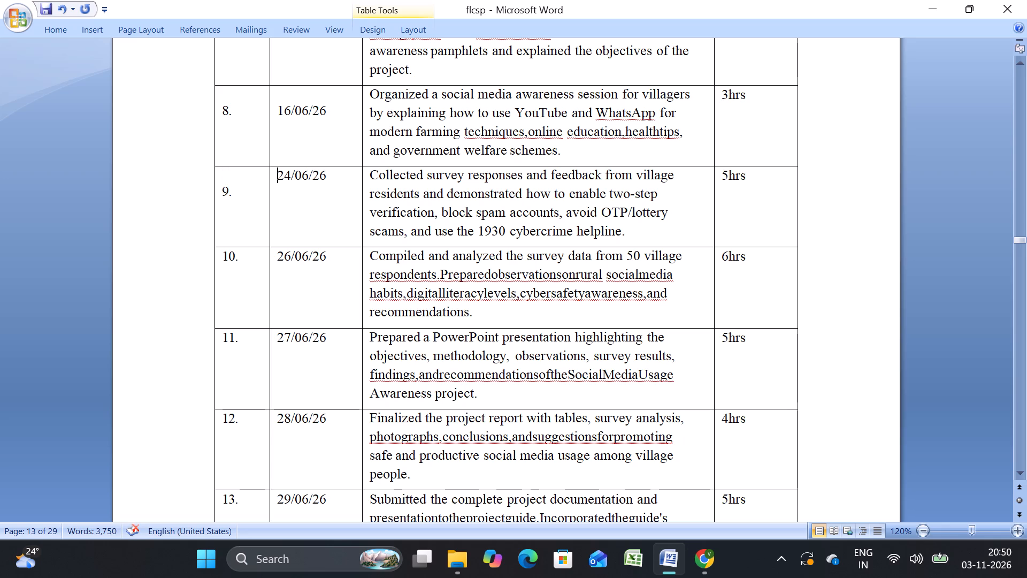
key(space)
key(space)
key(space)
key(space)
key(space)
key(space)
key(space)
key(space)
key(space)
key(space)
key(space)
key(space)
key(space)
key(space)
key(space)
key(space)
key(space)
key(space)
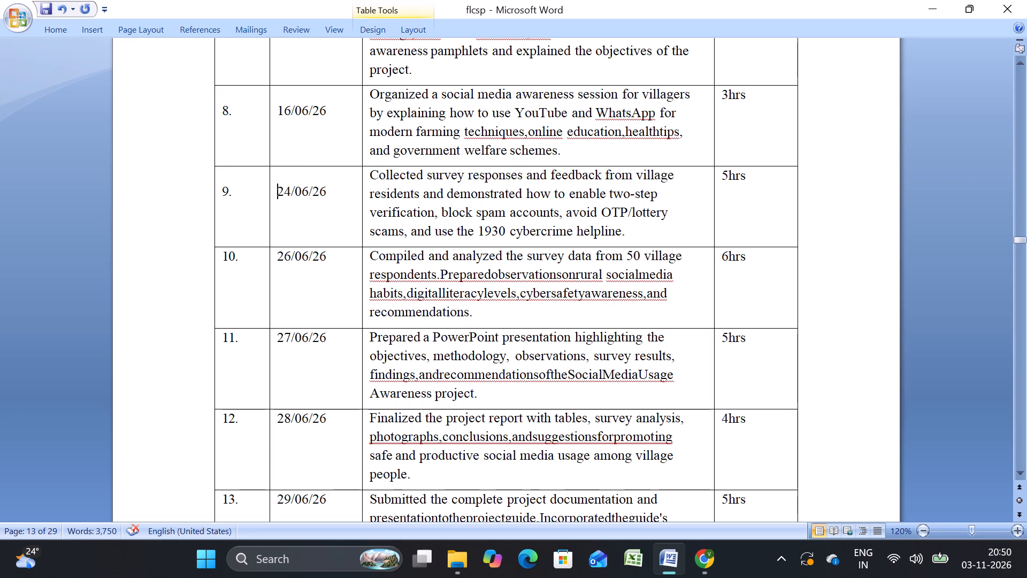
Push row 10's serial number and its date 26/06/26 down one line within their cells using leading spaces.
click(220, 254)
key(space)
key(space)
key(space)
key(space)
key(space)
key(space)
key(space)
key(space)
key(space)
key(space)
key(space)
key(space)
key(space)
key(space)
key(space)
key(space)
key(space)
key(space)
click(275, 255)
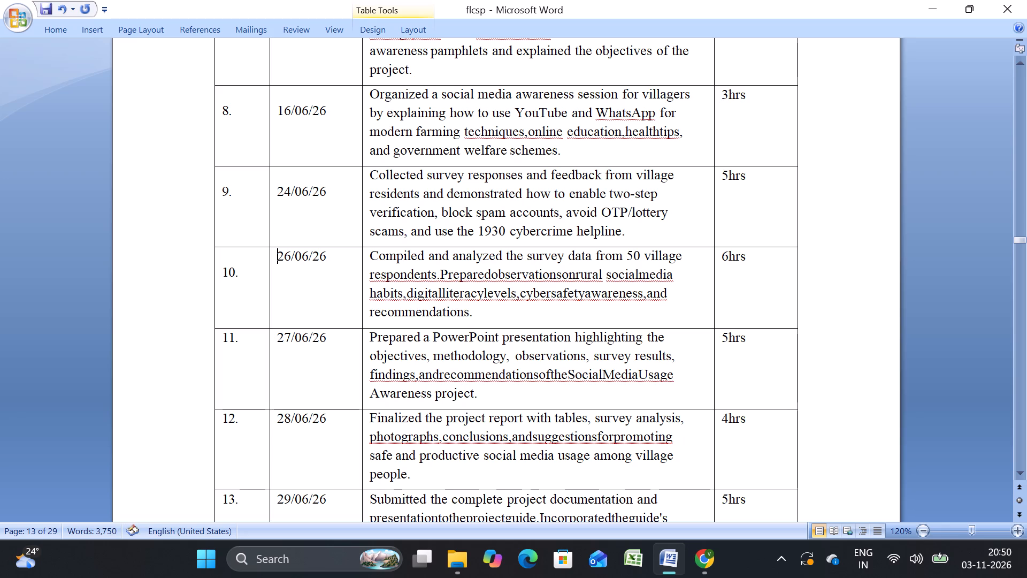
click(275, 255)
click(275, 257)
key(space)
key(space)
key(space)
key(space)
key(space)
key(space)
key(space)
key(space)
key(space)
key(space)
key(space)
key(space)
key(space)
key(space)
key(space)
key(space)
key(space)
key(space)
key(space)
key(space)
Push row 11's serial number down one line within its cell using leading spaces.
click(219, 336)
key(space)
key(space)
key(space)
key(space)
key(space)
key(space)
key(space)
key(space)
key(space)
key(space)
key(space)
key(space)
key(space)
key(space)
key(space)
key(space)
key(space)
key(space)
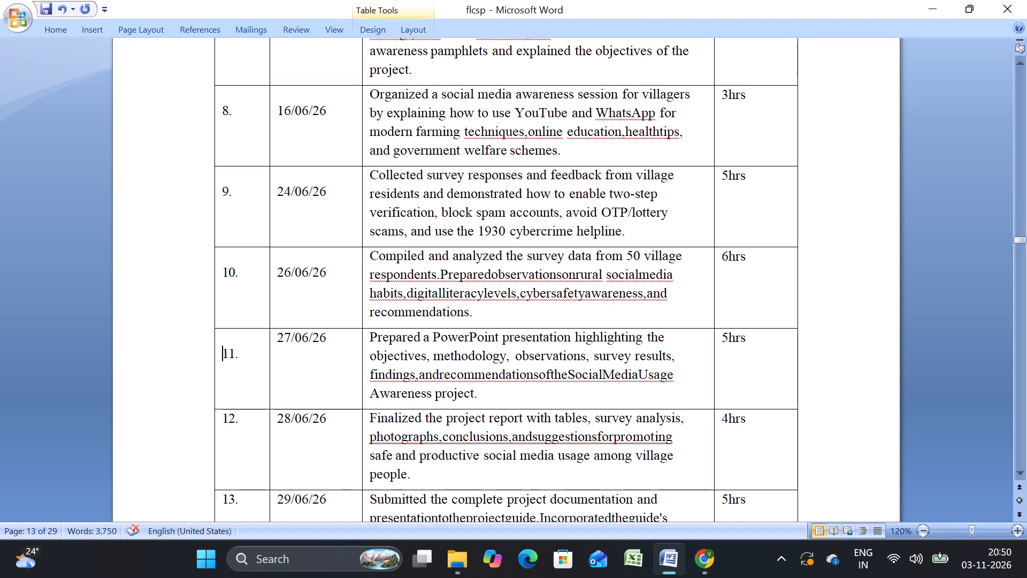
Push row 11's date 27/06/26 down one line within its cell using leading spaces.
click(274, 339)
key(space)
key(space)
key(space)
key(space)
key(space)
key(space)
key(space)
key(space)
key(space)
key(space)
key(space)
key(space)
key(space)
key(space)
key(space)
key(space)
key(space)
key(space)
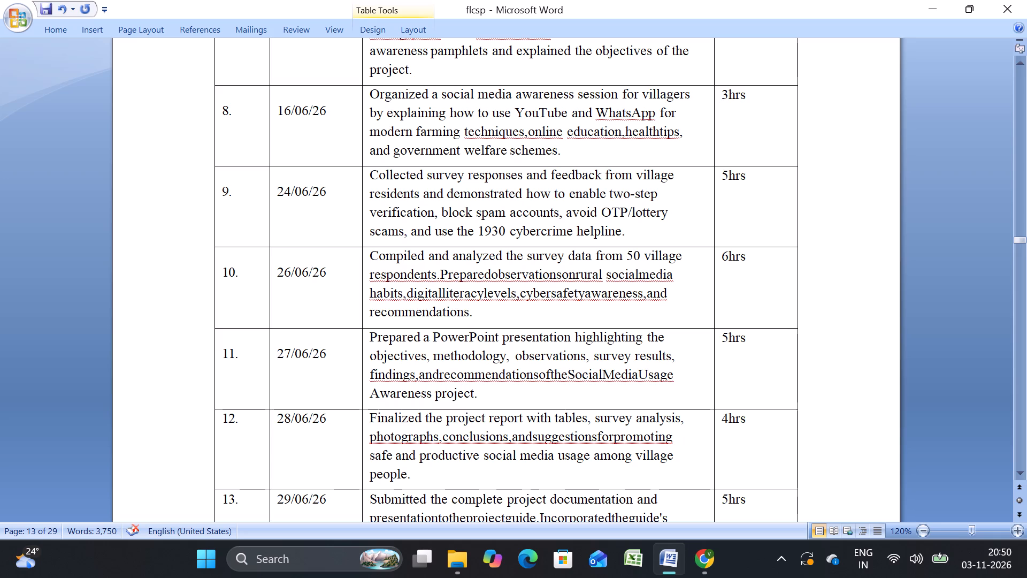
Push row 12's serial number and its date 28/06/26 down one line within their cells using leading spaces.
click(221, 419)
key(space)
key(space)
key(space)
key(space)
key(space)
key(space)
key(space)
key(space)
key(space)
key(space)
key(space)
key(space)
key(space)
key(space)
key(space)
key(space)
key(space)
key(space)
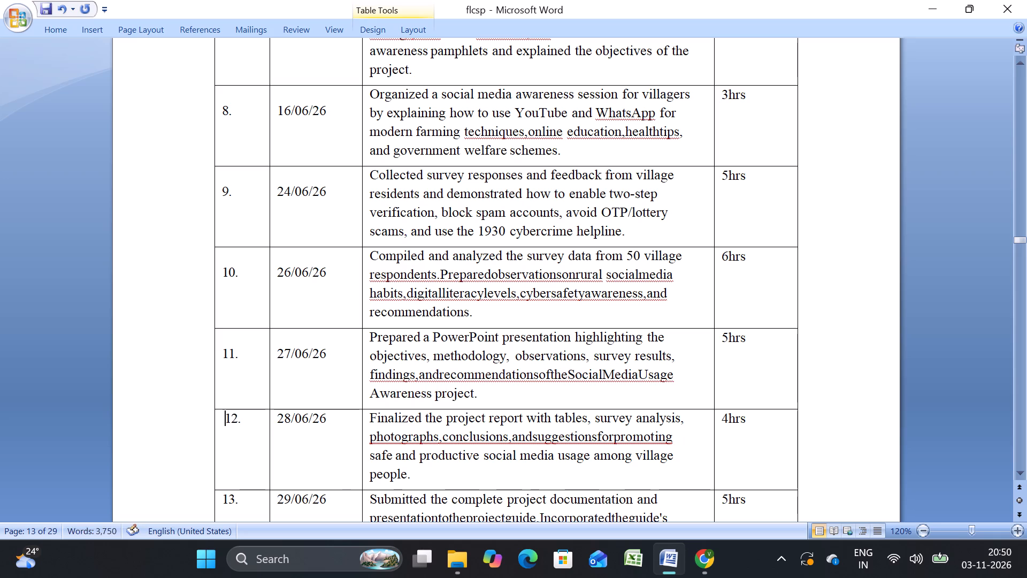
click(274, 419)
key(space)
key(space)
key(space)
key(space)
key(space)
key(space)
key(space)
key(space)
key(space)
key(space)
key(space)
key(space)
key(space)
key(space)
key(space)
key(space)
key(space)
key(space)
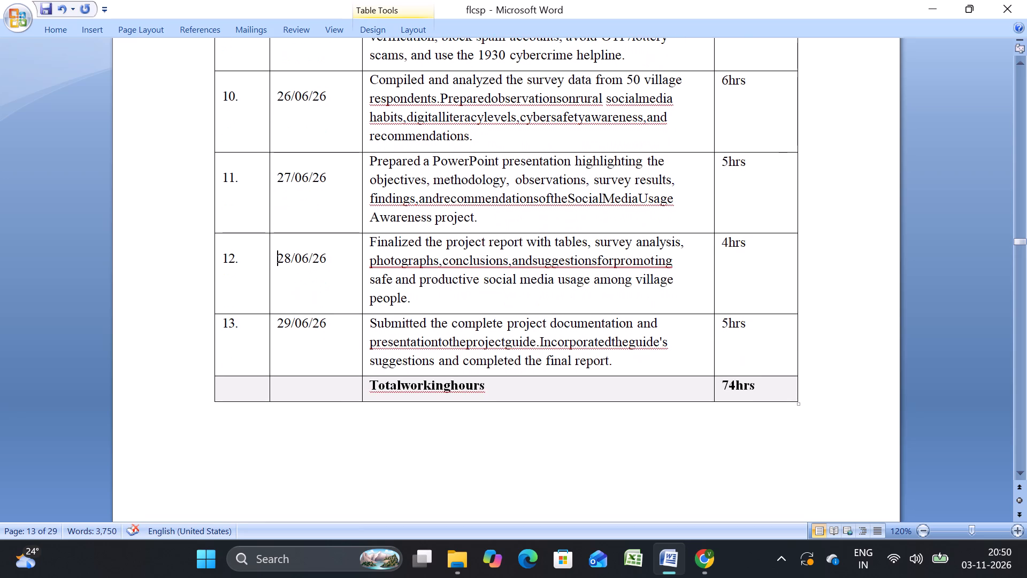
Push row 13's serial number and its date 29/06/26 down one line within their cells using leading spaces.
click(221, 328)
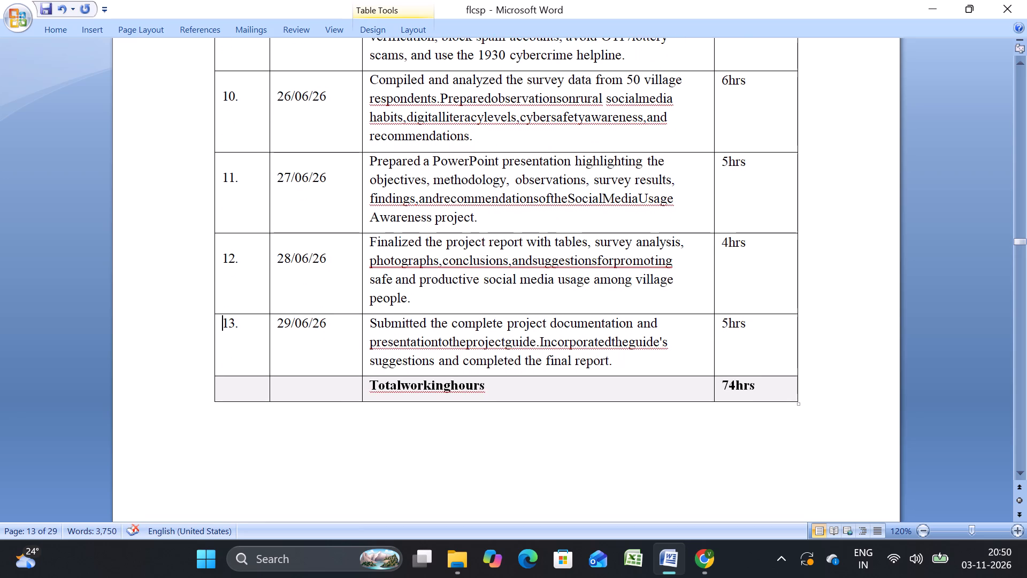
key(space)
key(space)
key(space)
key(space)
key(space)
key(space)
key(space)
key(space)
key(space)
key(space)
key(space)
key(space)
key(space)
key(space)
key(space)
key(space)
key(space)
key(space)
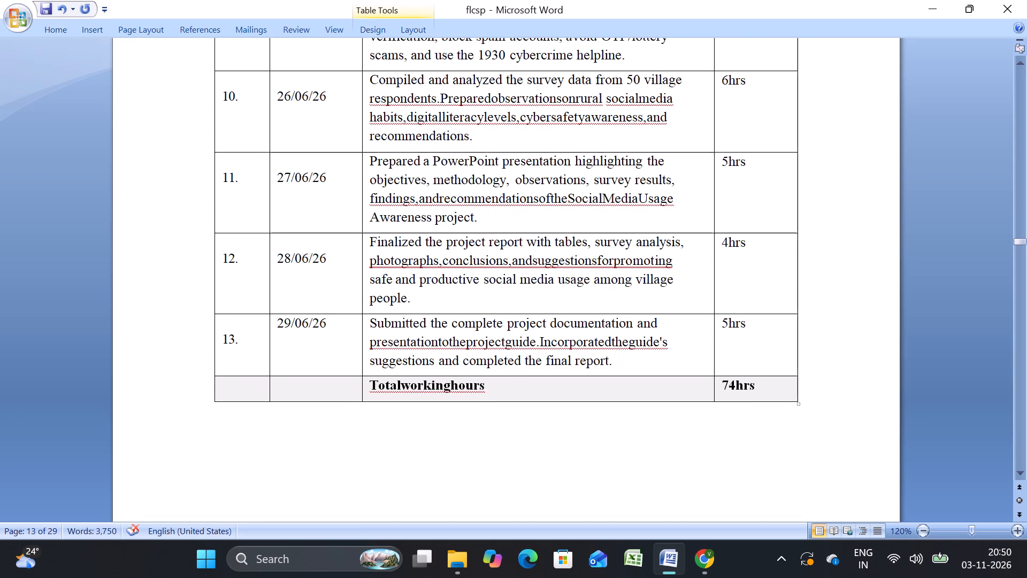
click(273, 324)
key(space)
key(space)
key(space)
key(space)
key(space)
key(space)
key(space)
key(space)
key(space)
key(space)
key(space)
key(space)
key(space)
key(space)
key(space)
key(space)
key(space)
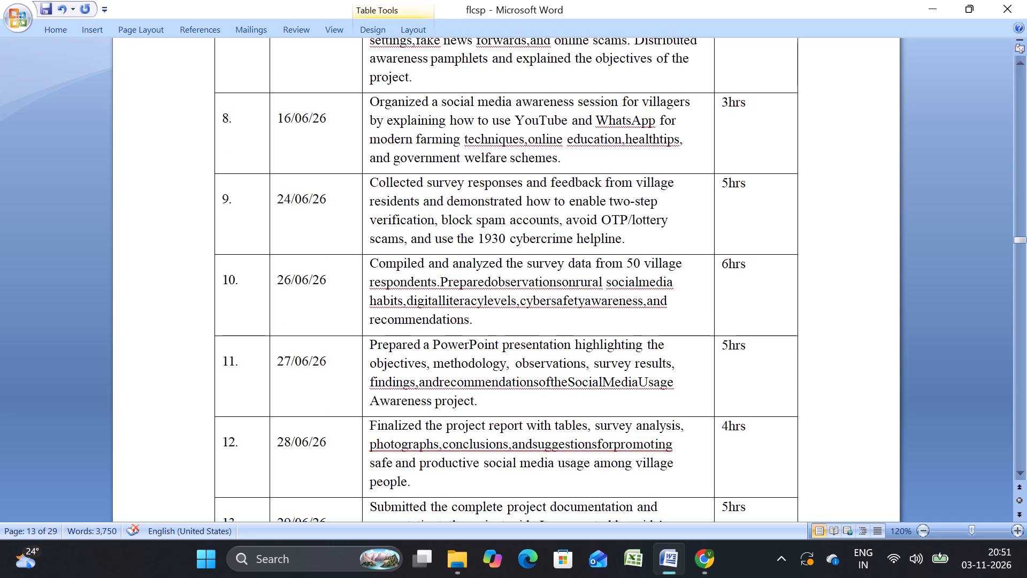
In row 10's description, separate the run-together words into "Prepared observations on rural" and split "digital" from "literacy".
click(488, 287)
key(ctrl+shift+space)
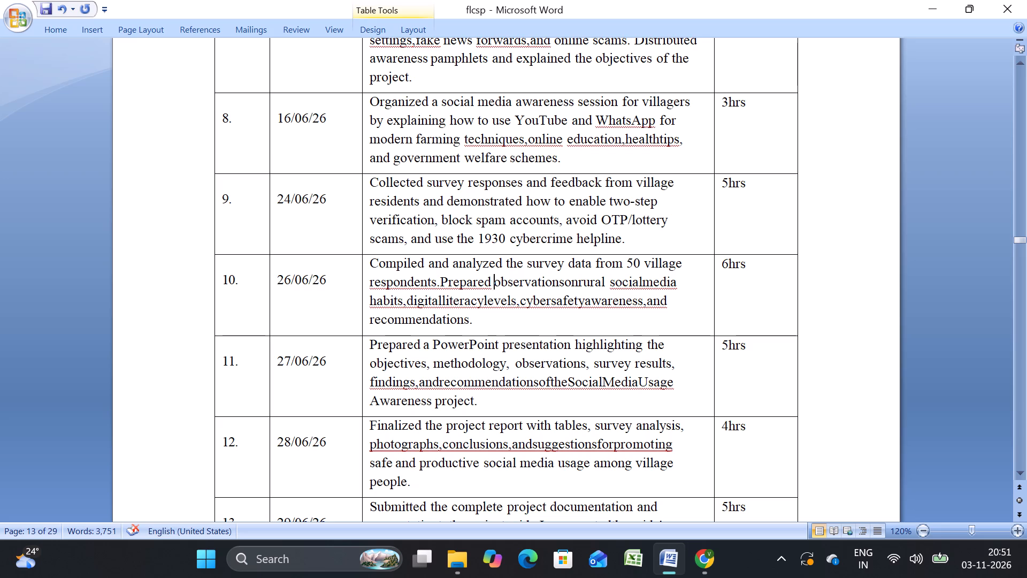
click(566, 286)
key(ctrl+shift+space)
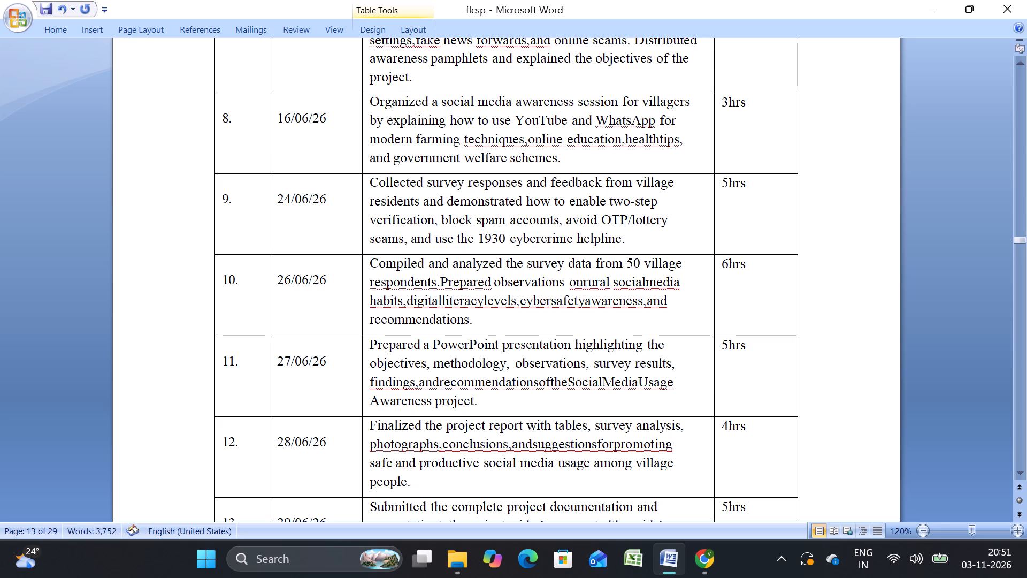
click(581, 286)
key(ctrl+shift+space)
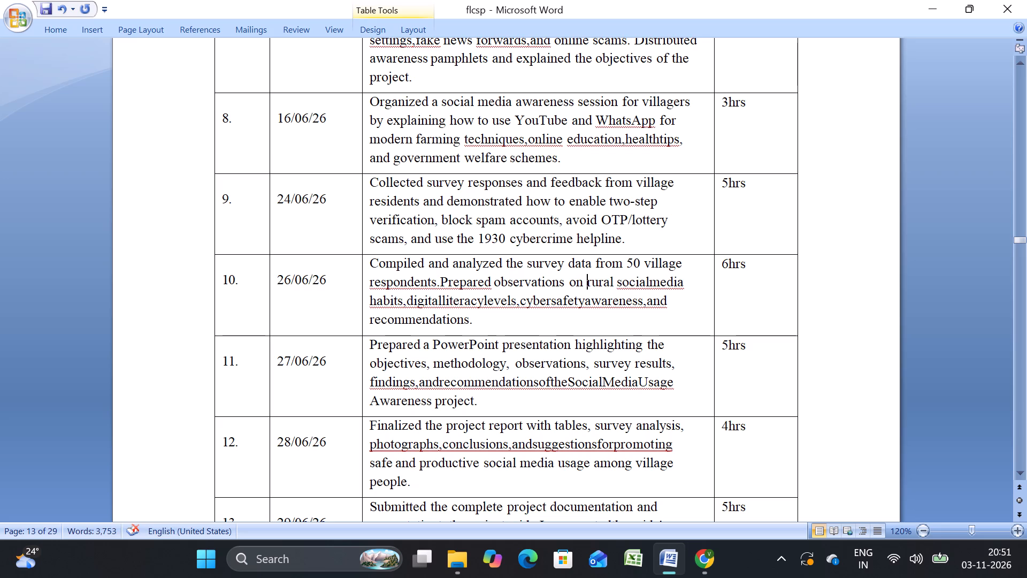
click(444, 302)
click(444, 302)
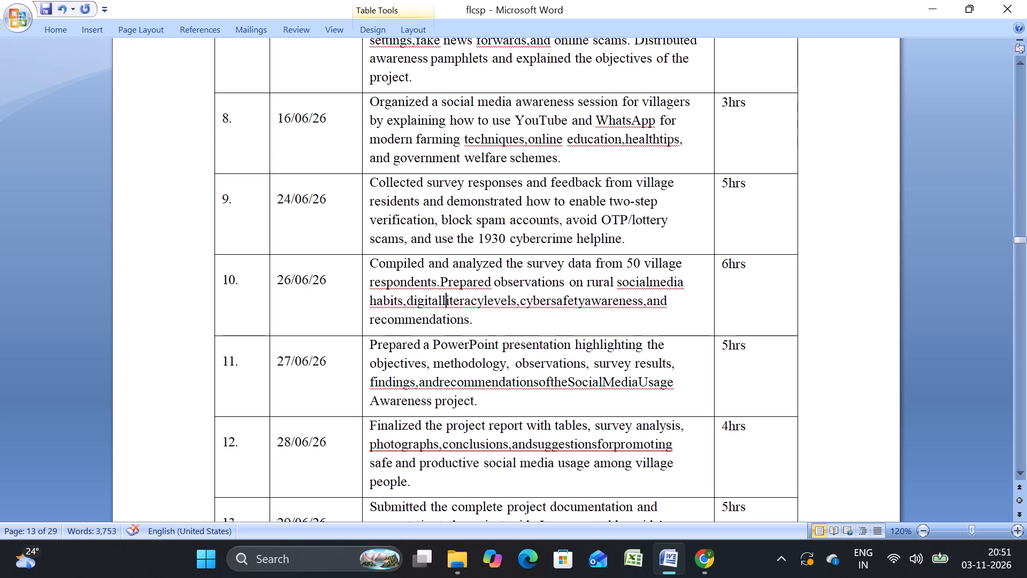
click(441, 301)
key(ctrl+shift+space)
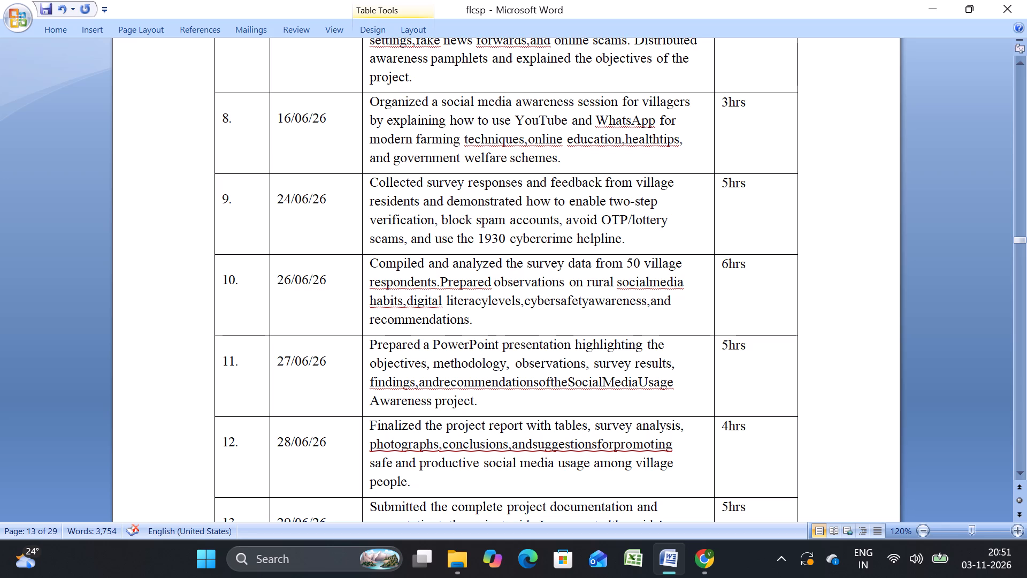
Separate the run-together words in row 11's description into "and recommendations of the Social Media Usage".
scroll(499, 320, down, 1)
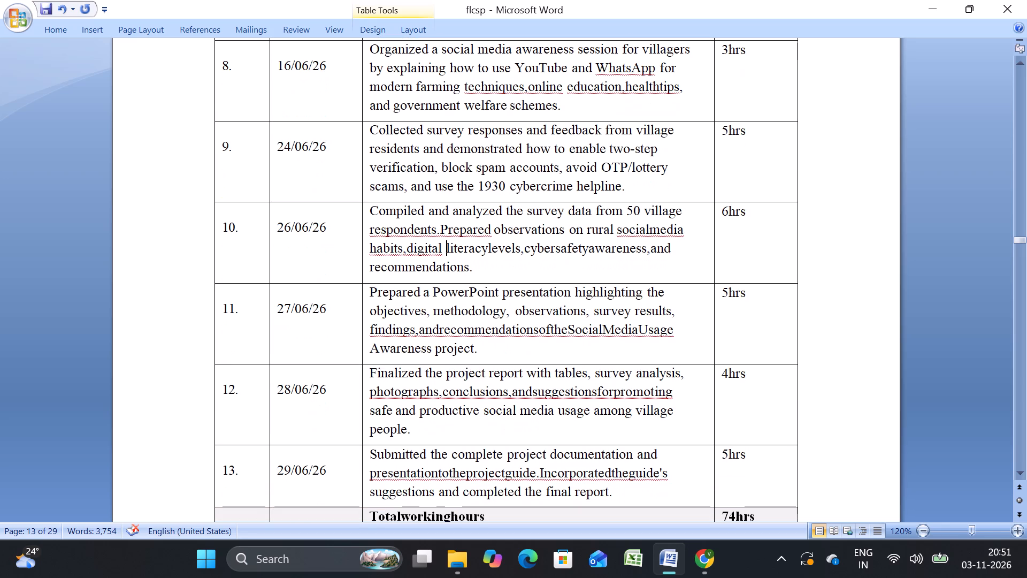
click(439, 329)
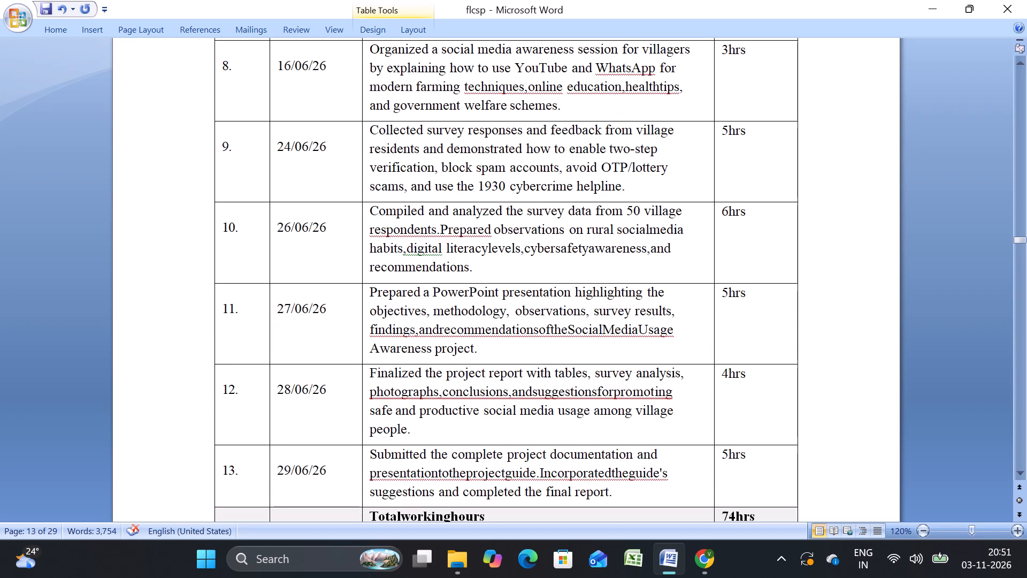
click(439, 329)
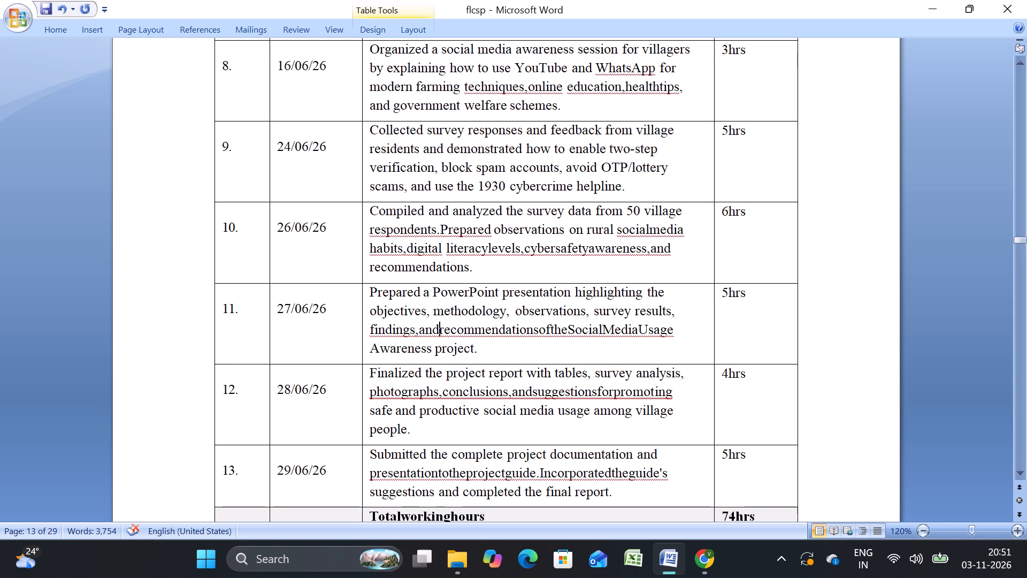
key(ctrl+shift+space)
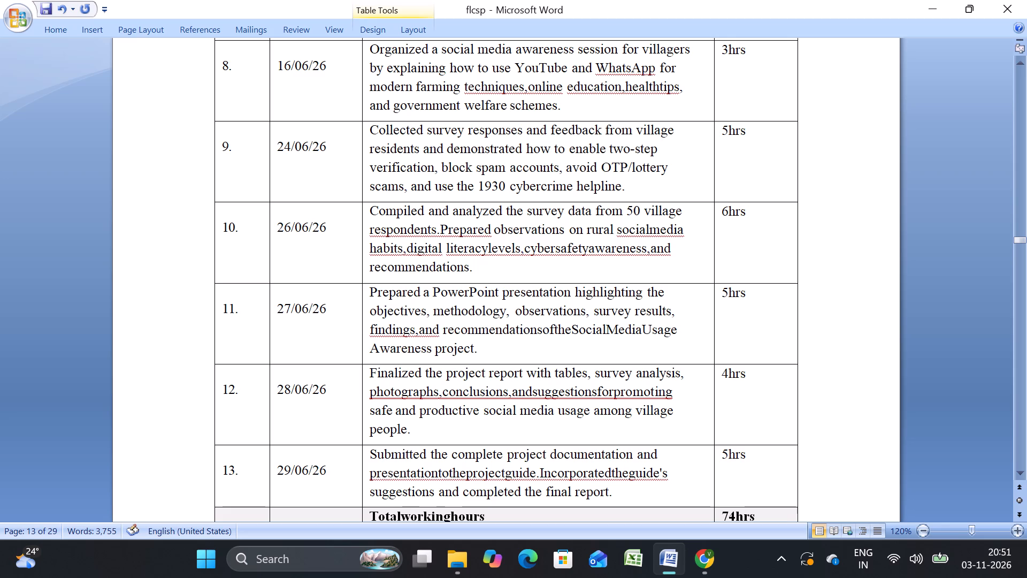
click(543, 332)
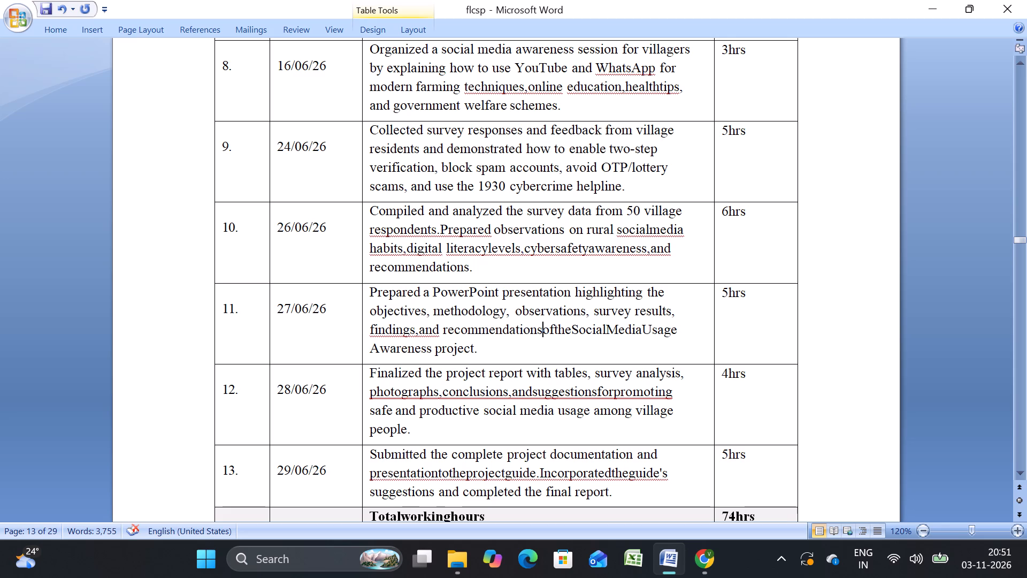
key(ctrl+shift+space)
click(557, 332)
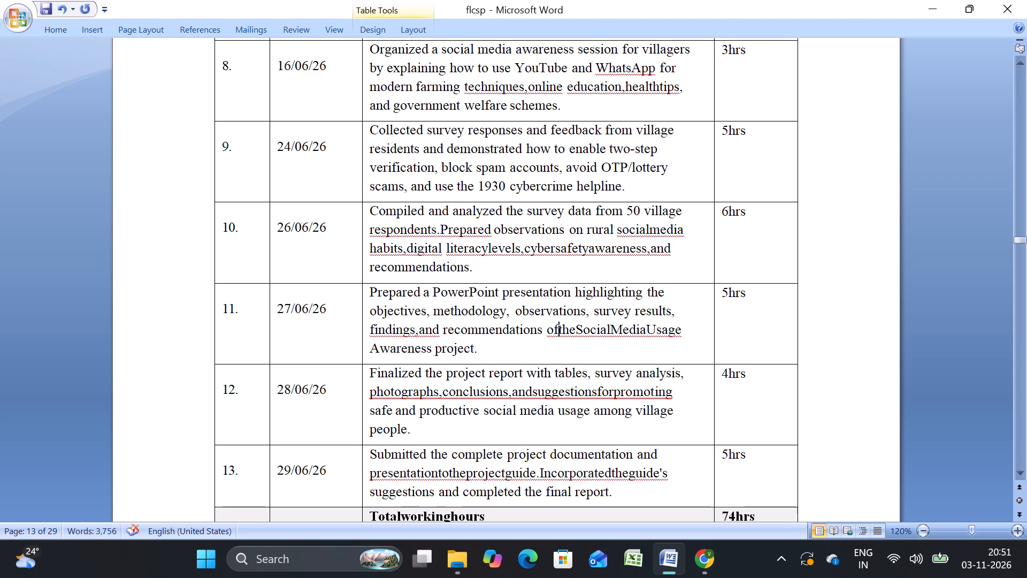
key(ctrl+shift+space)
click(578, 331)
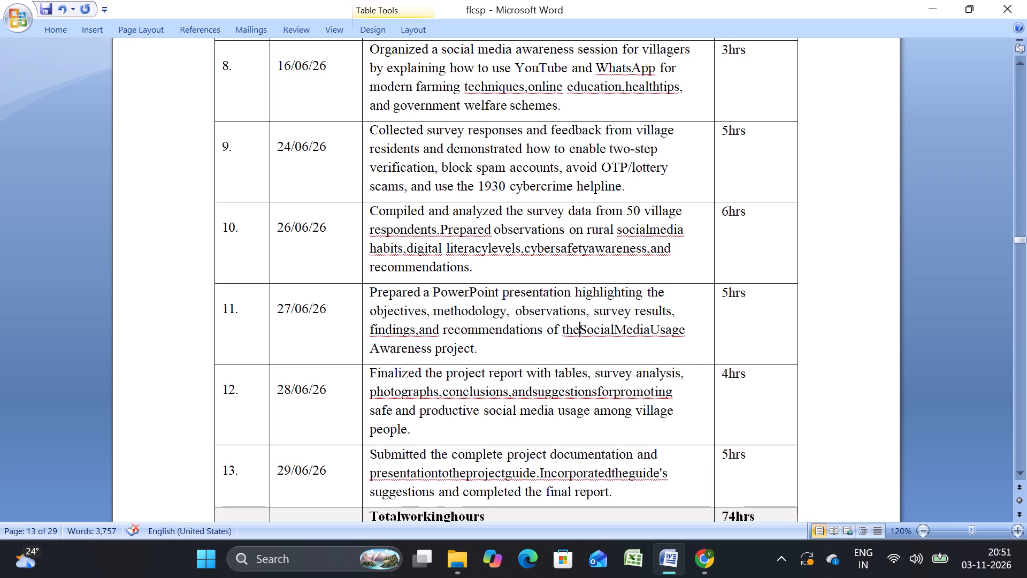
key(ctrl+shift+space)
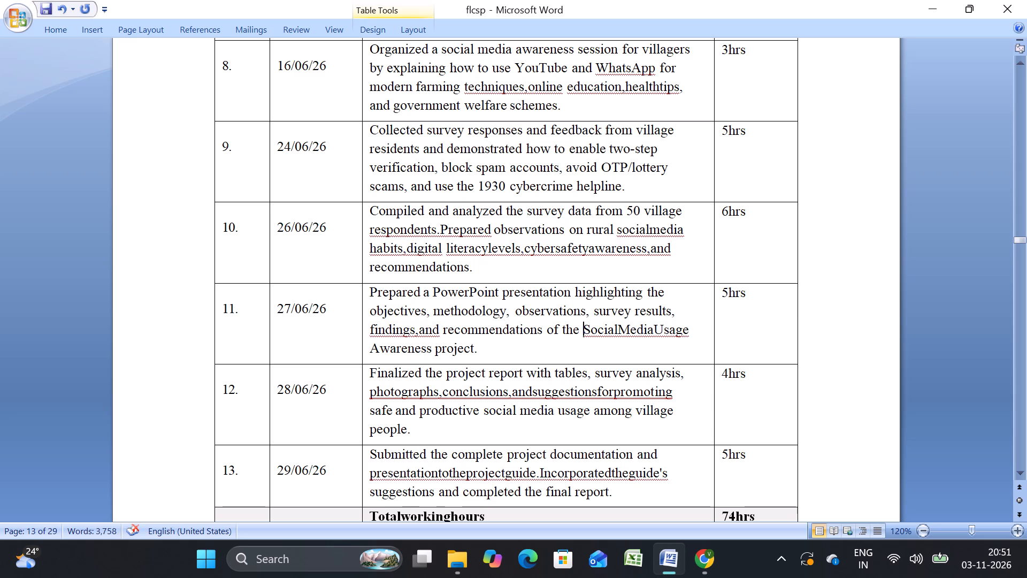
click(617, 331)
key(ctrl+shift+space)
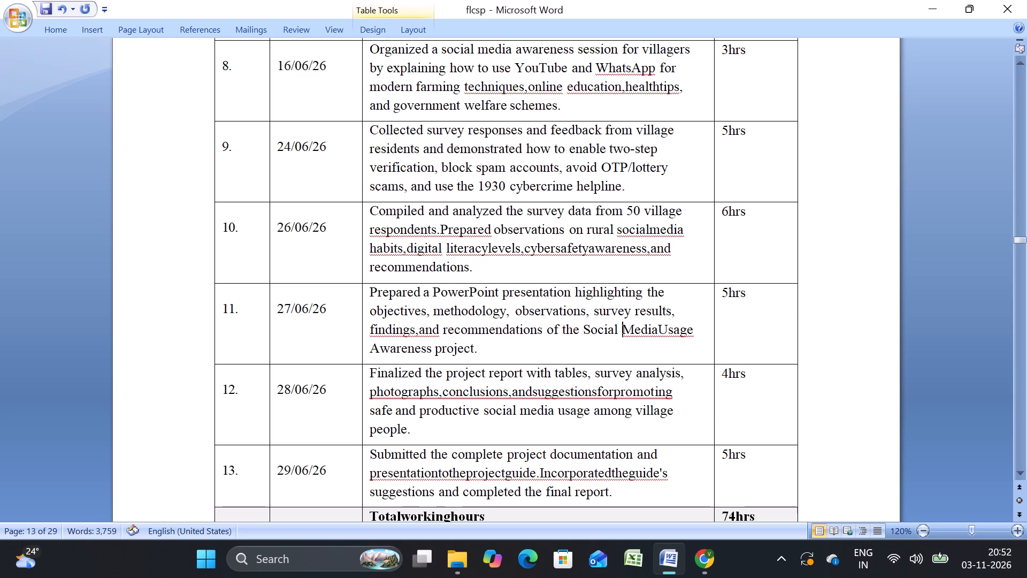
click(656, 332)
key(ctrl+shift+space)
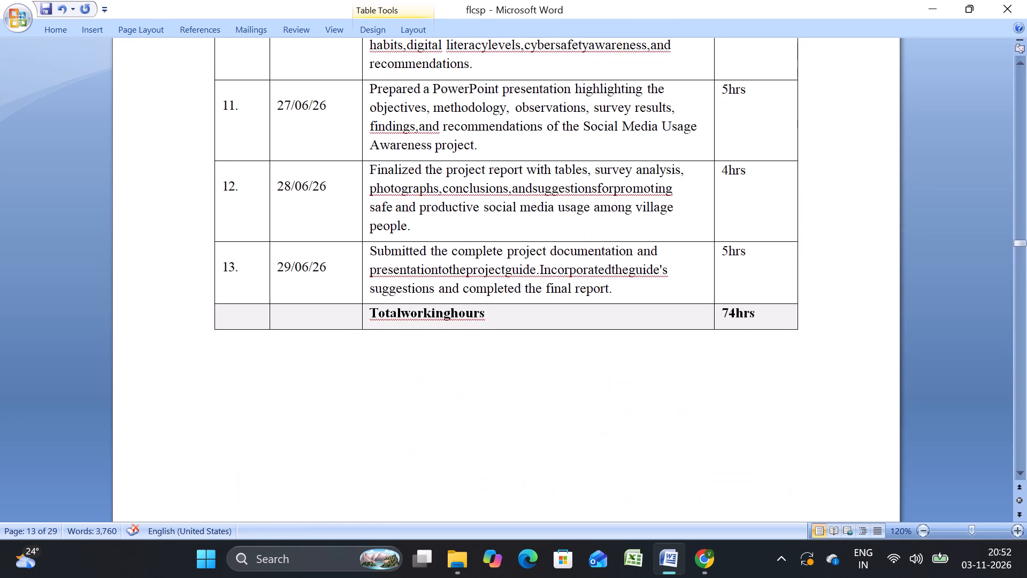
Separate the "Workdone" column heading of the daily progress table into "Work done".
scroll(609, 352, up, 1)
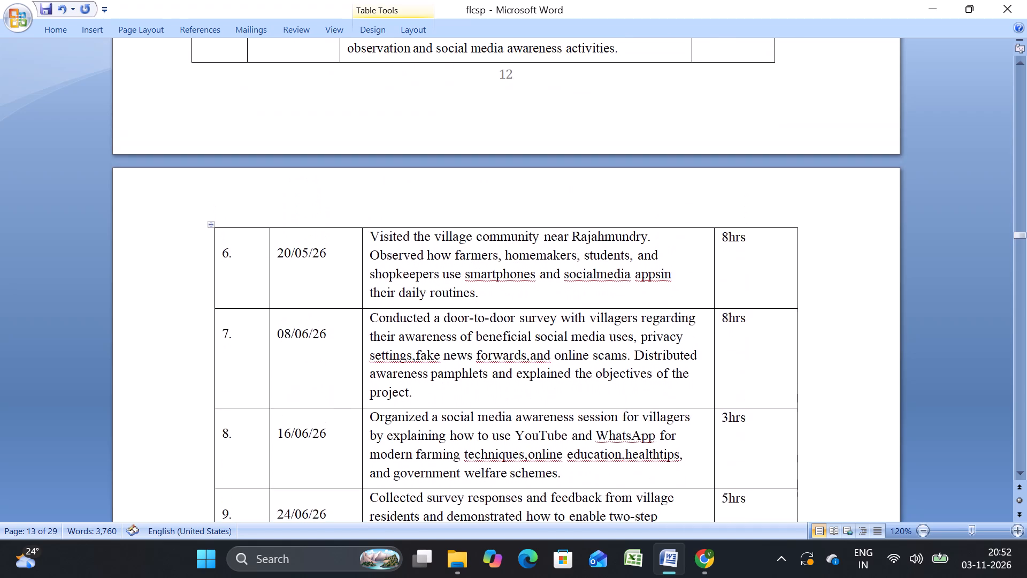
scroll(609, 352, up, 1)
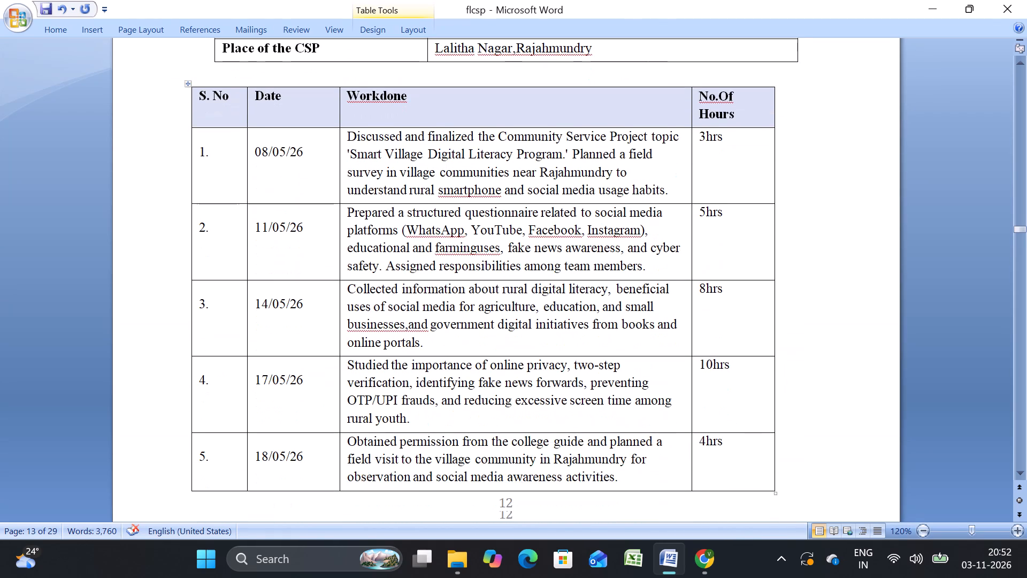
click(380, 98)
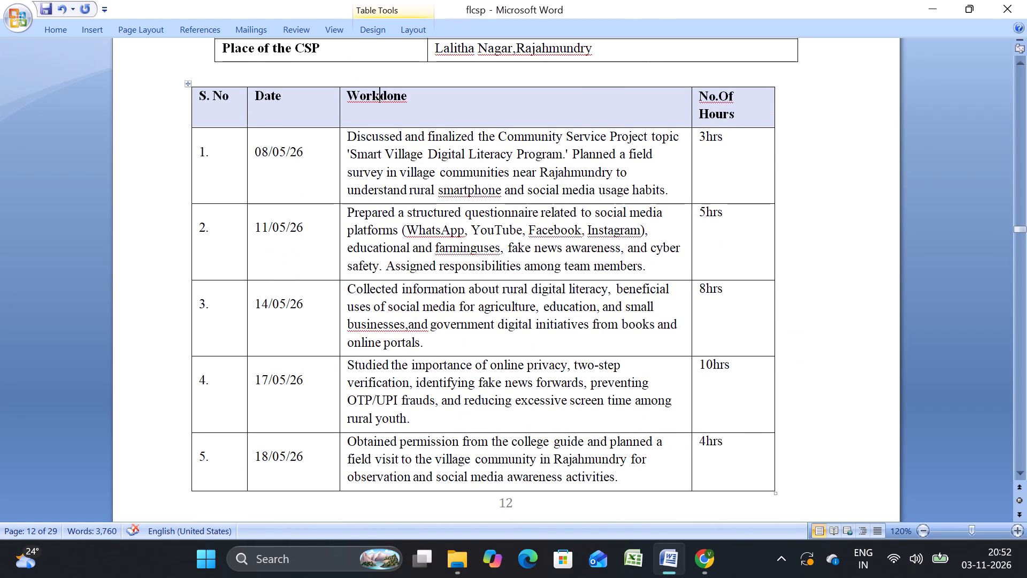
key(ctrl+shift+space)
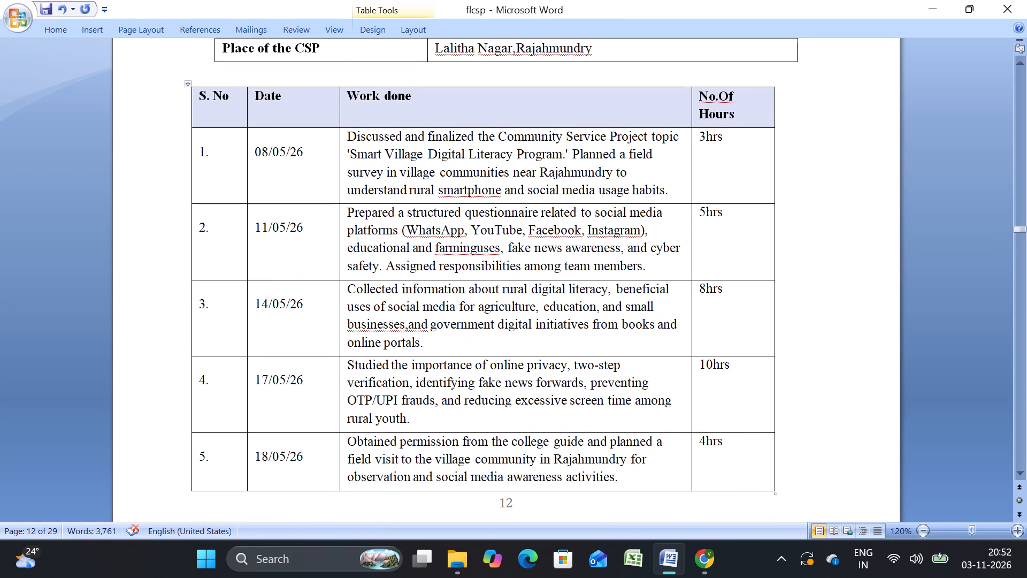
In row 10's description, separate the run-together words into "literacy levels" and "cyber safety awareness, and".
scroll(613, 162, down, 1)
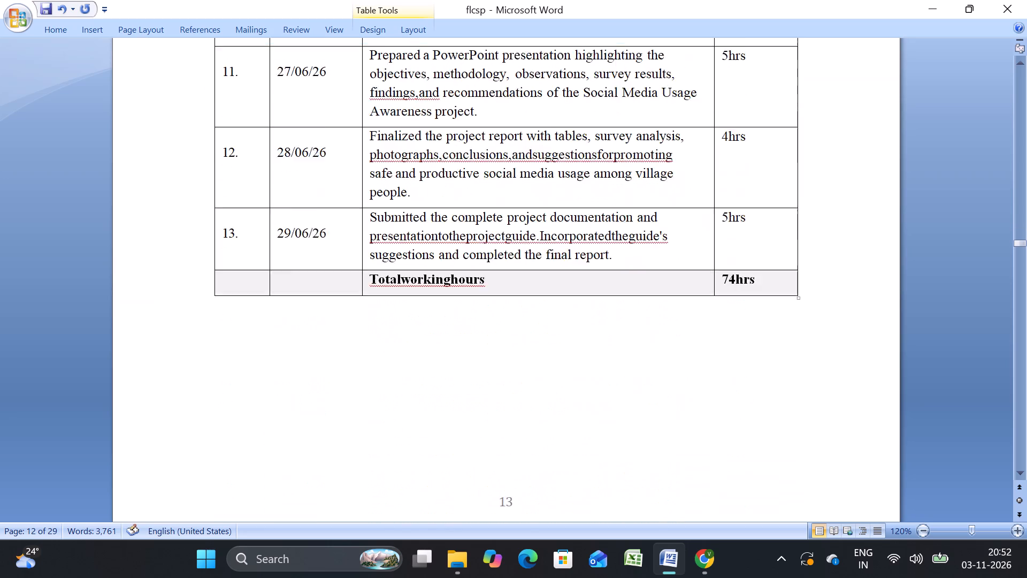
scroll(613, 162, down, 1)
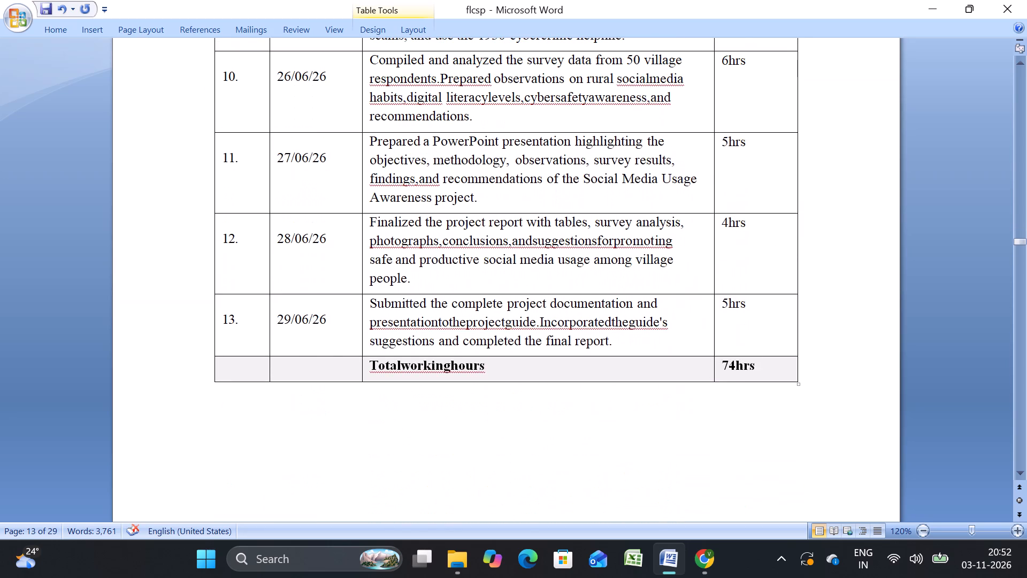
scroll(613, 162, up, 1)
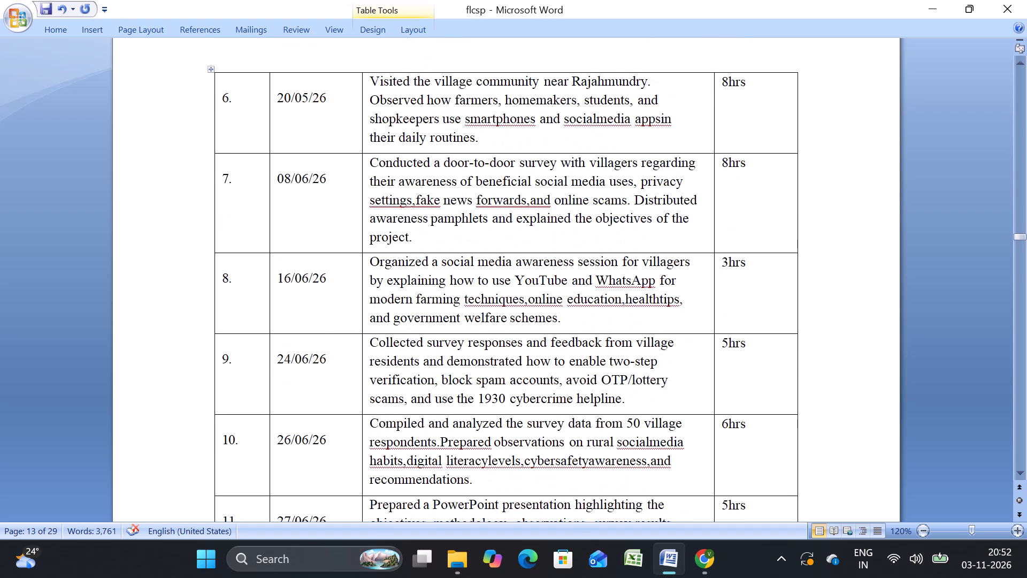
scroll(613, 162, down, 1)
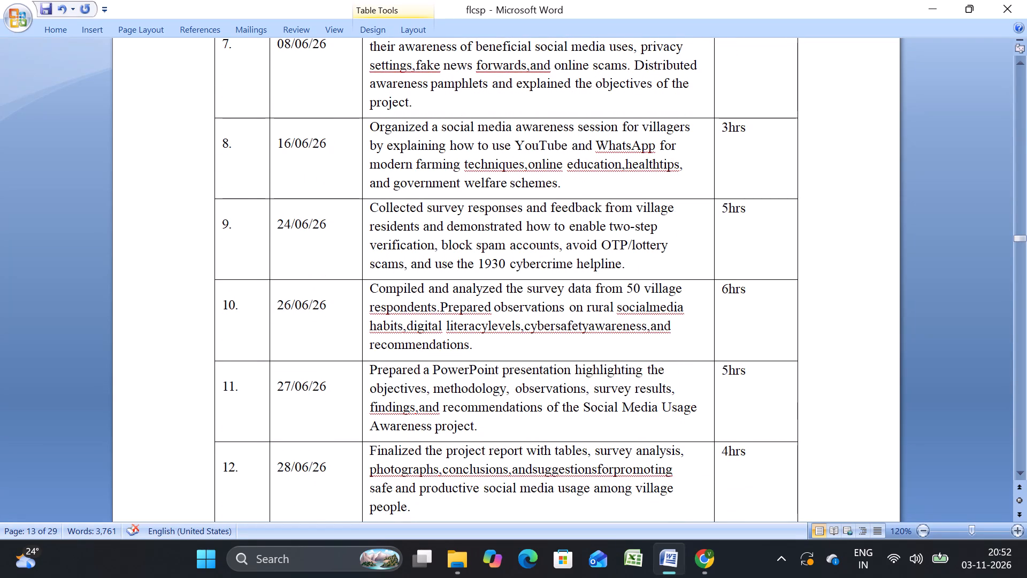
click(489, 331)
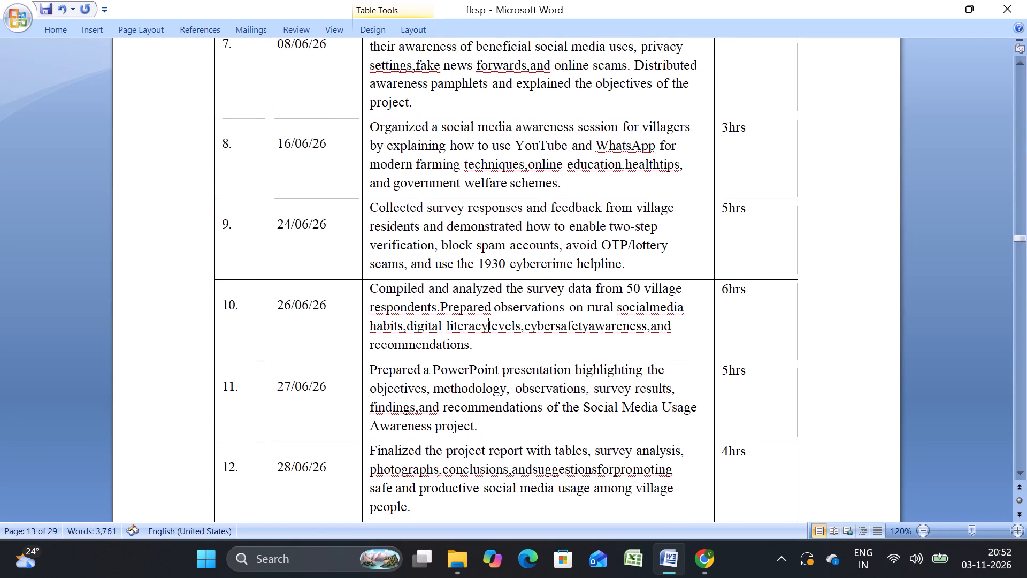
key(ctrl+shift+space)
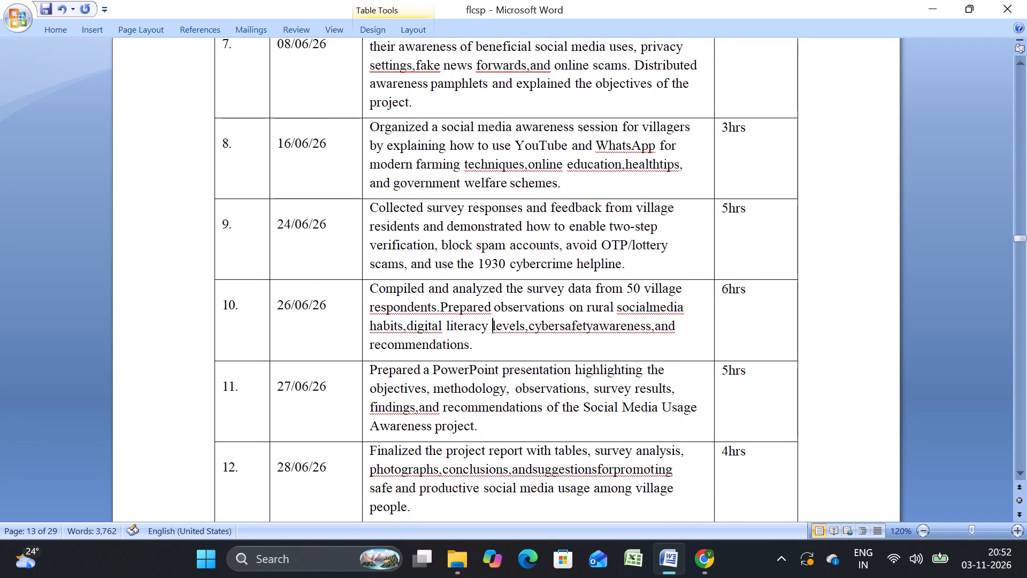
click(558, 330)
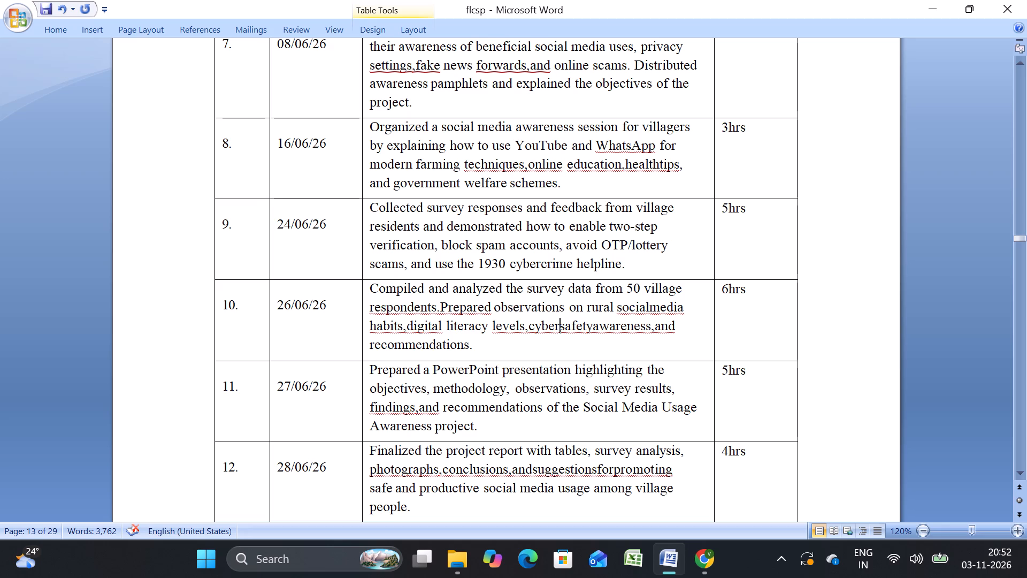
key(ctrl+shift+space)
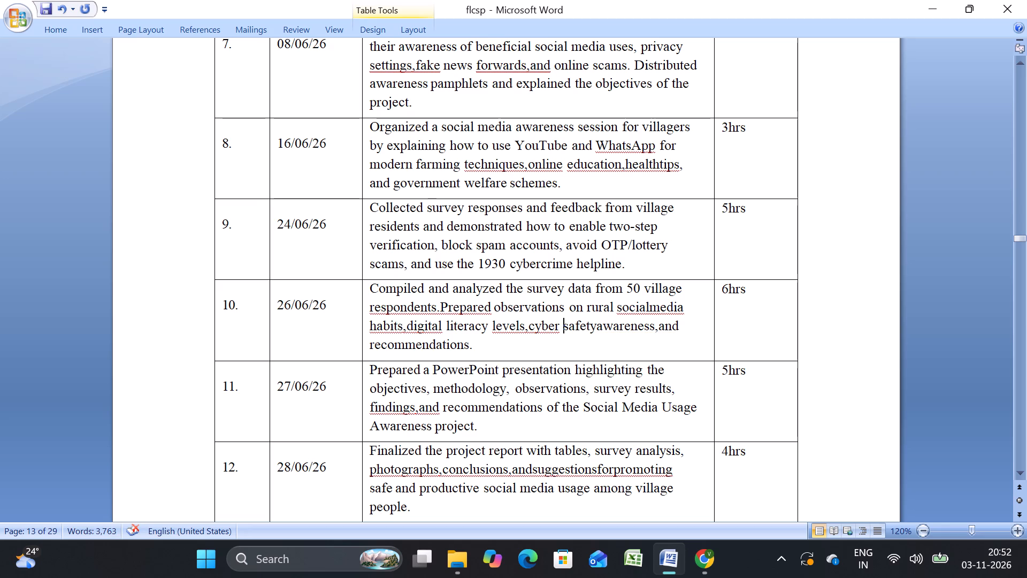
click(594, 328)
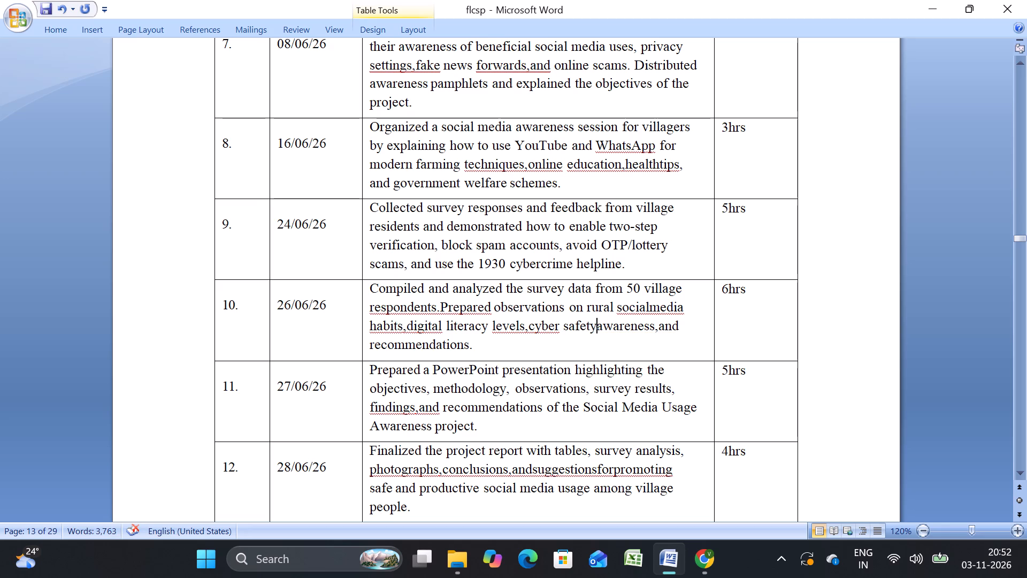
ctrl+shift+click(594, 328)
key(ctrl+shift+space)
key(ctrl+shift+space)
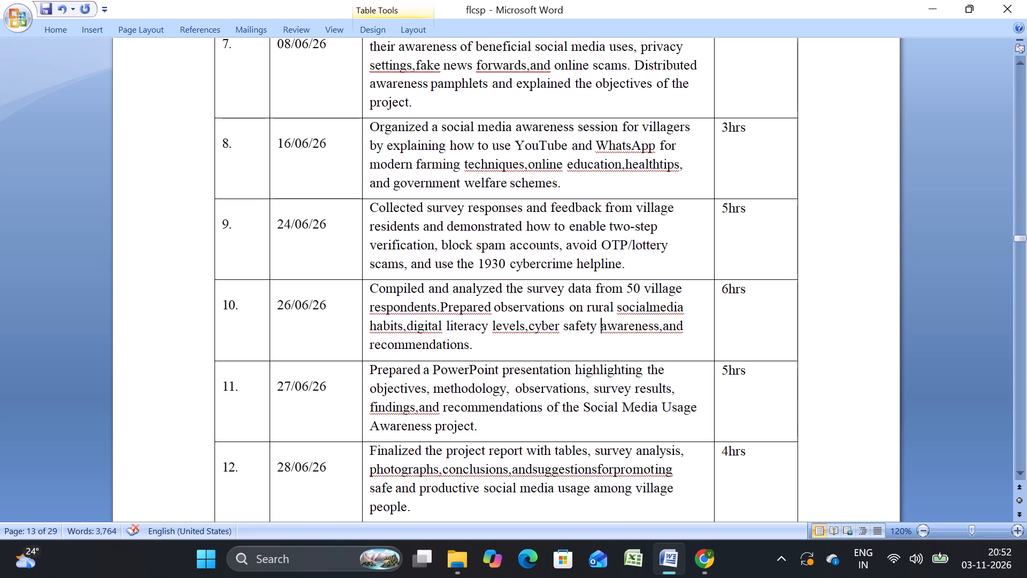
click(662, 332)
key(ctrl+shift+space)
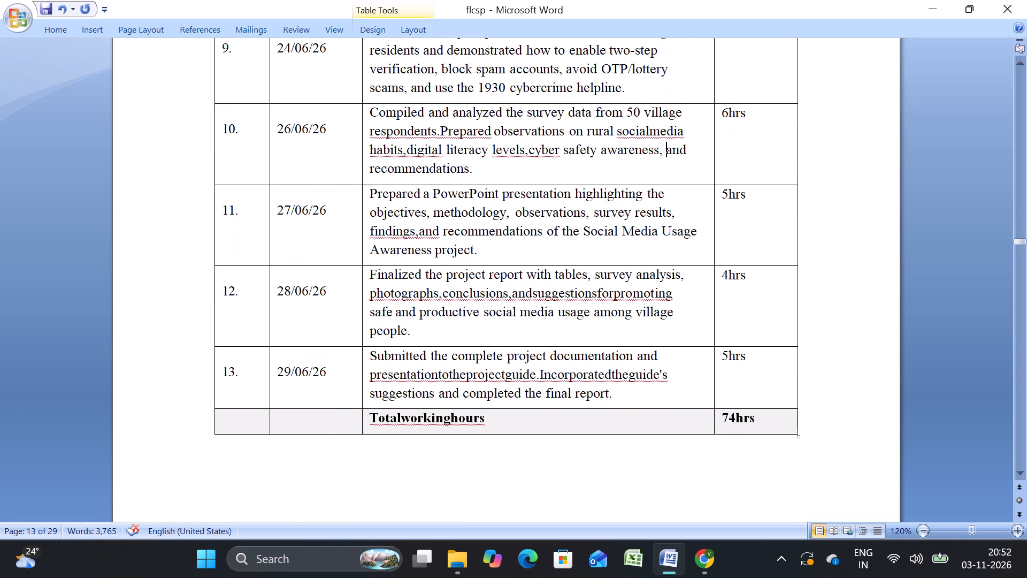
In row 12's description, split "and" from the run-together word beginning with "suggestions".
click(530, 293)
key(ctrl+shift+space)
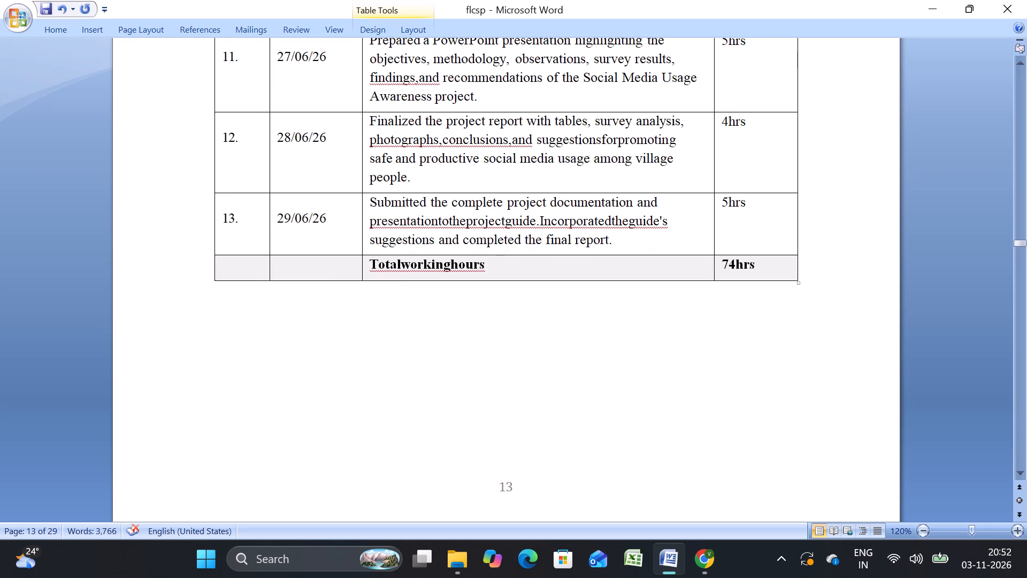
In row 13's description, separate the run-together words into "presentation to the project guide." and add a space before "Incorporated".
click(437, 224)
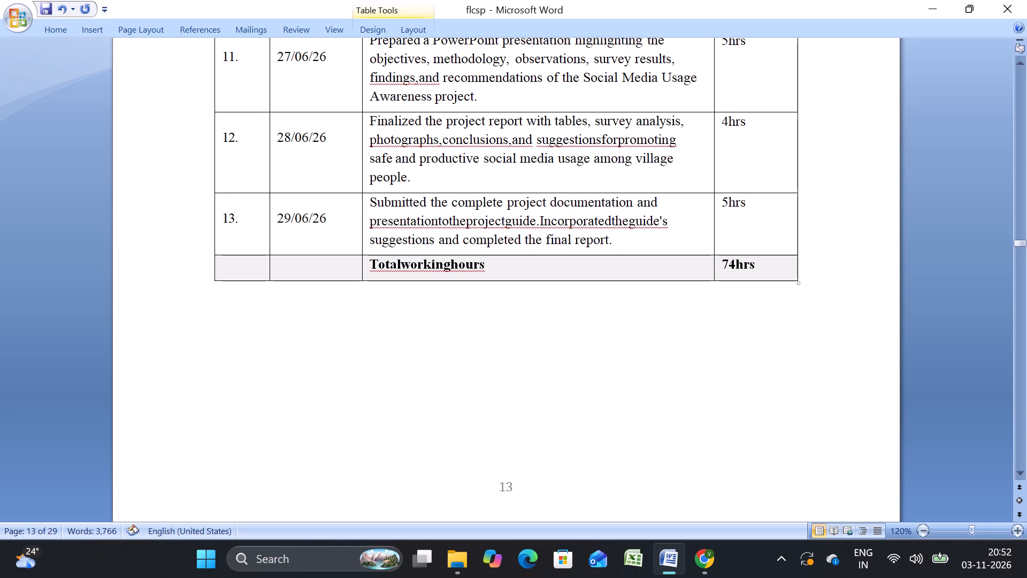
click(437, 224)
key(ctrl+shift+space)
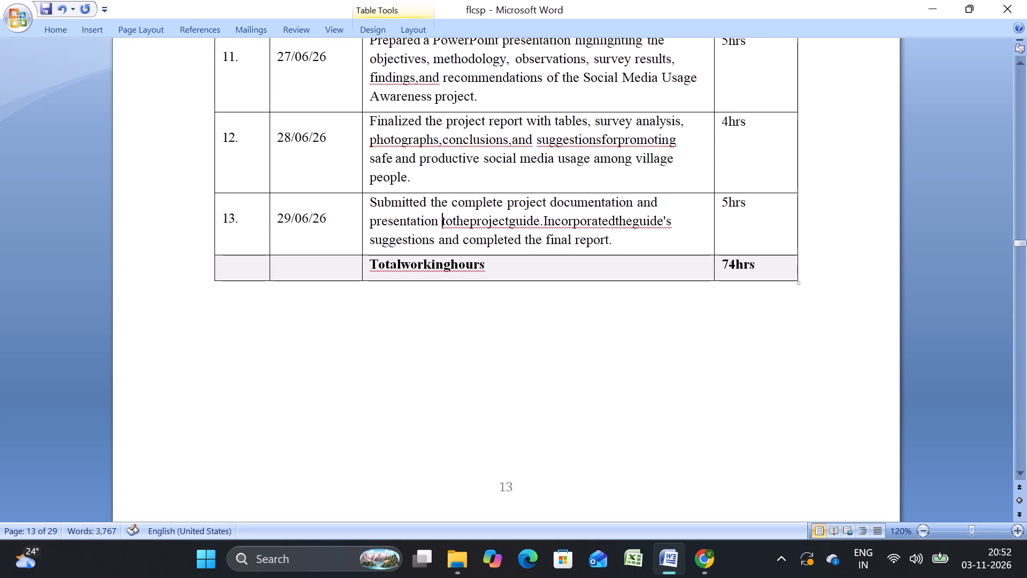
click(450, 222)
key(ctrl+shift+space)
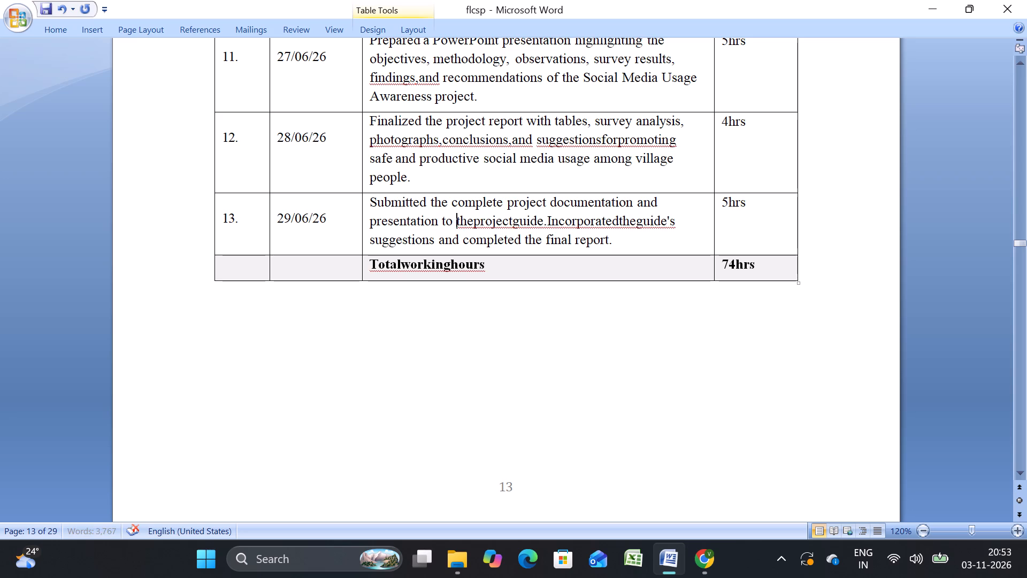
click(471, 219)
key(ctrl+shift+space)
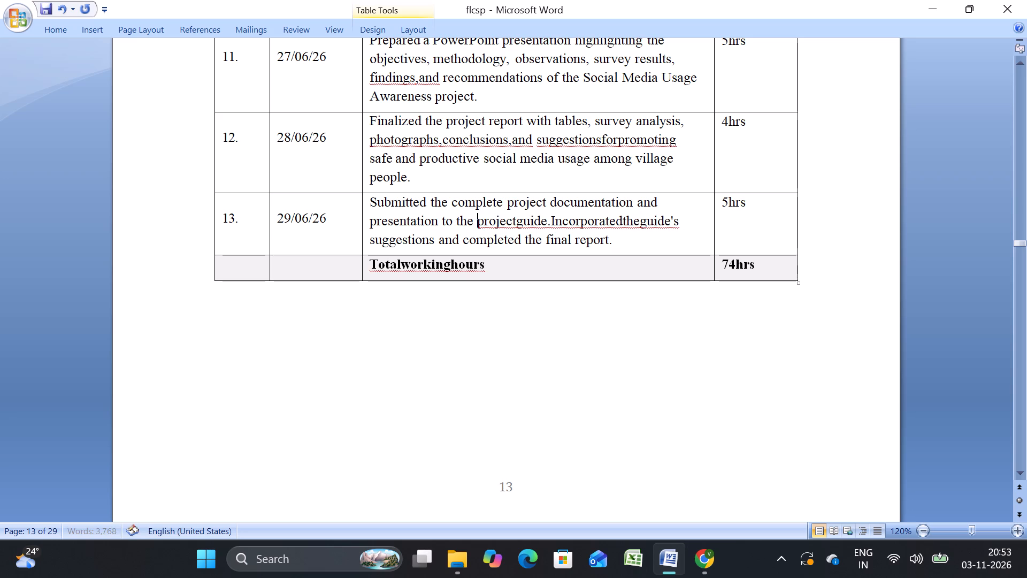
click(515, 223)
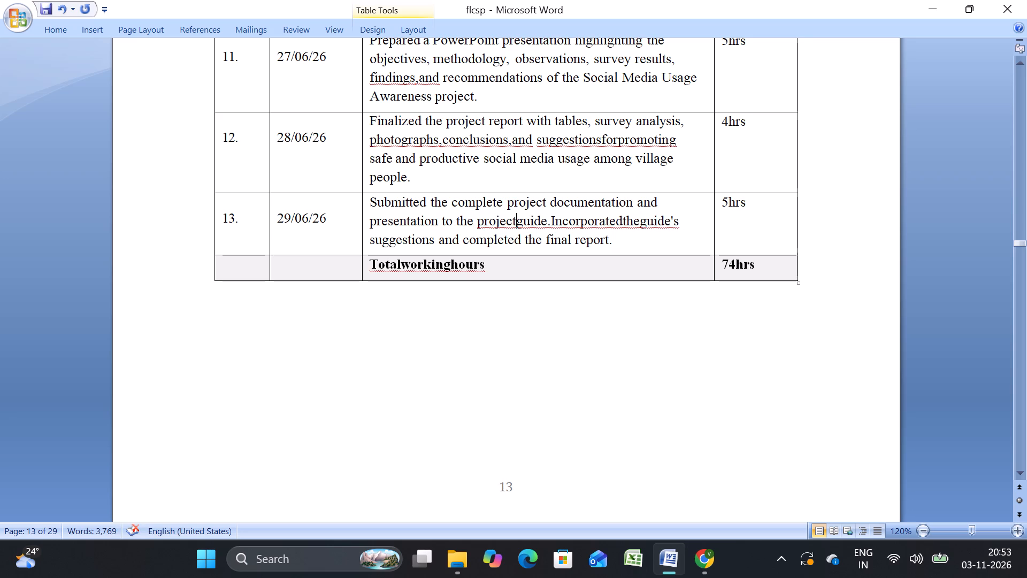
key(ctrl+shift+space)
ctrl+shift+click(515, 223)
click(555, 223)
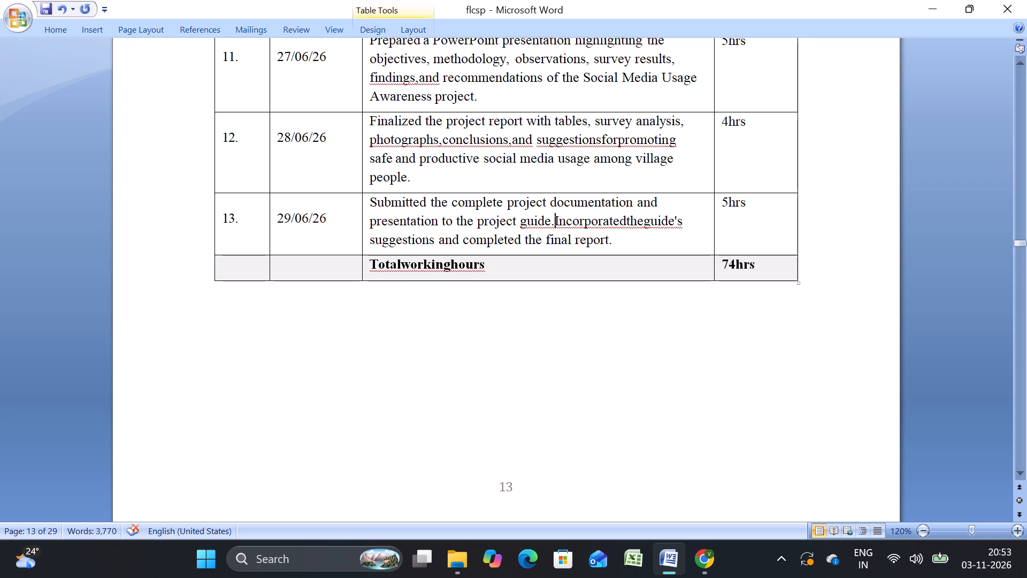
key(ctrl+shift+space)
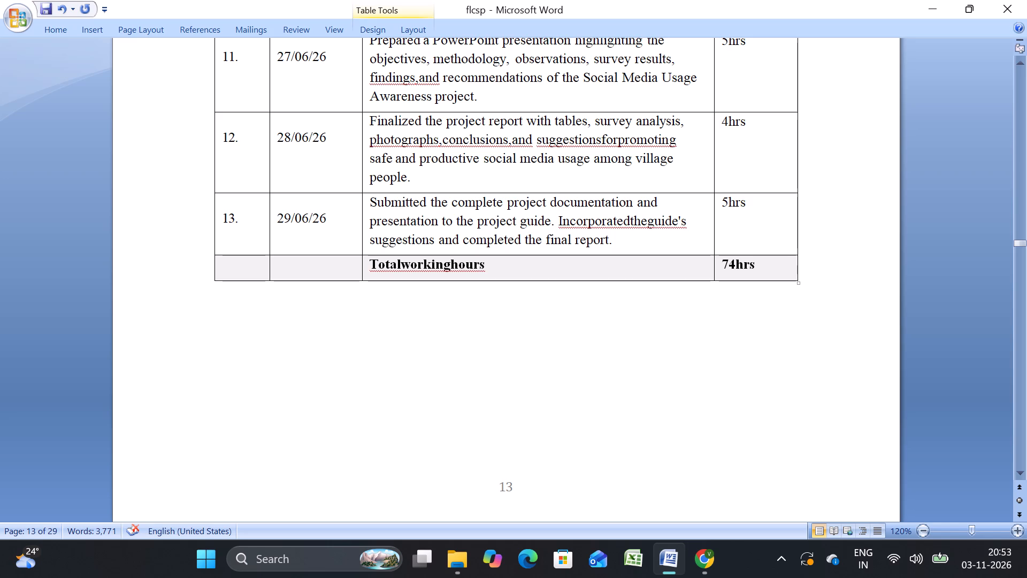
Separate the rest of that line in row 13 into "Incorporated the guide's".
click(627, 224)
ctrl+shift+click(627, 224)
key(ctrl+shift+space)
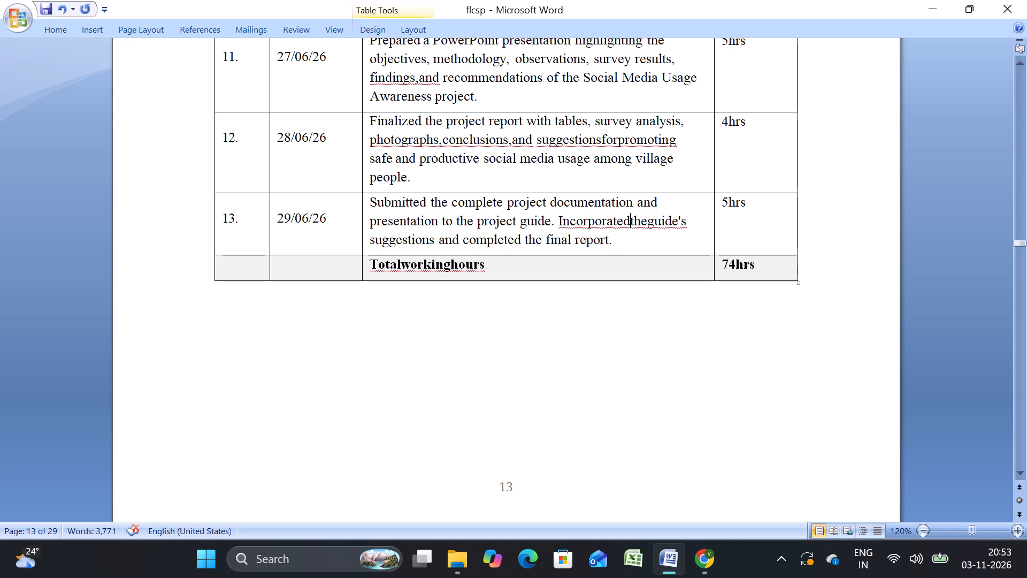
click(627, 224)
key(ctrl+shift+space)
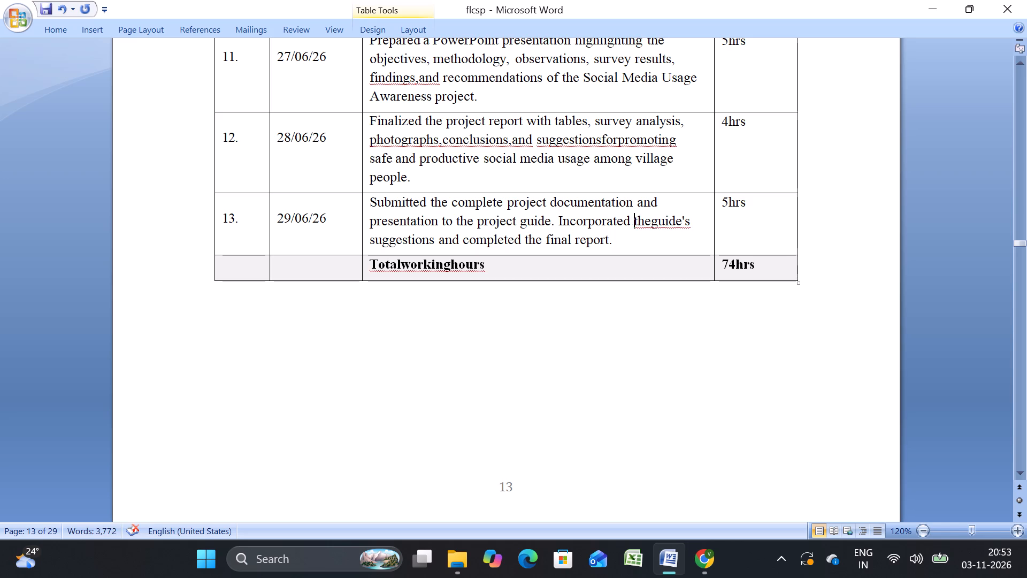
click(650, 224)
key(ctrl+shift+space)
Separate the label in the progress table's last row into "Total working hours".
click(403, 261)
key(ctrl+shift+space)
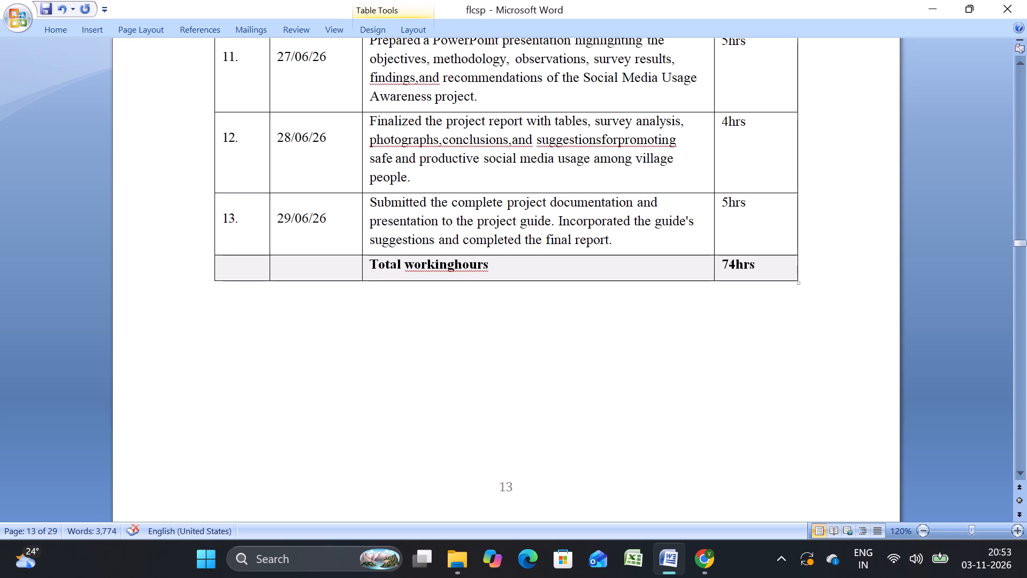
click(449, 269)
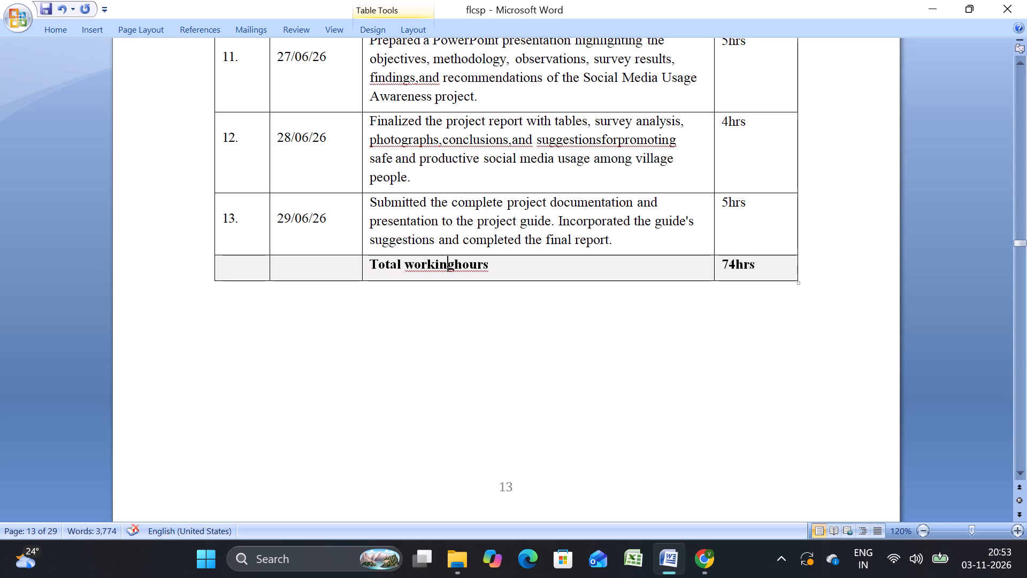
click(454, 269)
ctrl+click(454, 269)
ctrl+shift+click(454, 269)
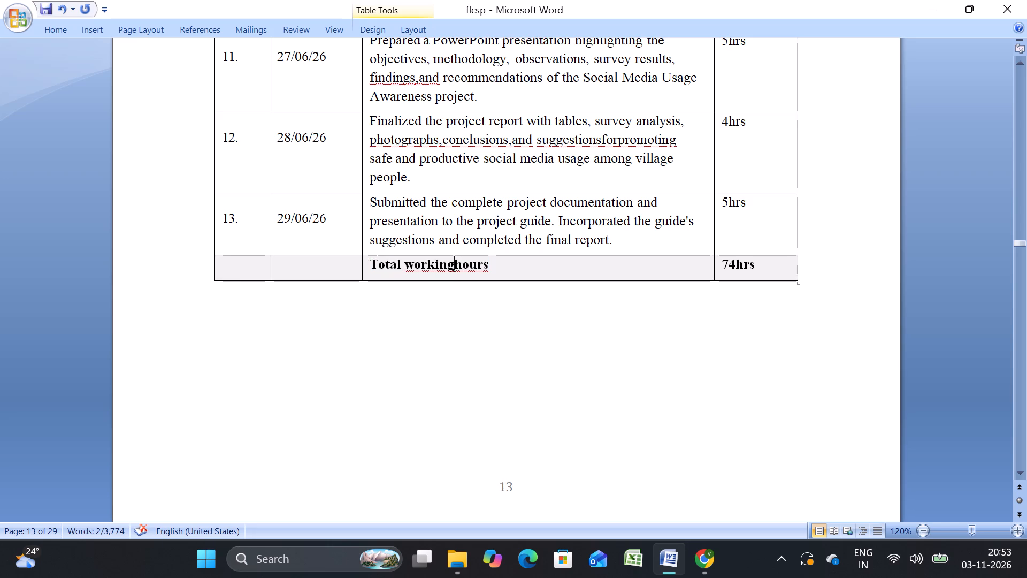
key(ctrl+shift+space)
Look over the pages following the progress table for run-together text, from the table of contents through the abstract, introduction and evolution sections.
scroll(487, 307, down, 2)
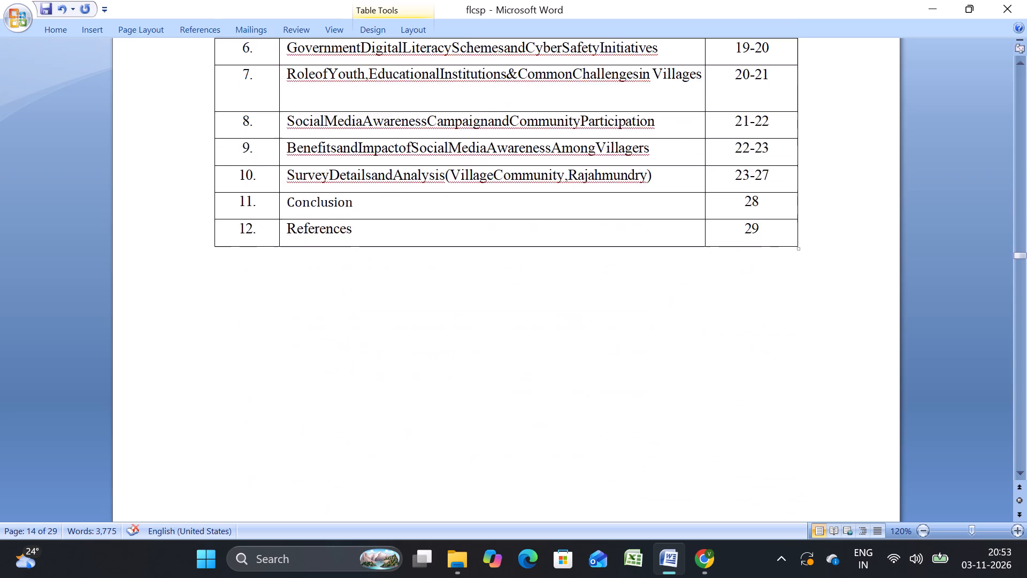
scroll(487, 307, down, 1)
scroll(487, 307, up, 1)
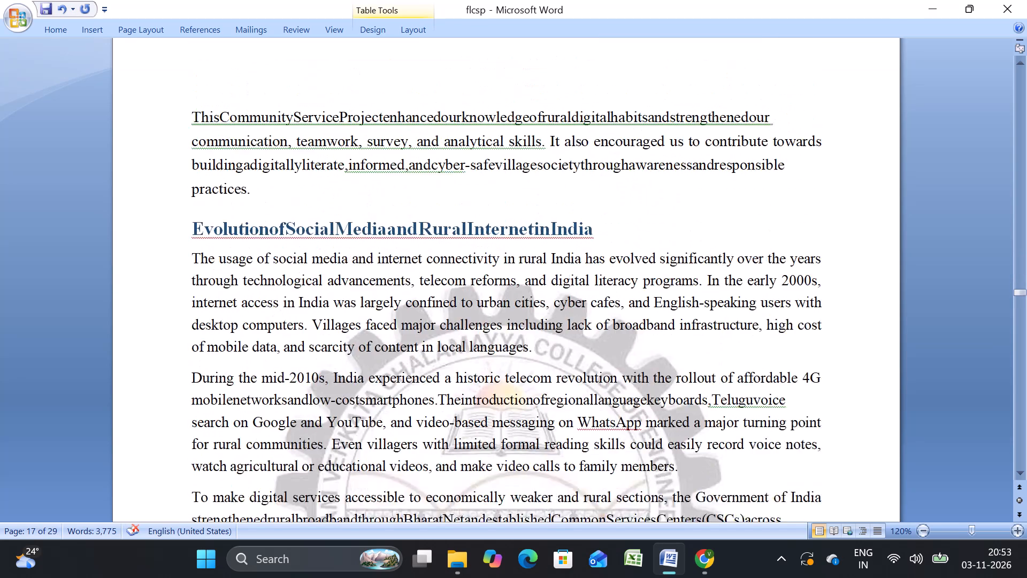
scroll(487, 307, up, 1)
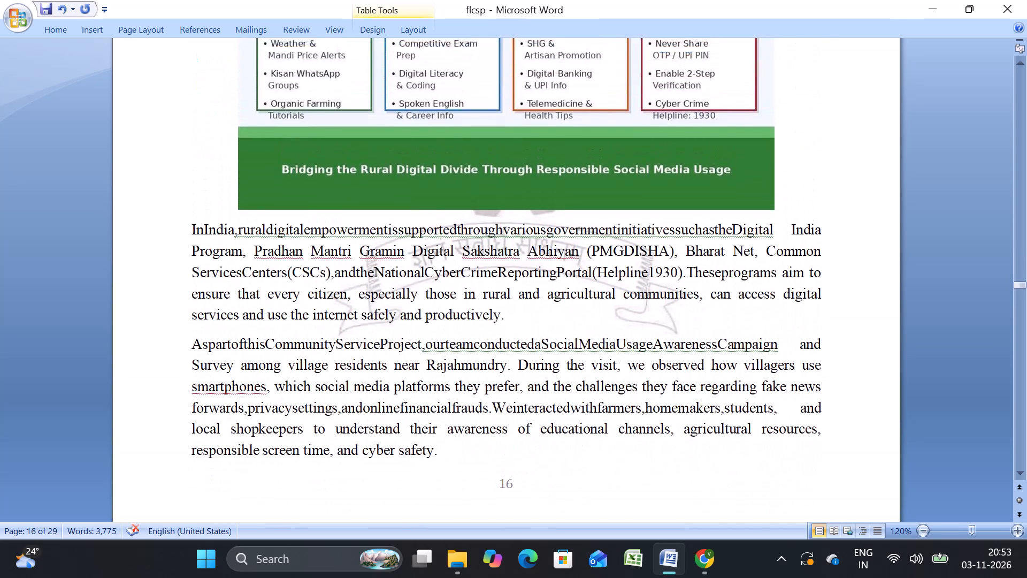
scroll(487, 307, up, 2)
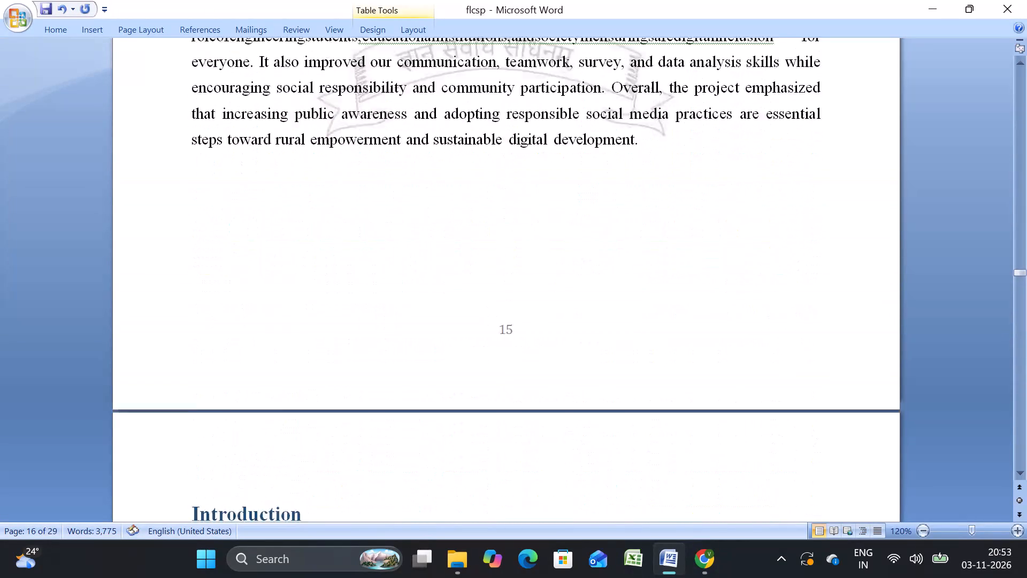
scroll(487, 307, up, 3)
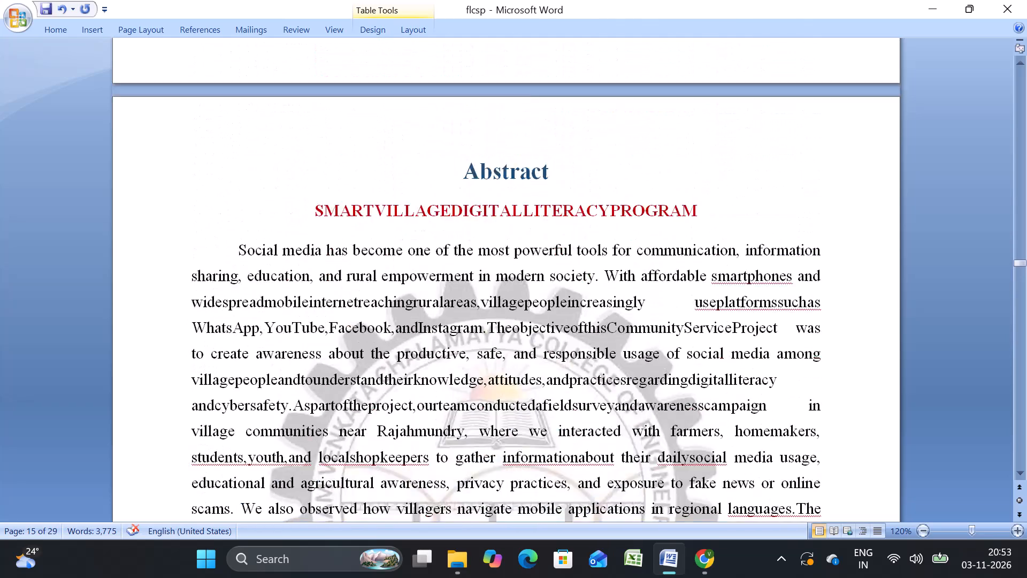
scroll(487, 307, up, 2)
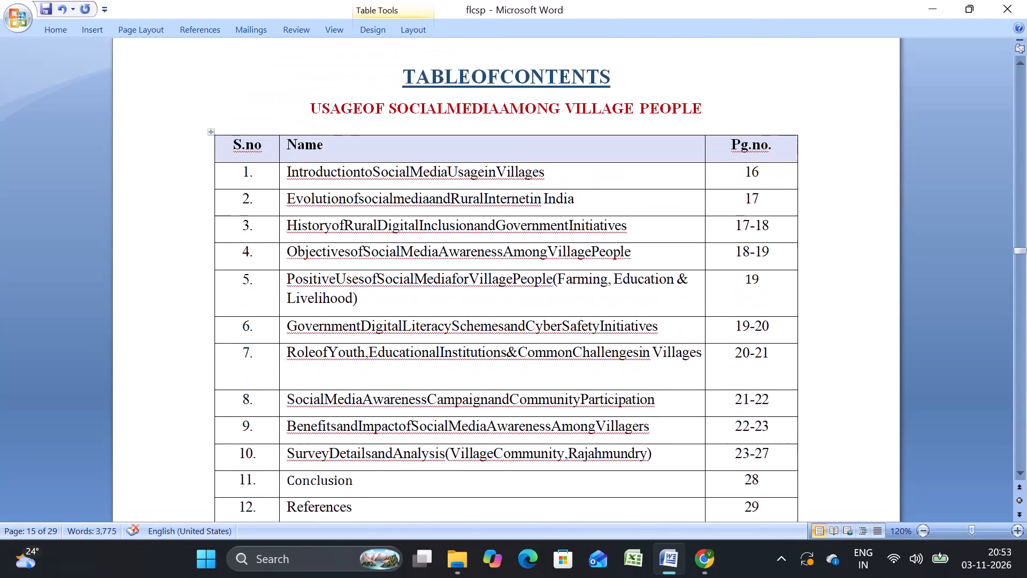
scroll(487, 307, up, 1)
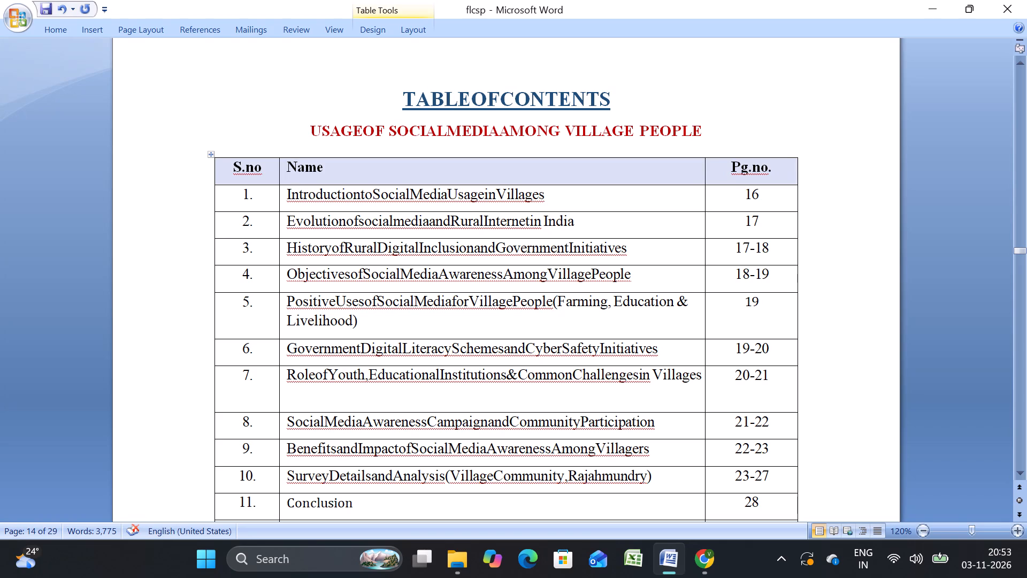
In the table of contents, separate the run-together words of entry 1 into "Introduction to Social Media Usage in Villages".
click(361, 197)
key(ctrl+shift+space)
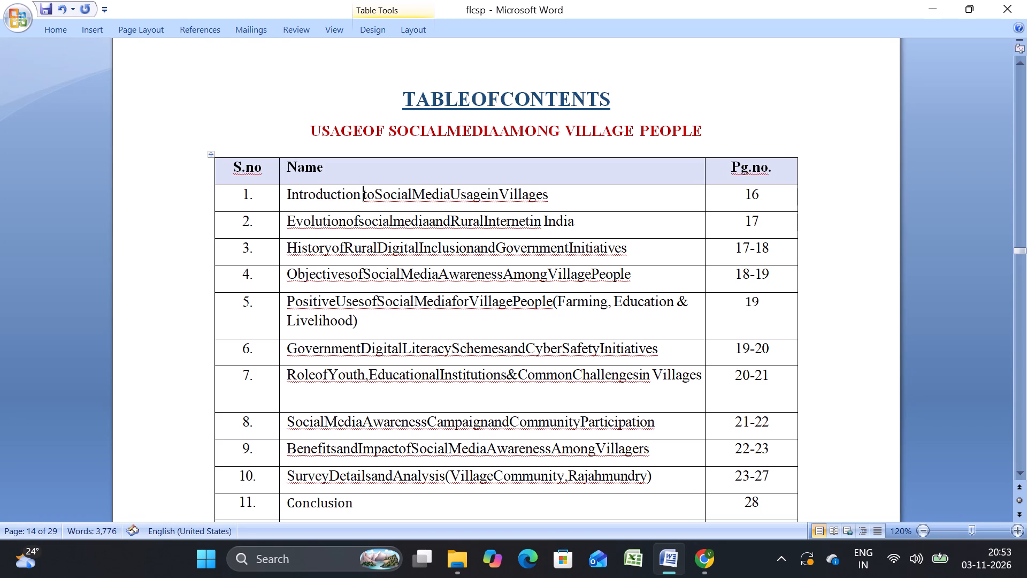
click(373, 197)
key(ctrl+shift+space)
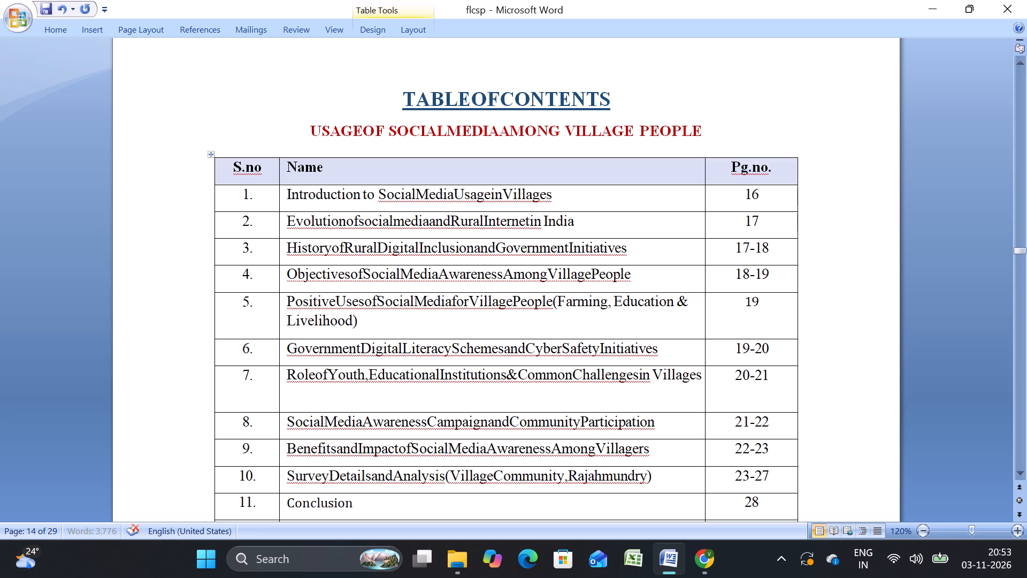
click(415, 195)
key(ctrl+shift+space)
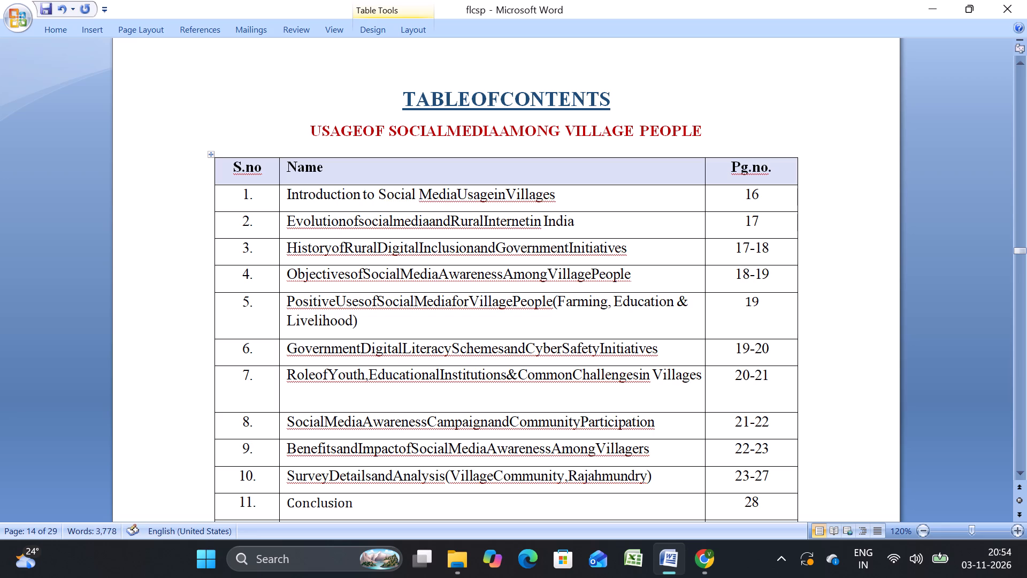
click(455, 196)
key(ctrl+shift+space)
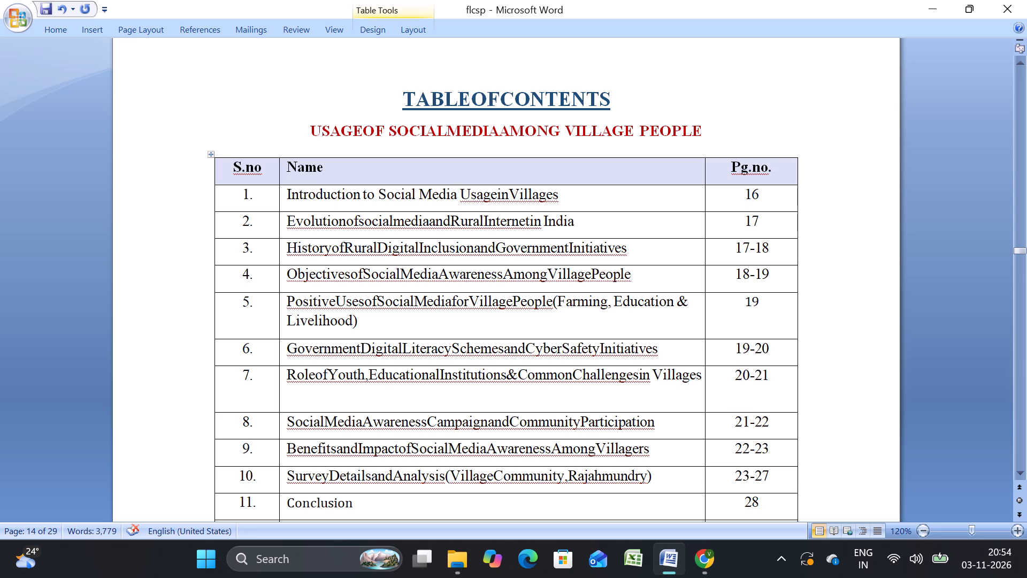
click(495, 198)
key(ctrl+shift+space)
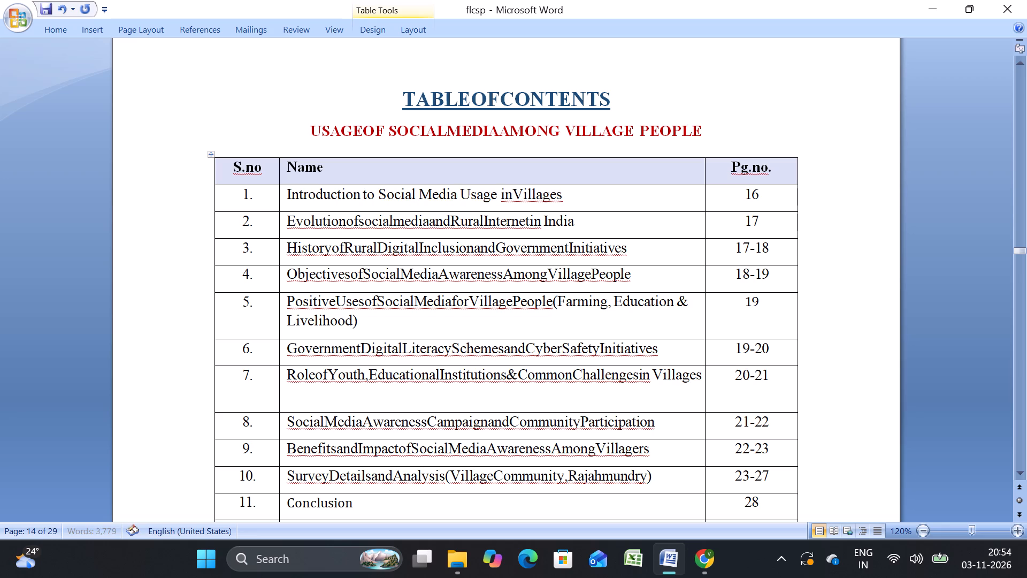
click(517, 198)
key(ctrl+shift+space)
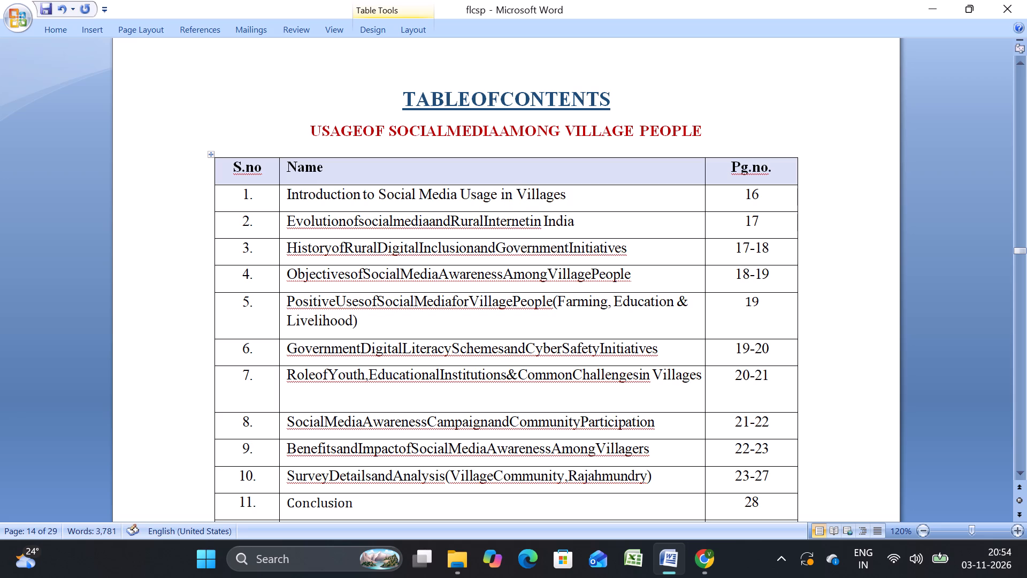
Separate the run-together words at the start of contents entry 2 into "Evolution of social media", with a space before "and".
click(348, 223)
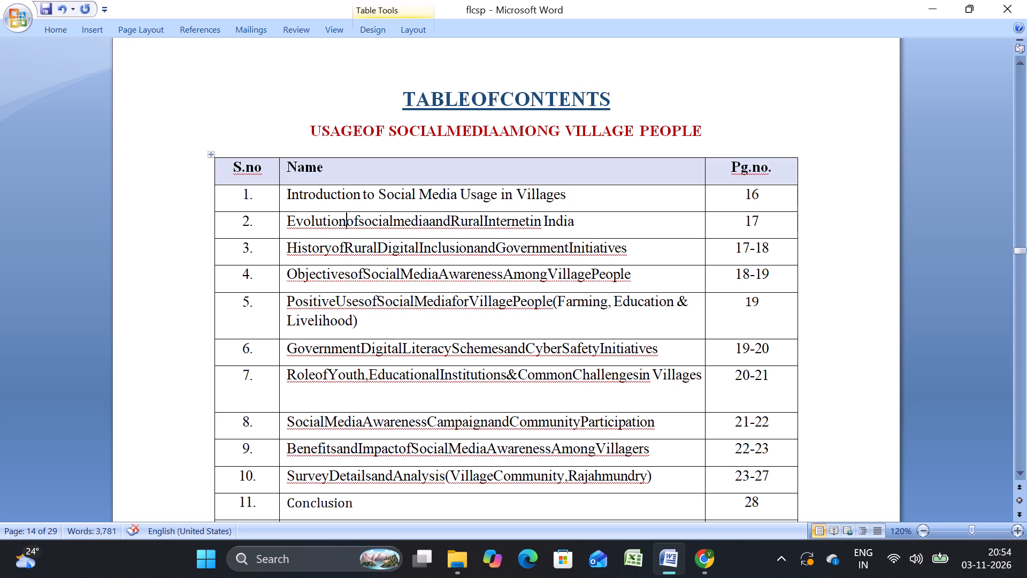
key(ctrl+shift+space)
click(359, 223)
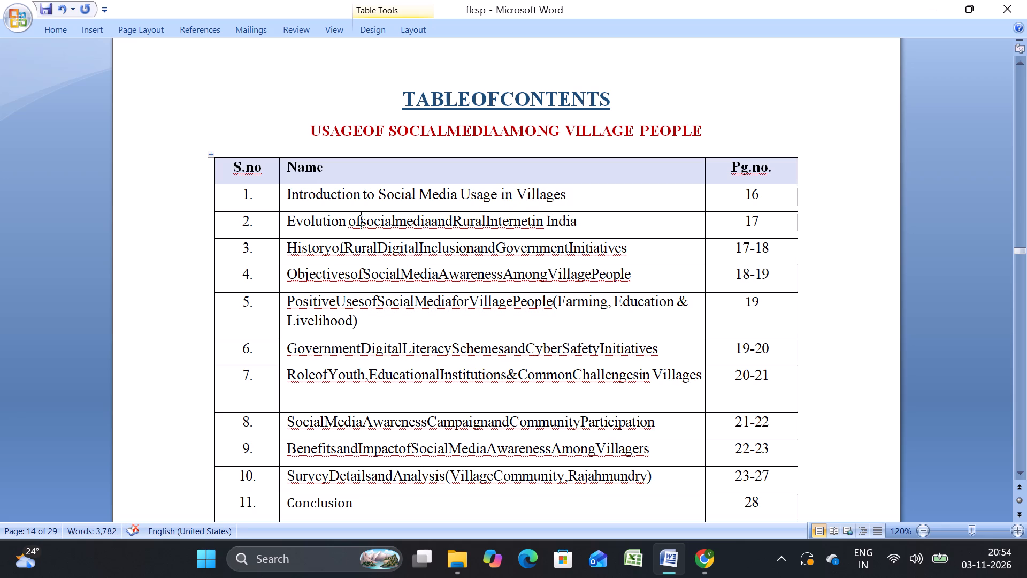
key(ctrl+shift+space)
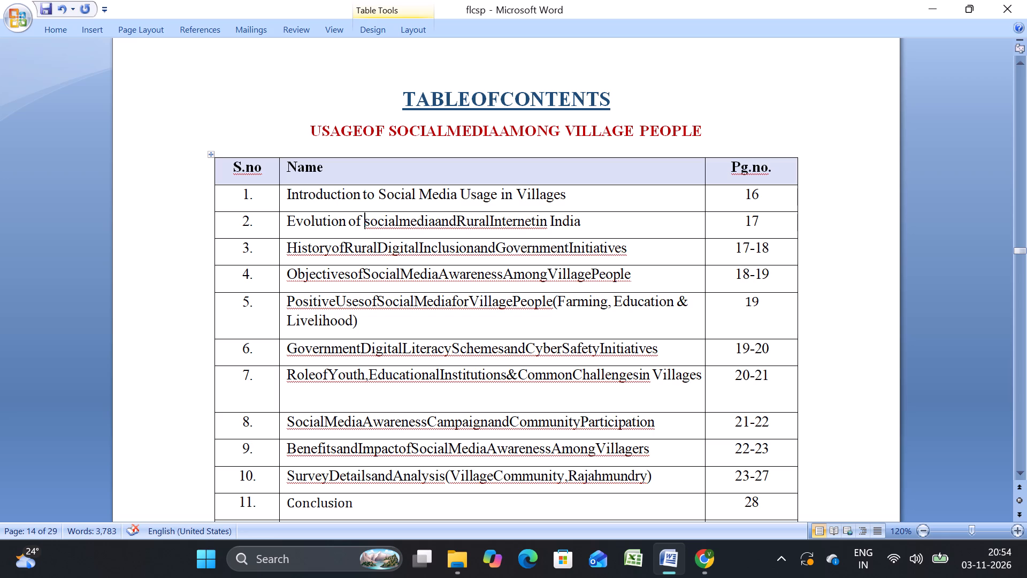
click(401, 225)
key(ctrl+shift+space)
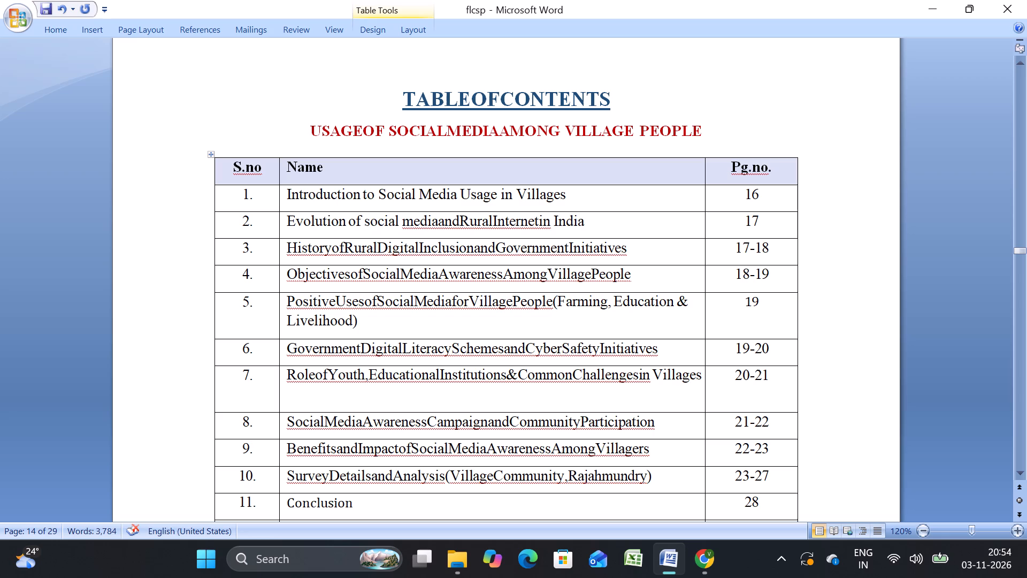
click(439, 223)
key(ctrl+shift+space)
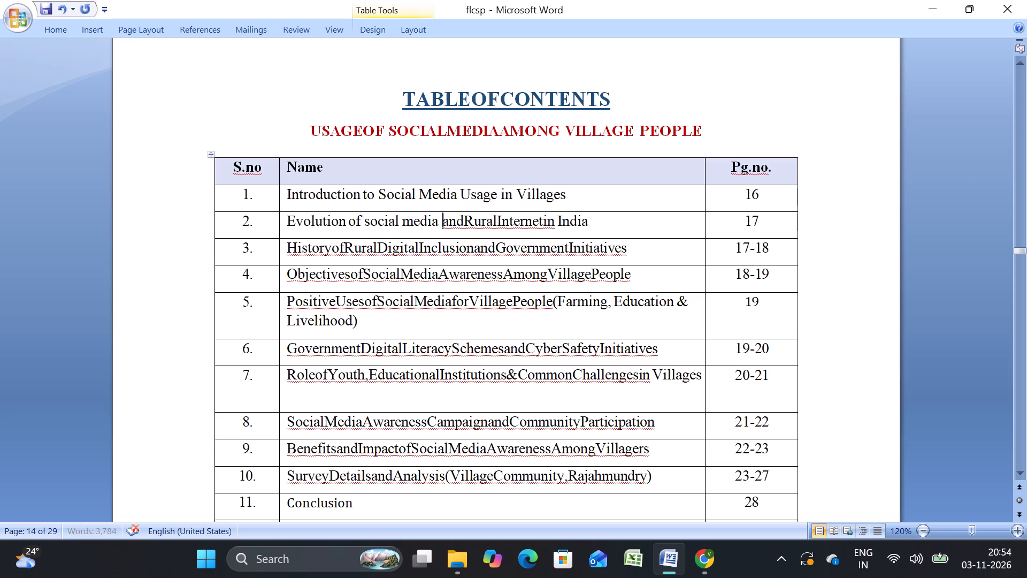
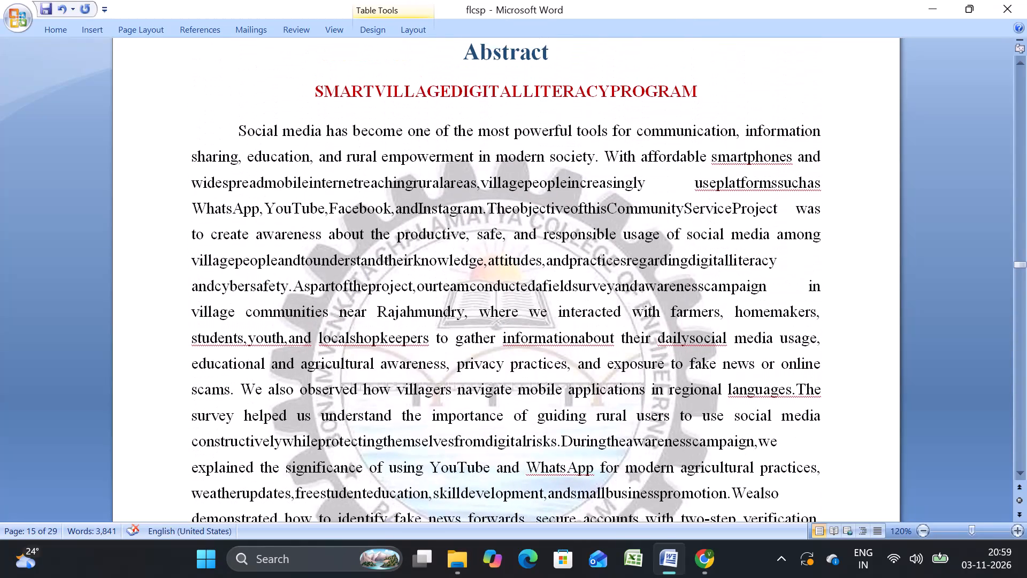
Look over the rest of the report for run-together text, from the abstract through the survey sections and pictures to the conclusion.
scroll(527, 438, down, 1)
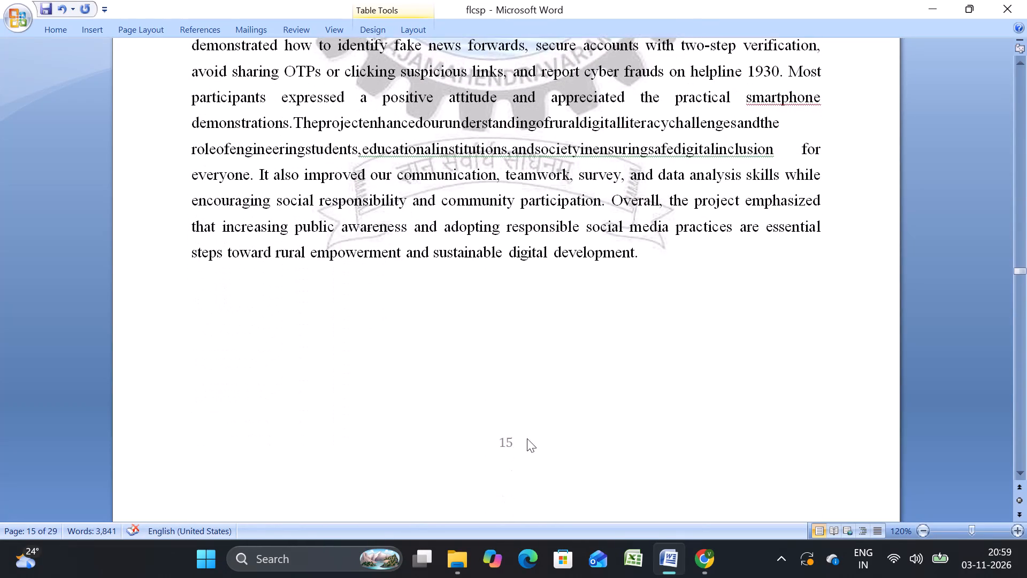
scroll(527, 438, up, 1)
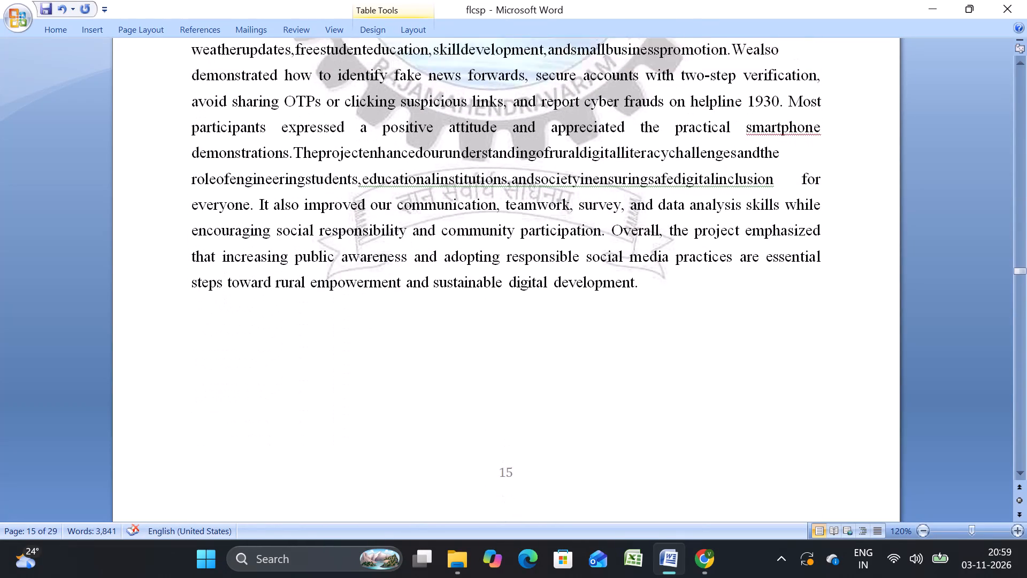
scroll(527, 438, up, 1)
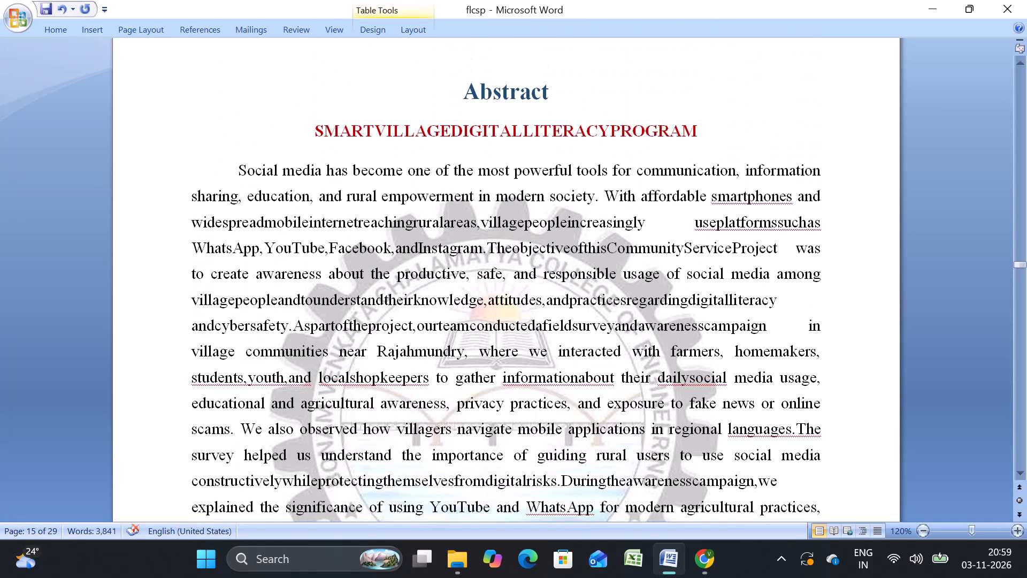
scroll(527, 438, down, 1)
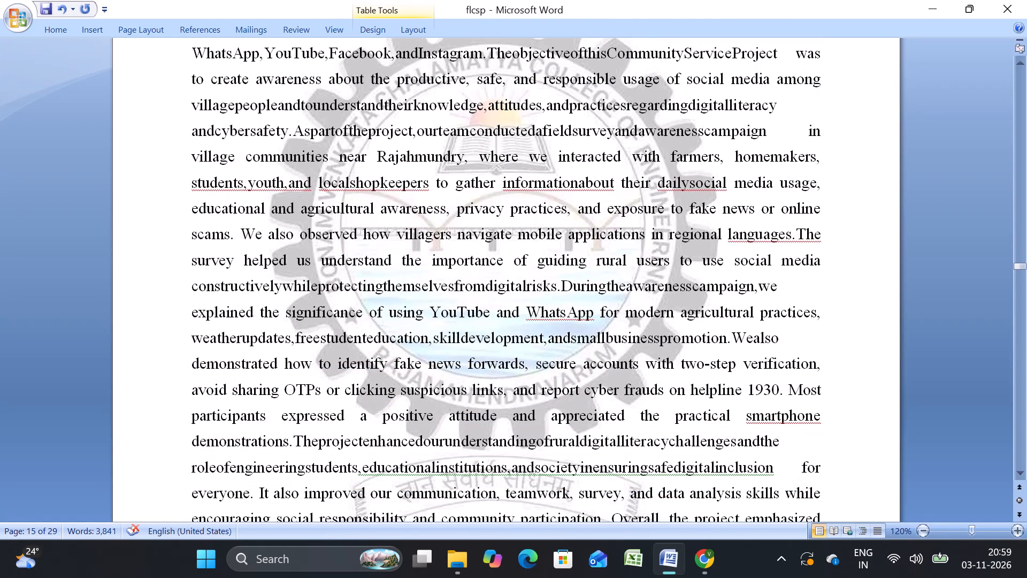
click(928, 529)
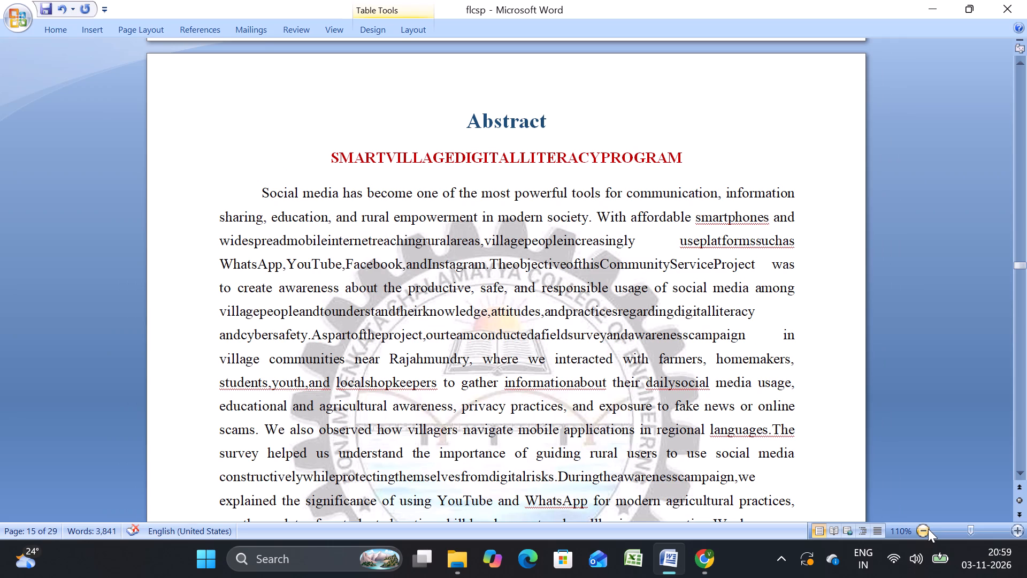
scroll(659, 419, down, 1)
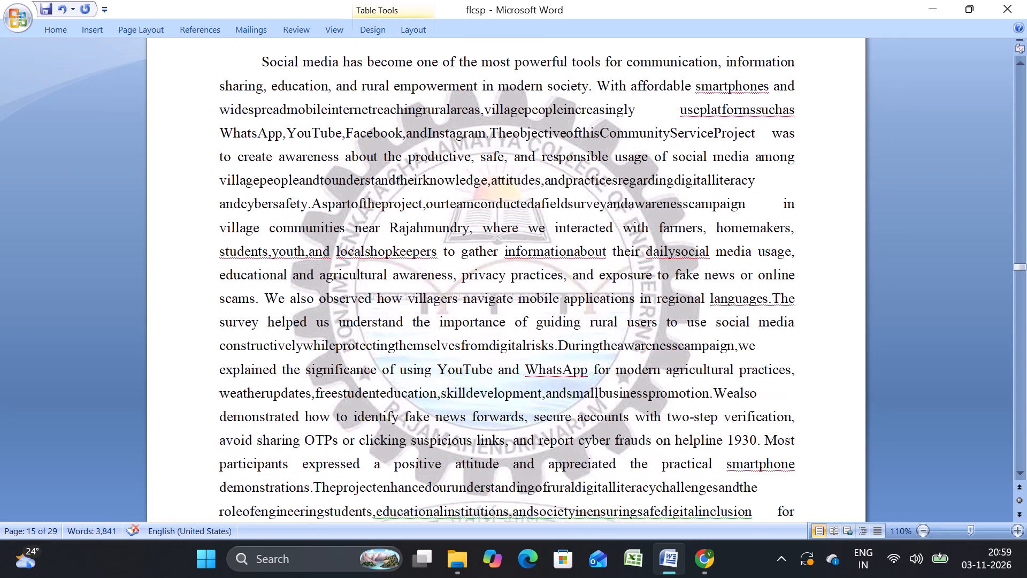
scroll(659, 419, down, 1)
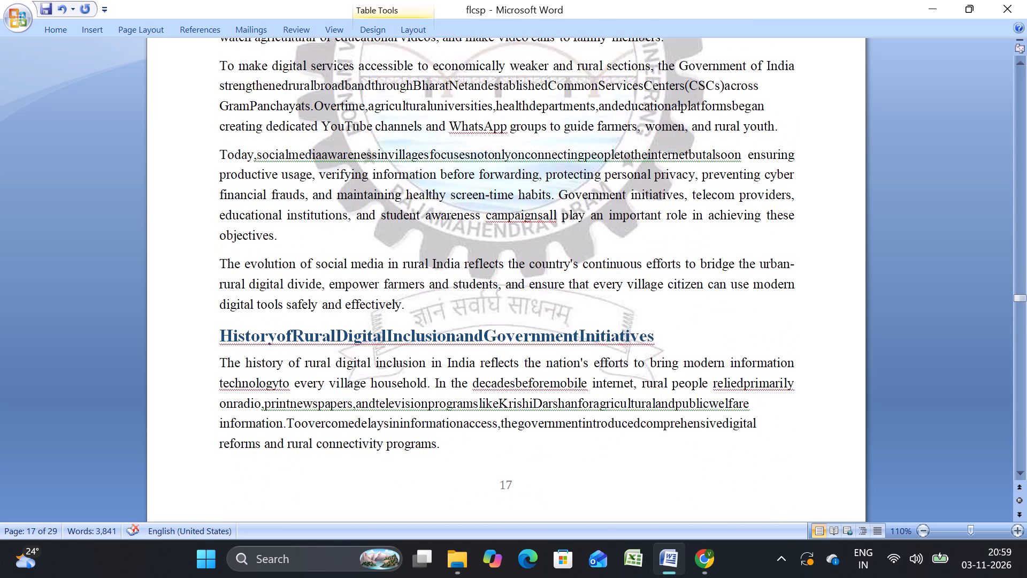
scroll(661, 413, down, 1)
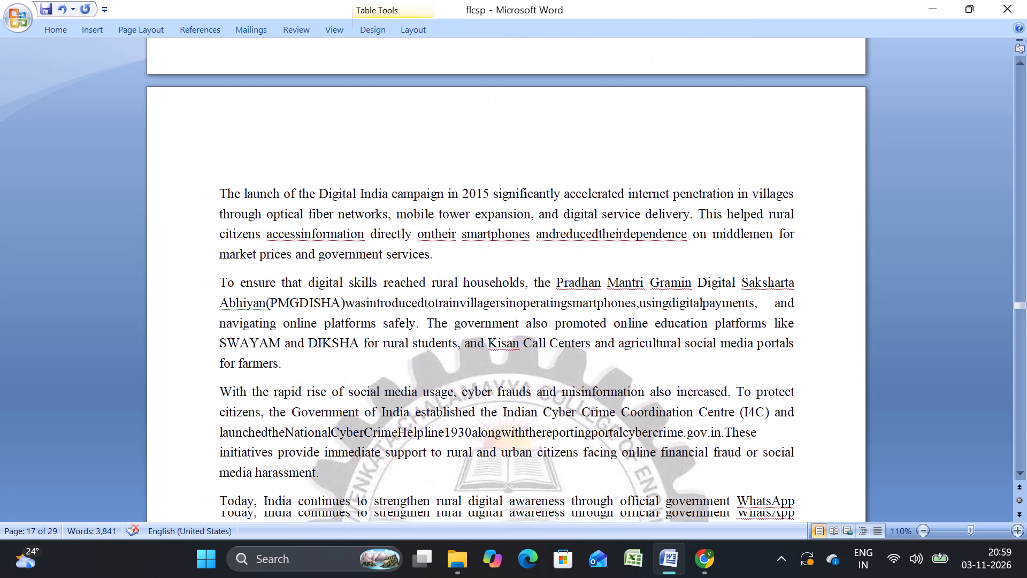
scroll(661, 413, down, 2)
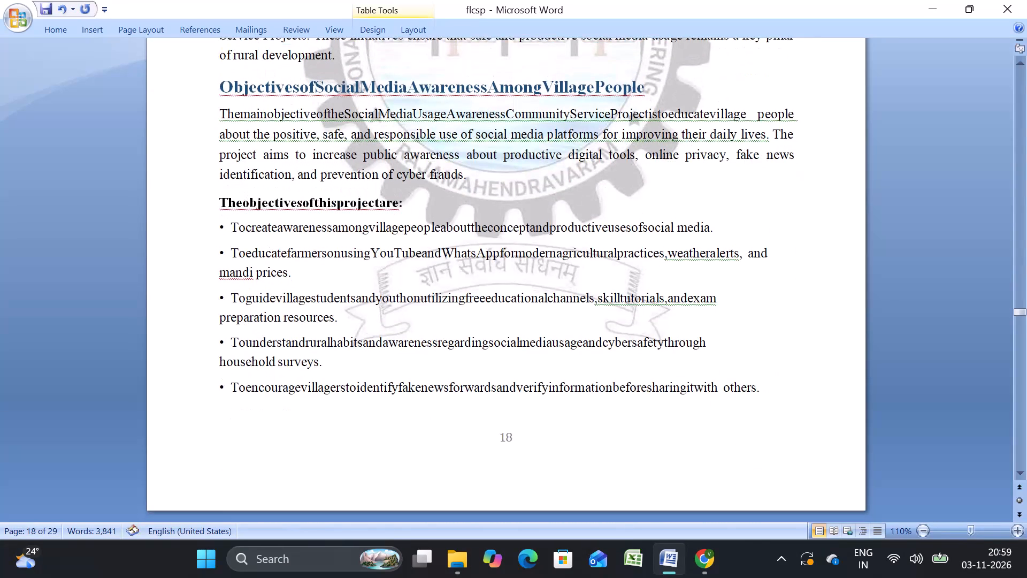
scroll(661, 413, down, 2)
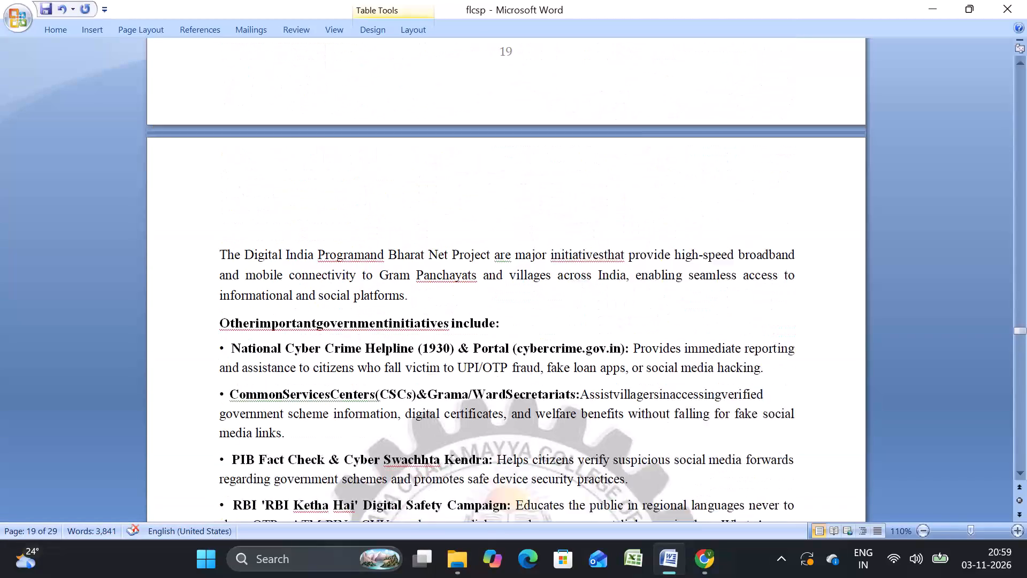
scroll(661, 413, down, 3)
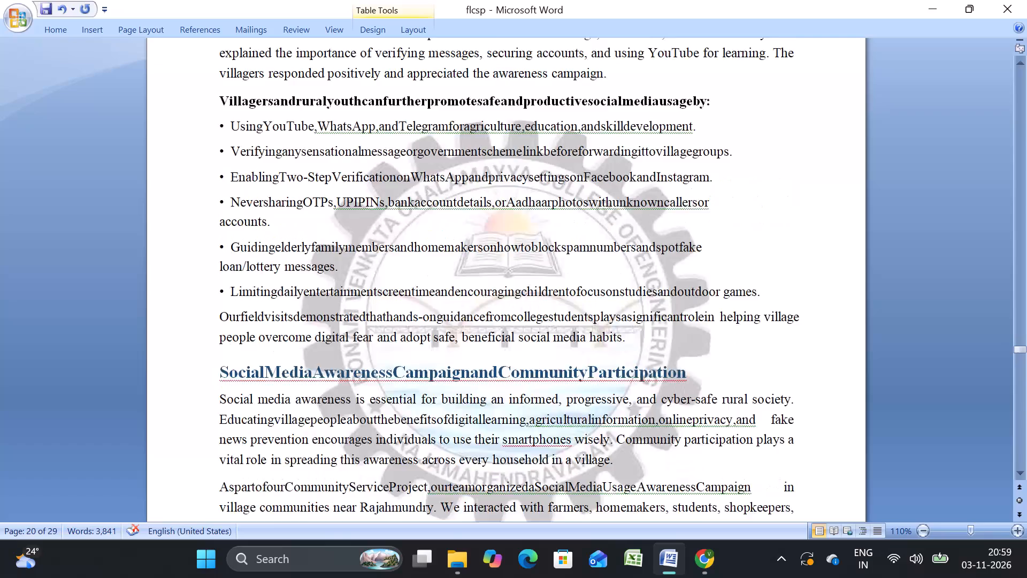
scroll(661, 413, down, 2)
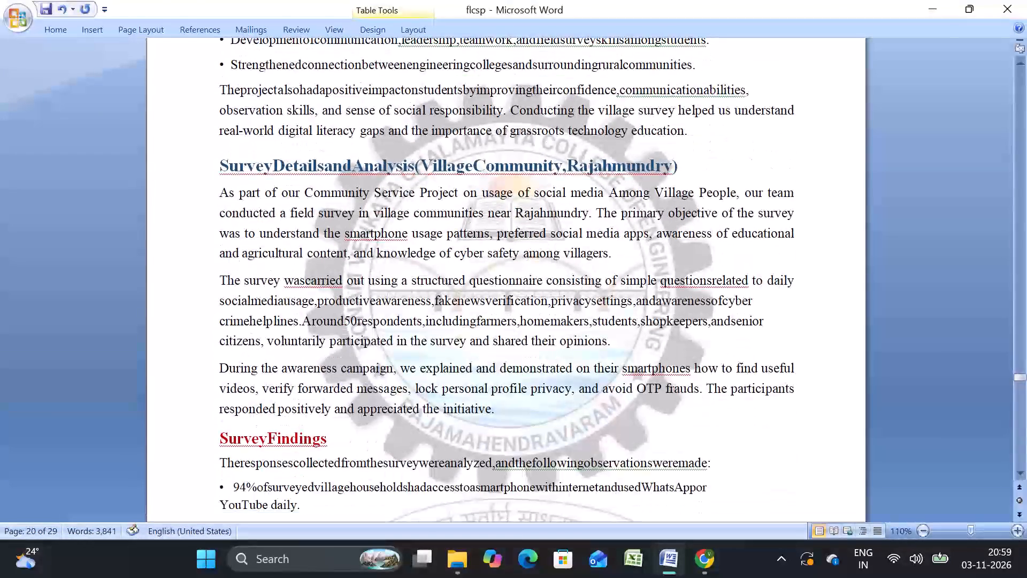
scroll(661, 413, down, 3)
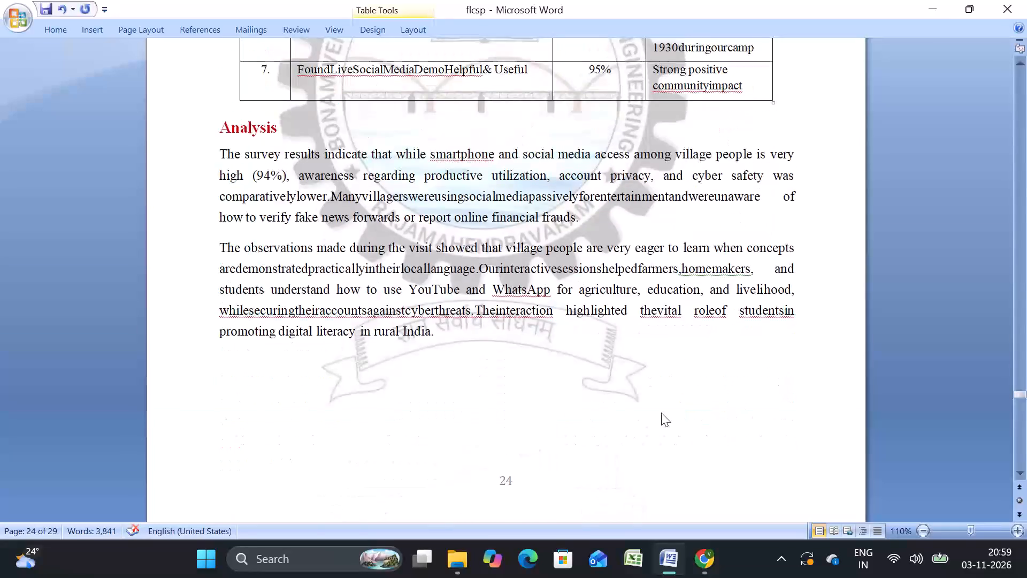
scroll(661, 413, down, 2)
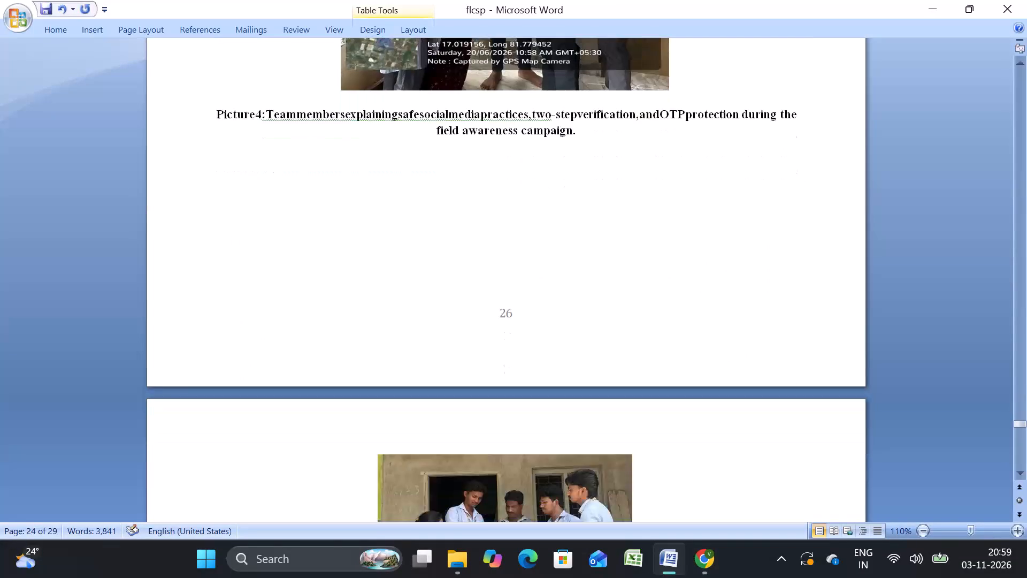
scroll(661, 413, down, 2)
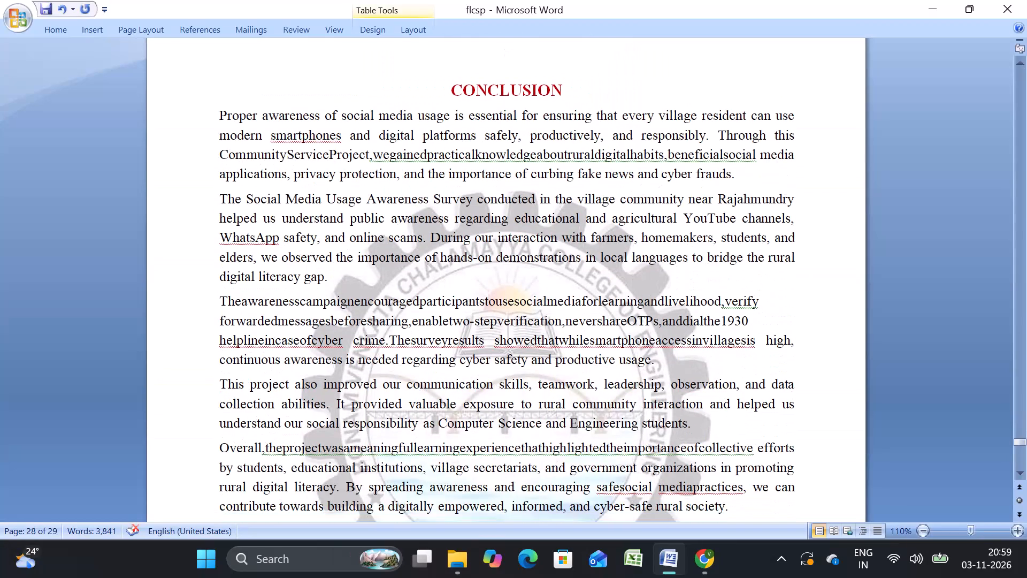
Look back through the report from the conclusion to the abstract and introduction, checking which passages still have run-together words.
scroll(661, 413, up, 3)
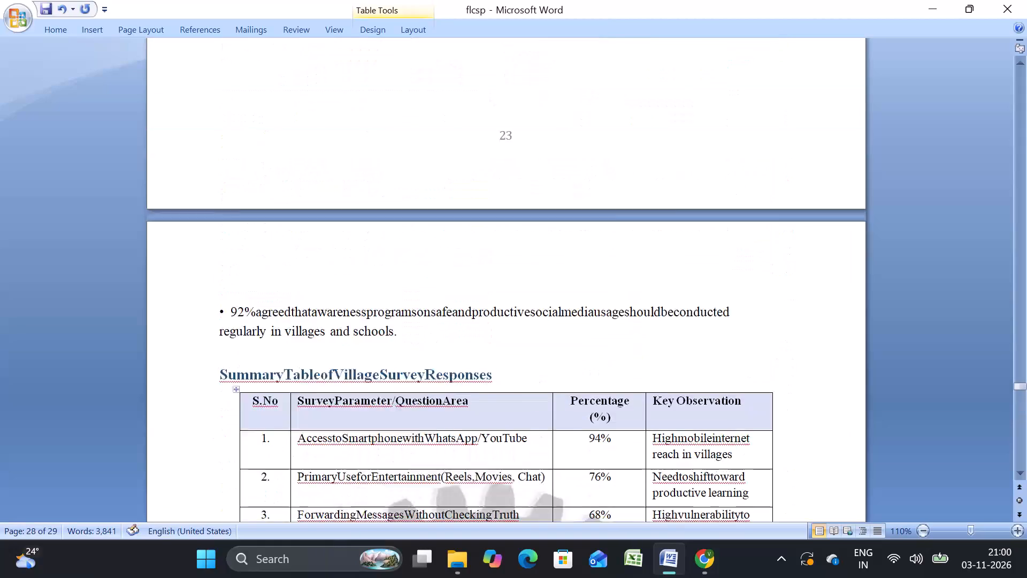
scroll(661, 413, up, 4)
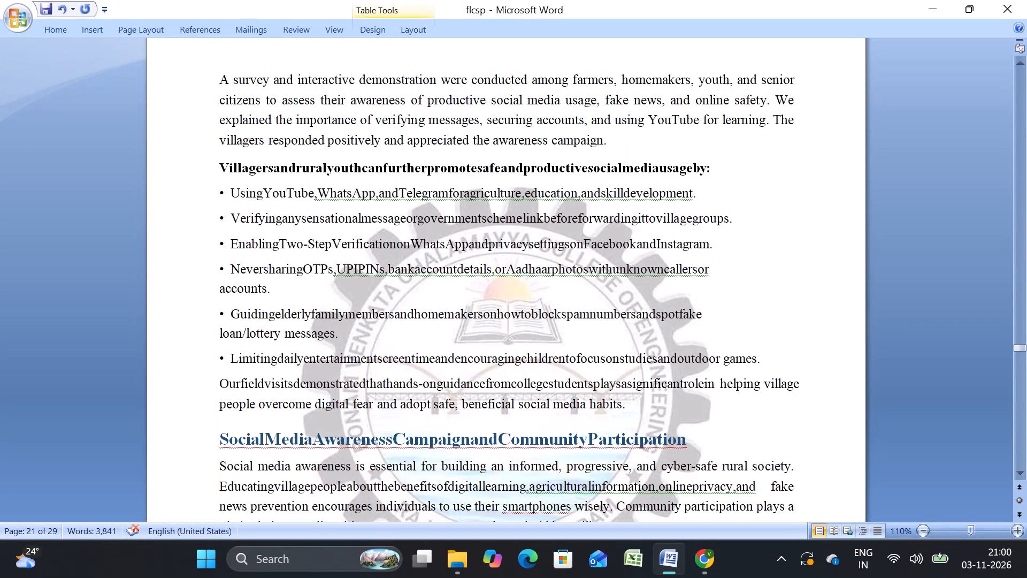
scroll(661, 413, up, 2)
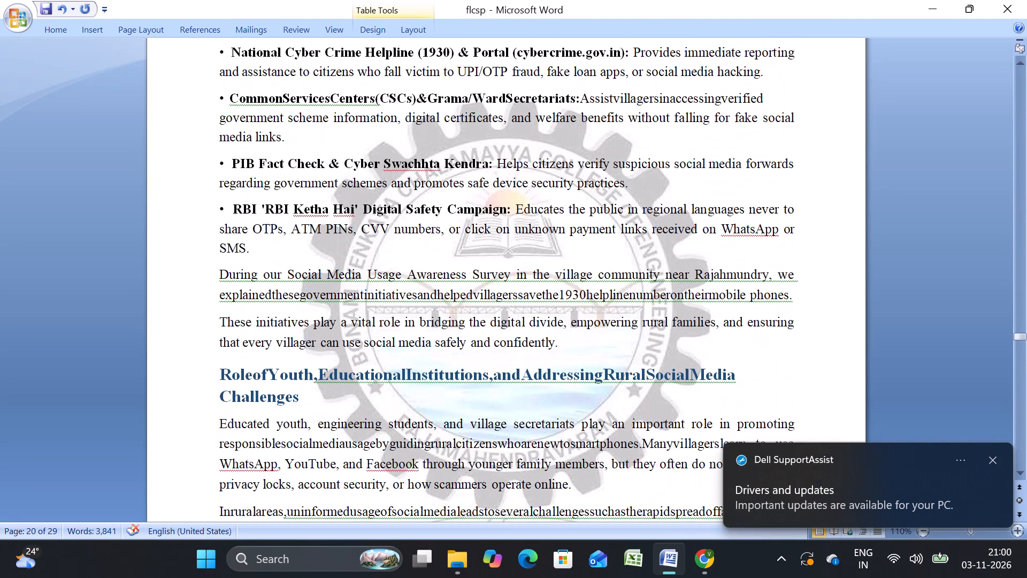
scroll(661, 413, up, 1)
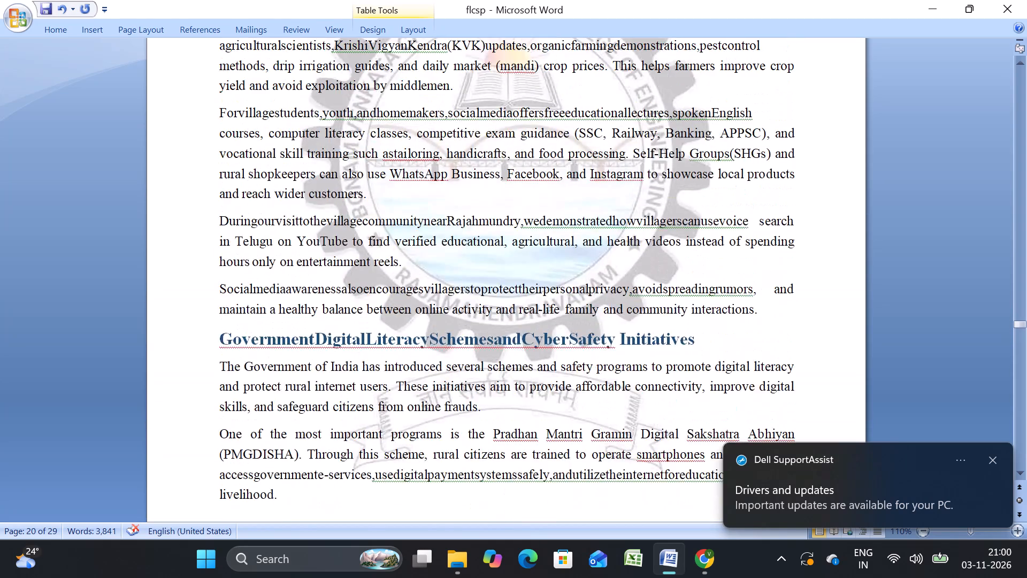
scroll(661, 413, up, 2)
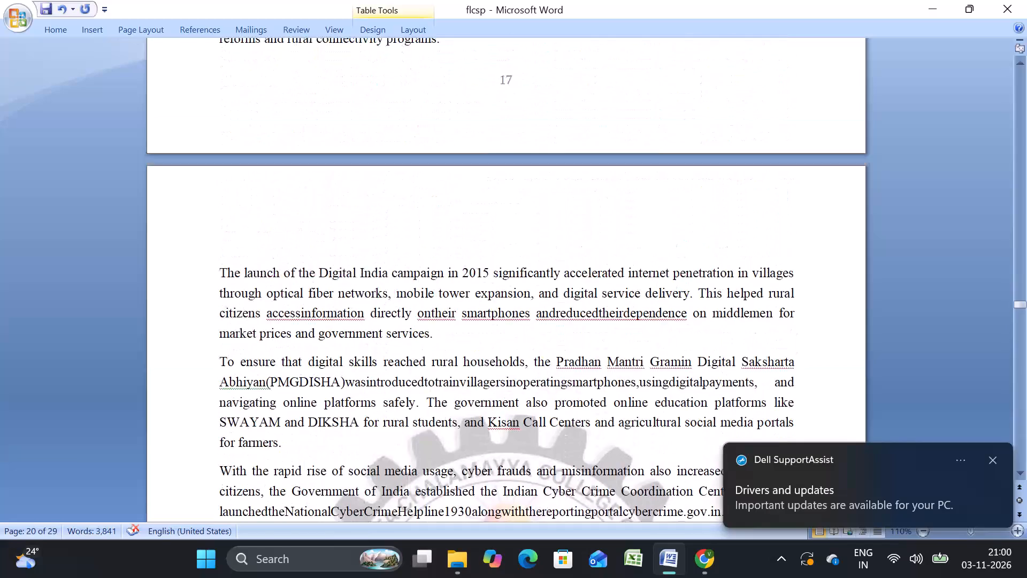
scroll(661, 413, up, 2)
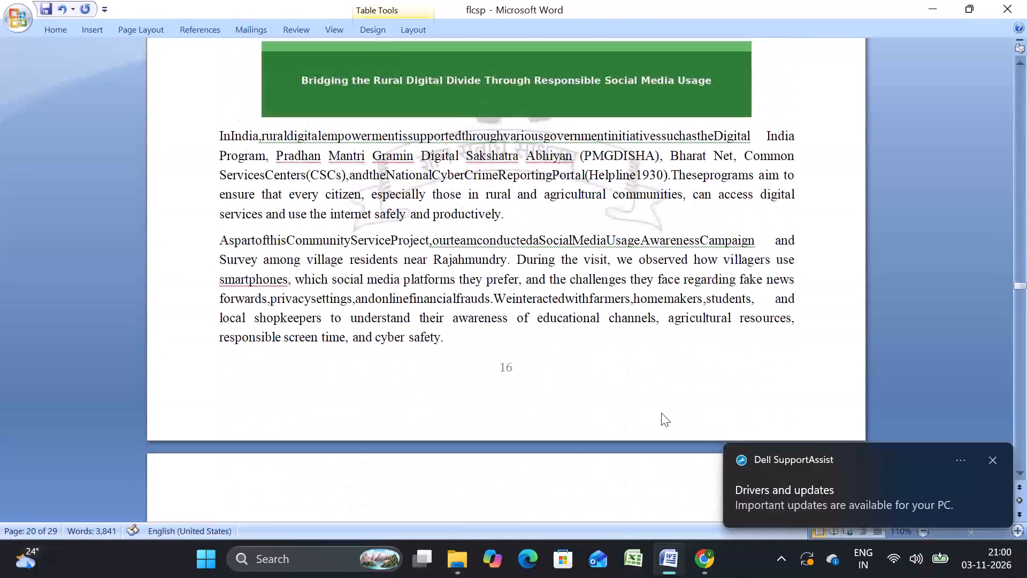
scroll(661, 413, up, 2)
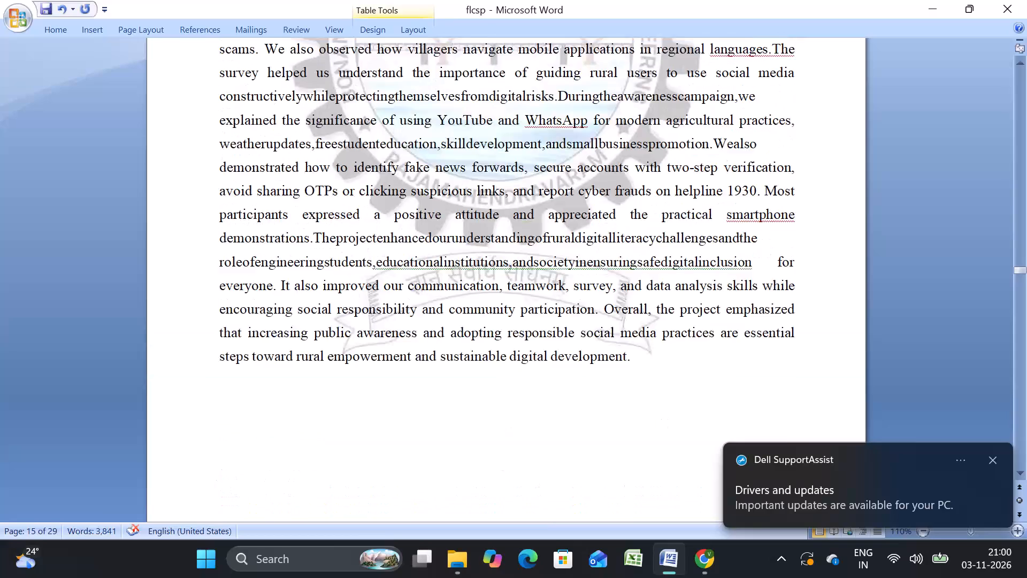
scroll(661, 413, up, 1)
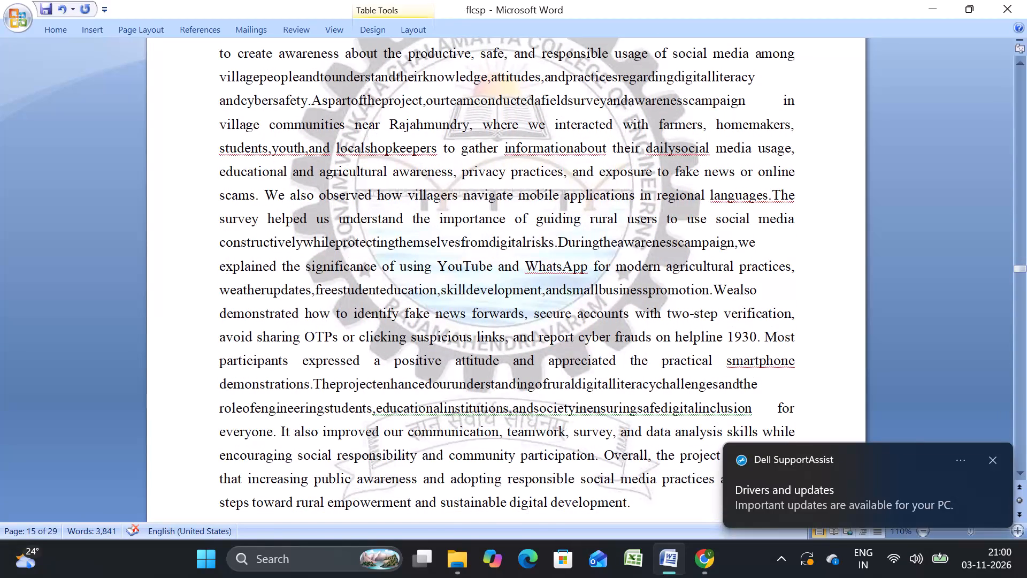
scroll(661, 413, down, 2)
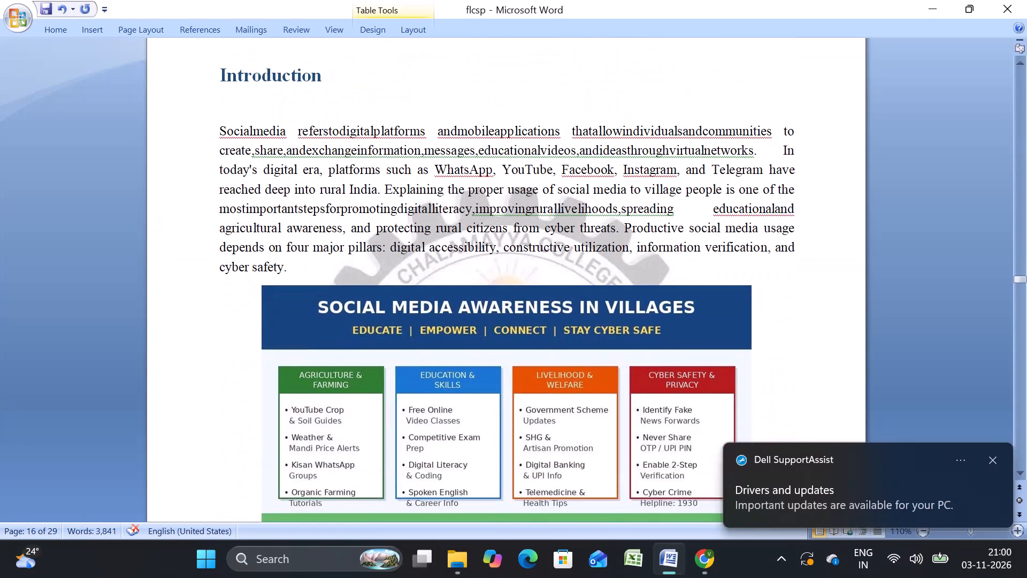
Save the changes to the current report document.
key(ctrl+s)
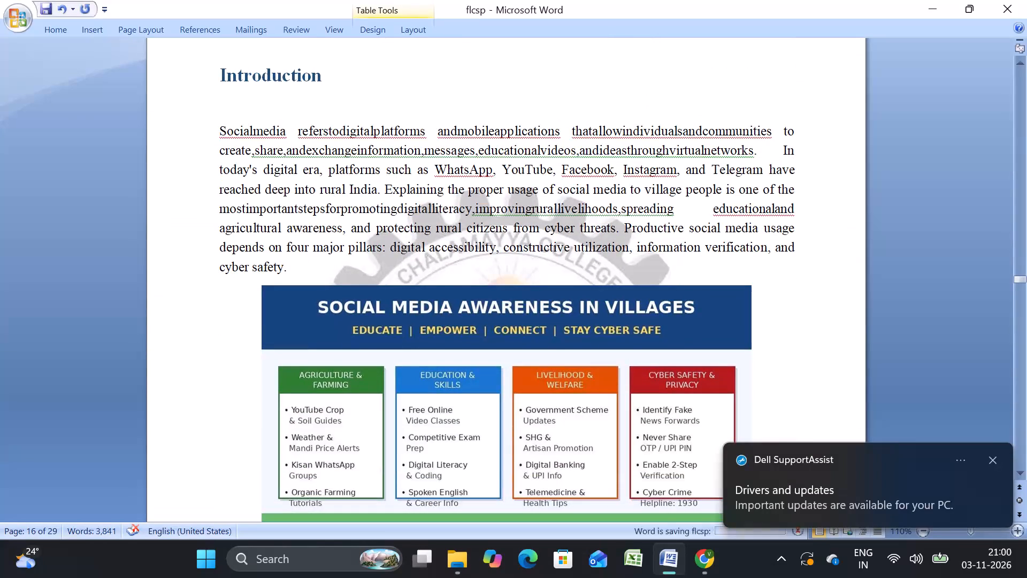
click(18, 9)
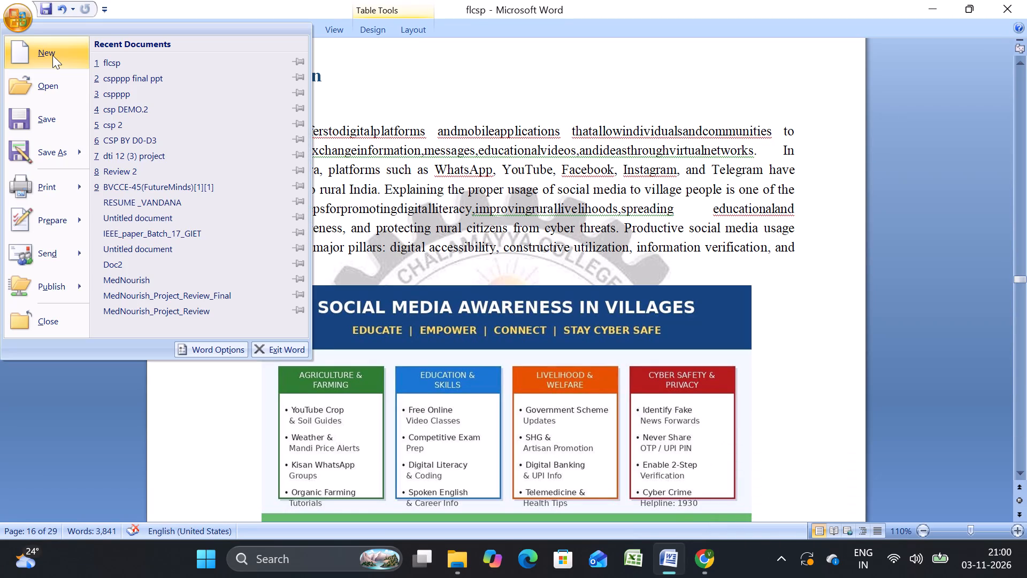
click(70, 115)
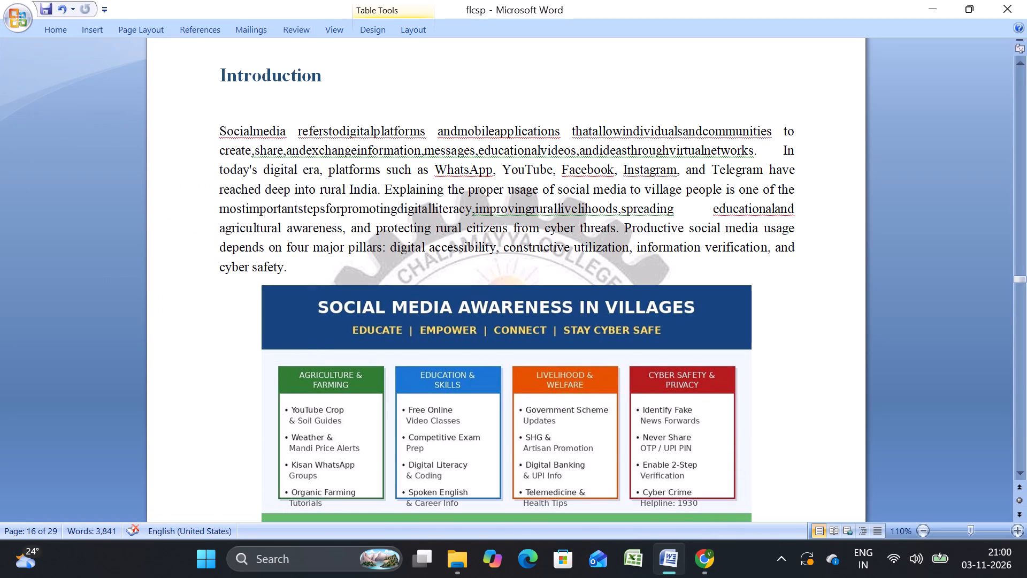
Save a copy of the report as a Word document named "flcsp demo1" in the Downloads folder.
scroll(216, 124, up, 2)
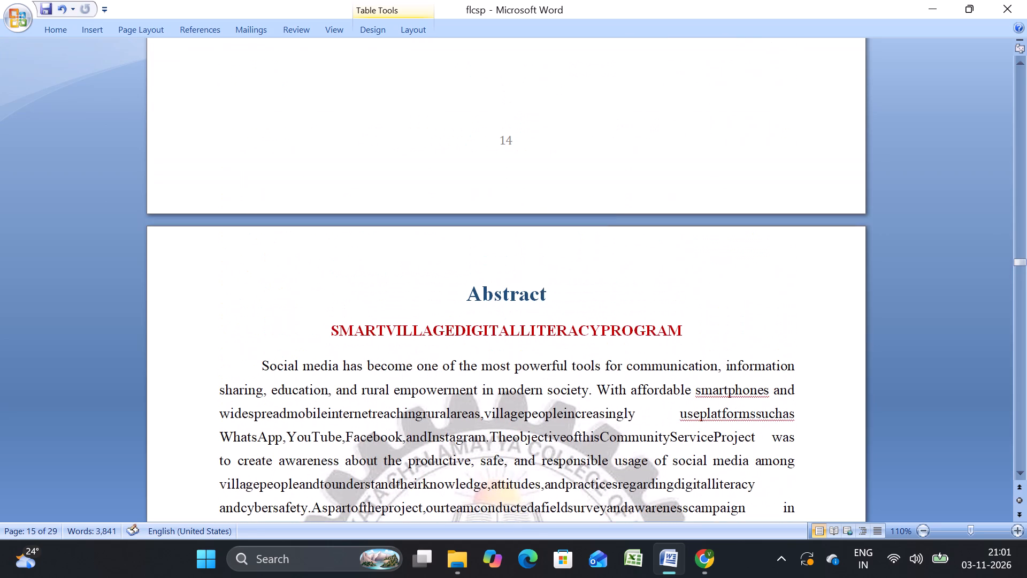
click(19, 21)
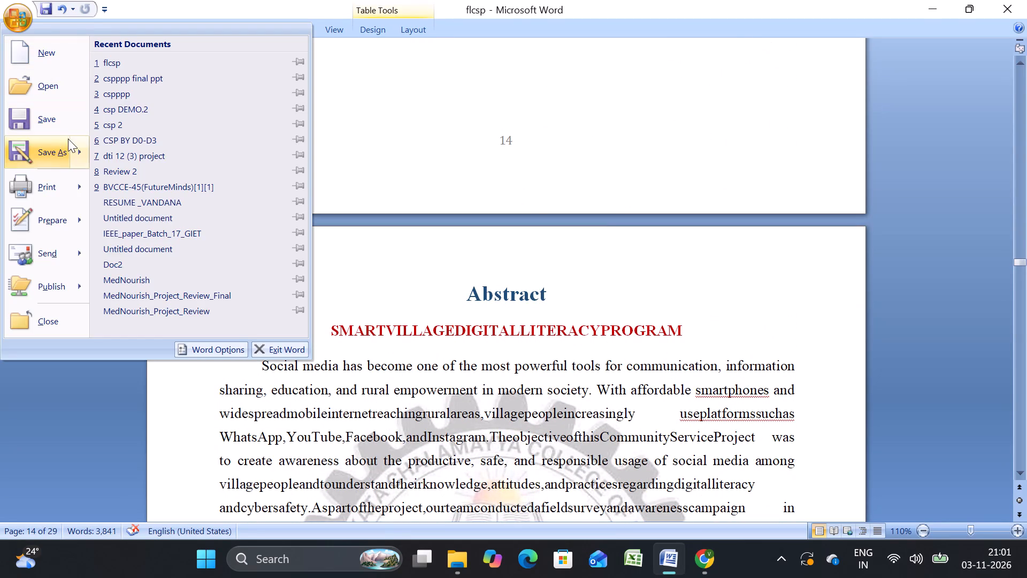
click(70, 146)
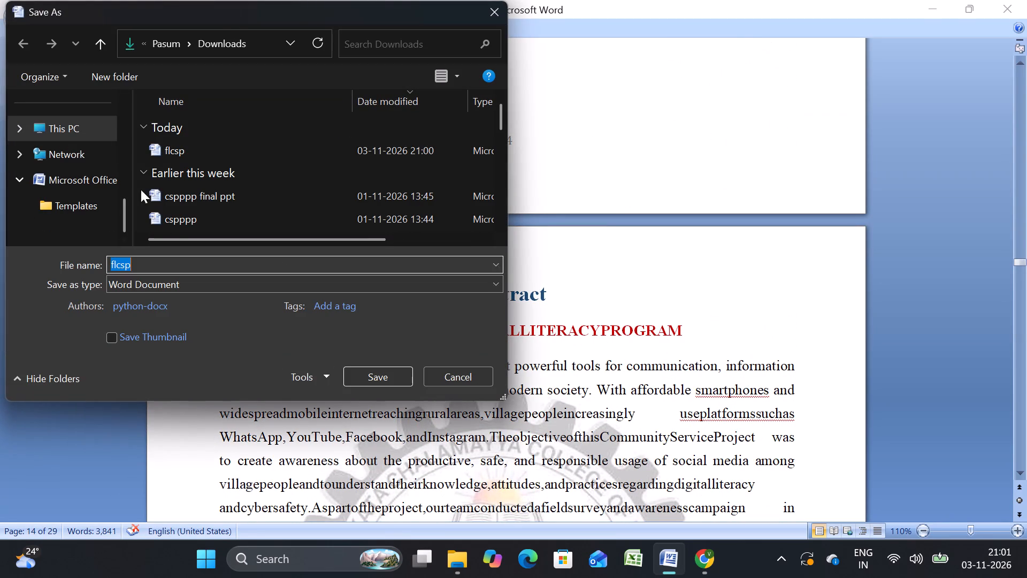
click(177, 262)
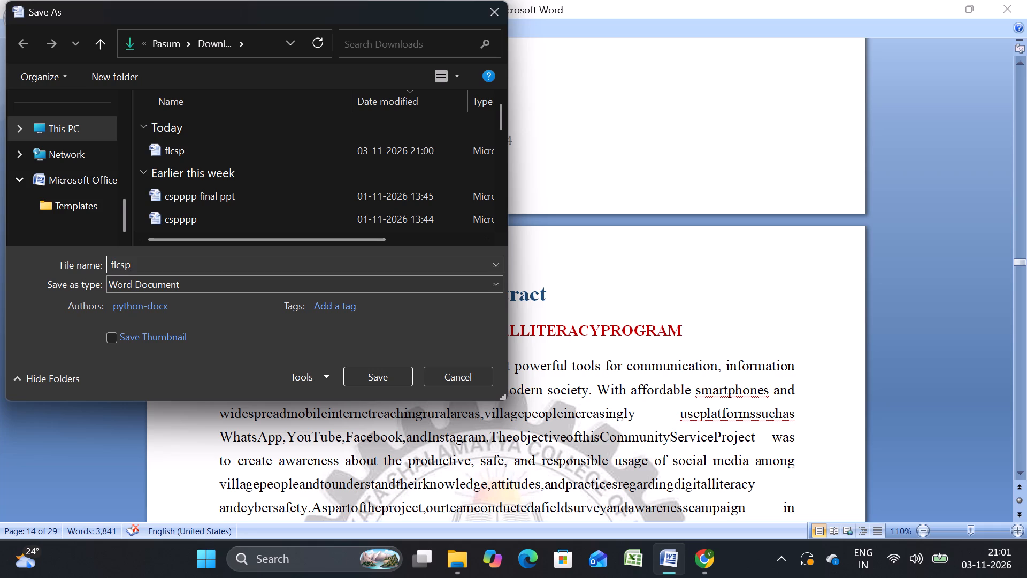
key(space)
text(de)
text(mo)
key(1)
click(379, 369)
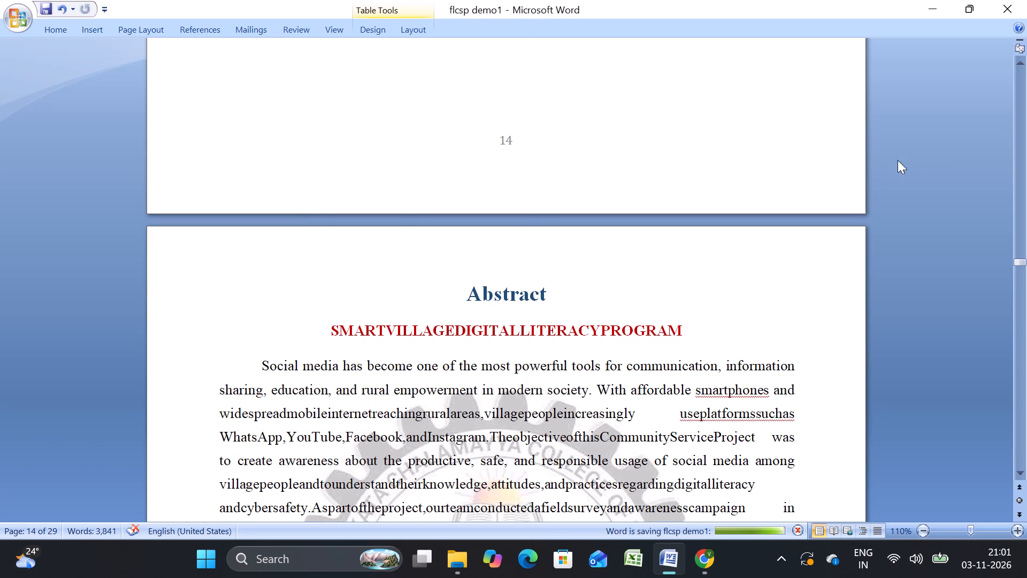
Switch to the Downloads folder in File Explorer and check for the saved "flcsp demo1" document among today's files.
click(931, 0)
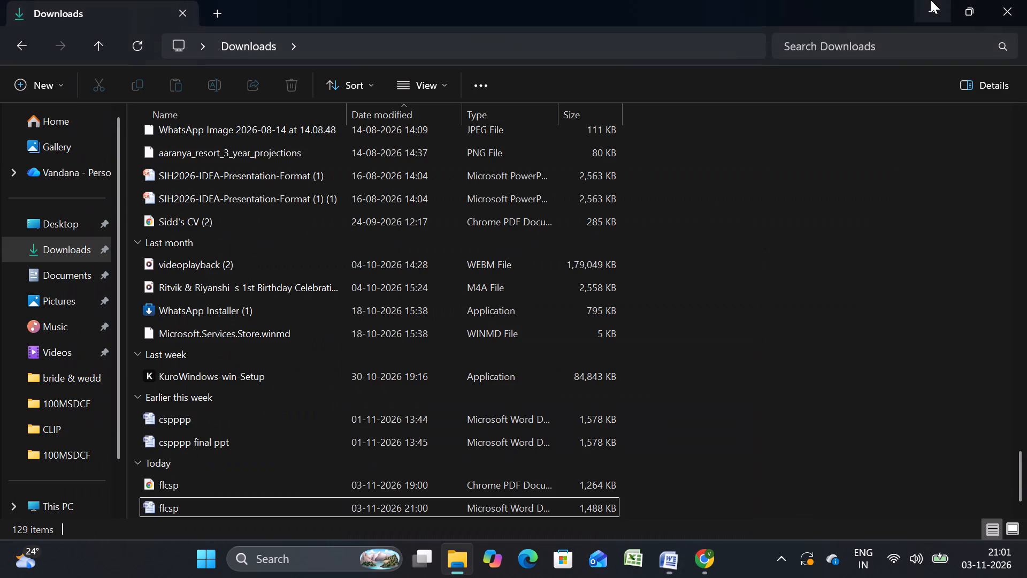
scroll(596, 382, down, 1)
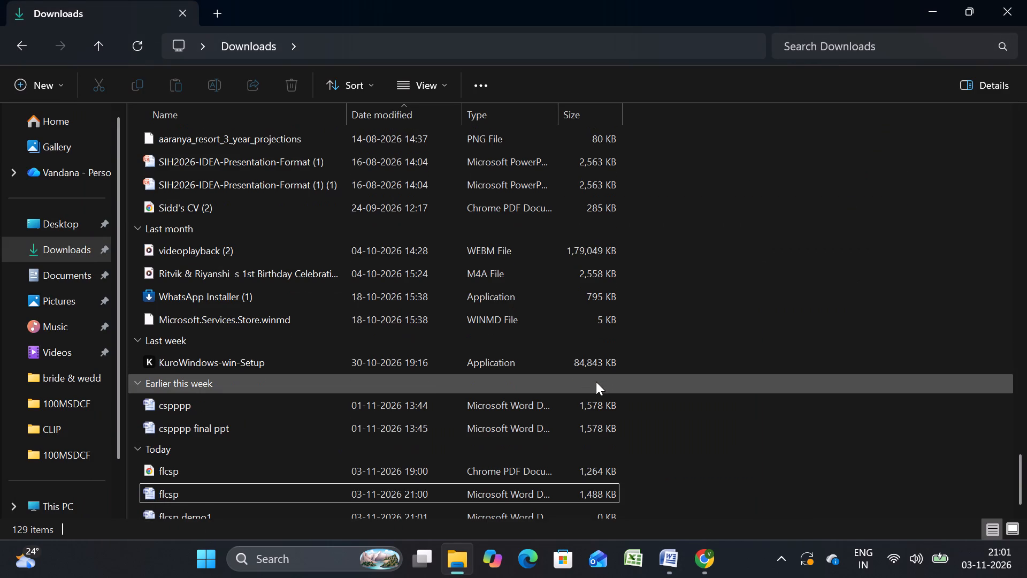
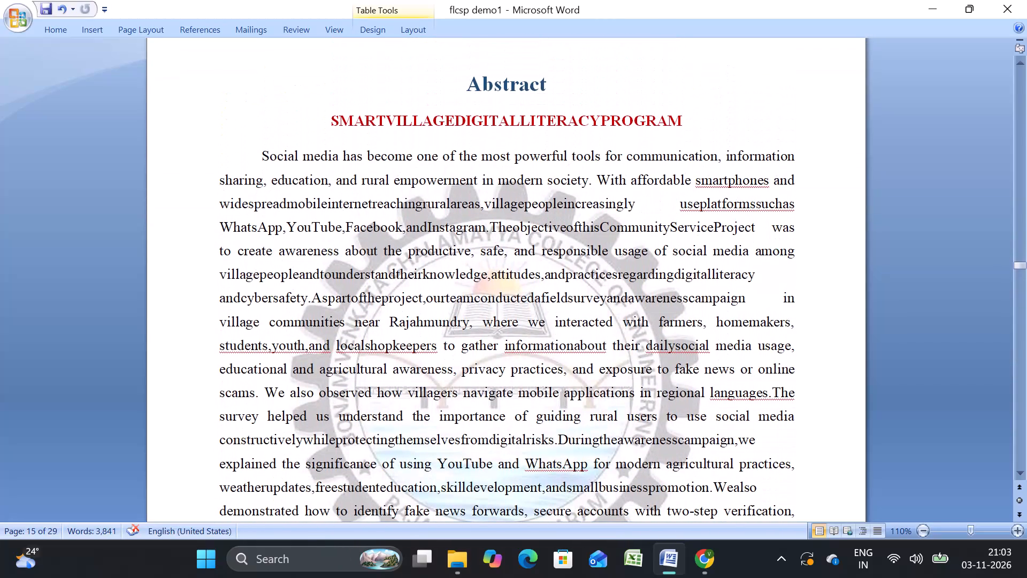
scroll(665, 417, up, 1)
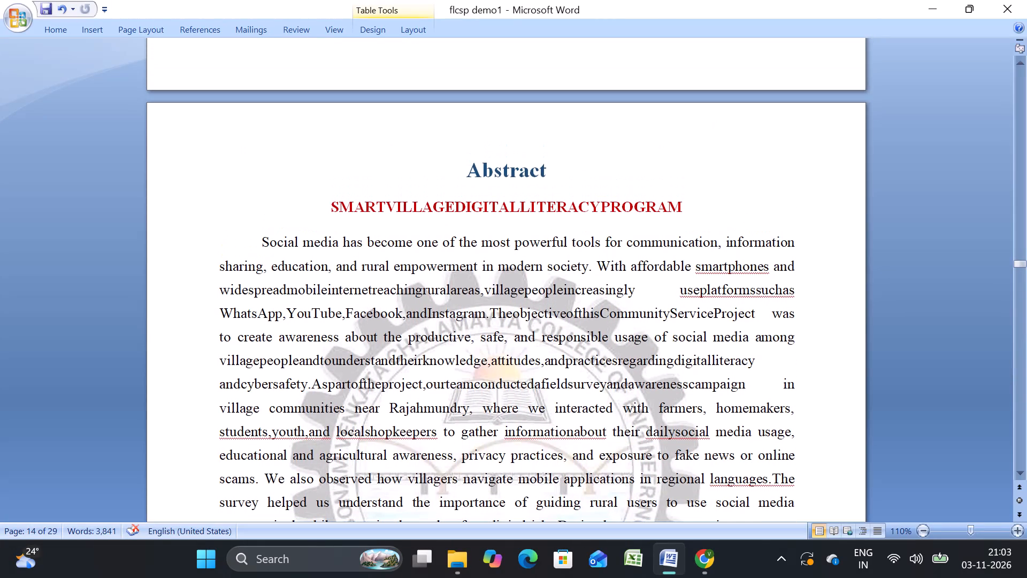
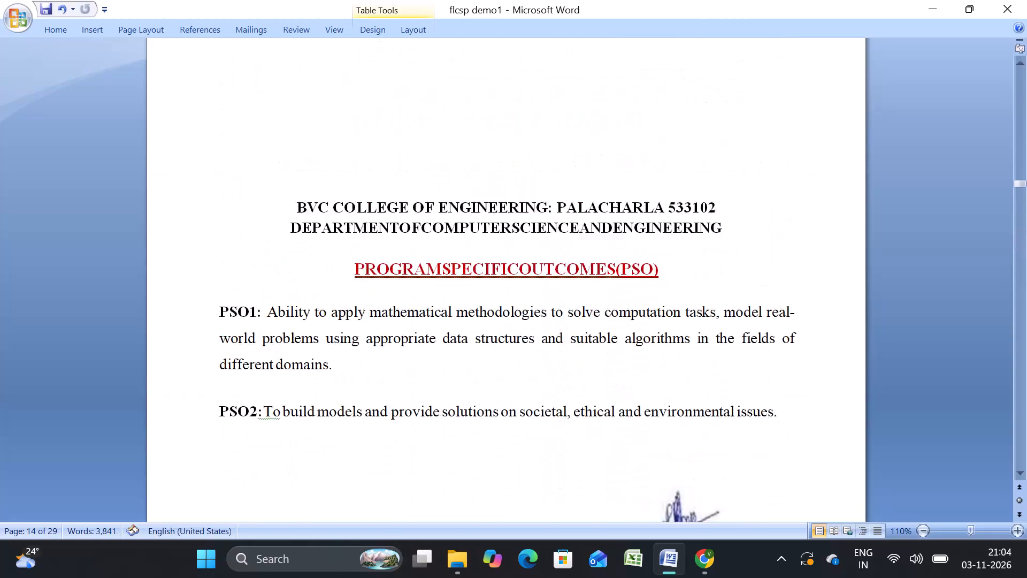
Look over the report's cover page for run-together words, from the title down to the college name and year.
scroll(665, 417, up, 4)
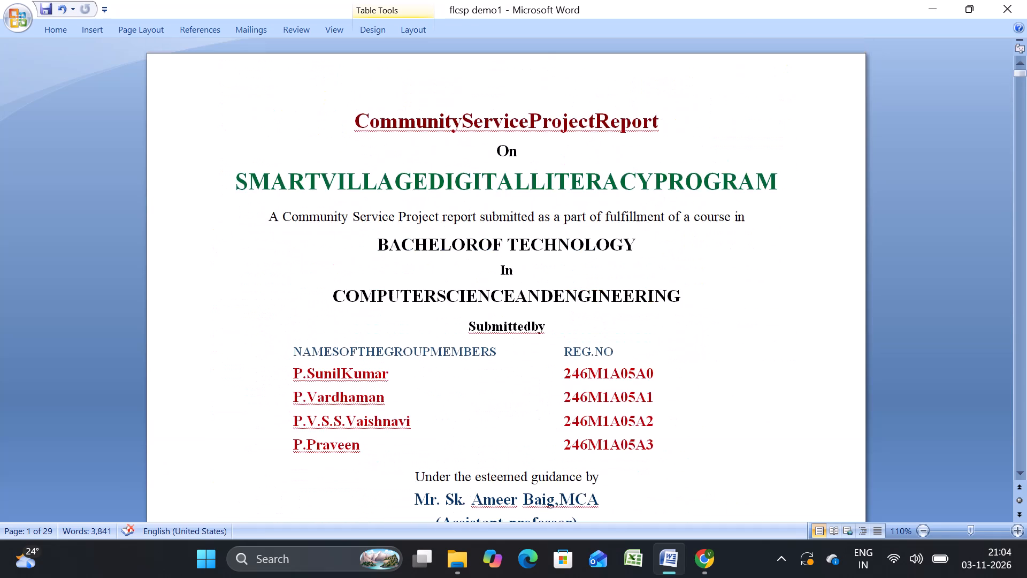
scroll(665, 417, down, 2)
scroll(737, 394, down, 1)
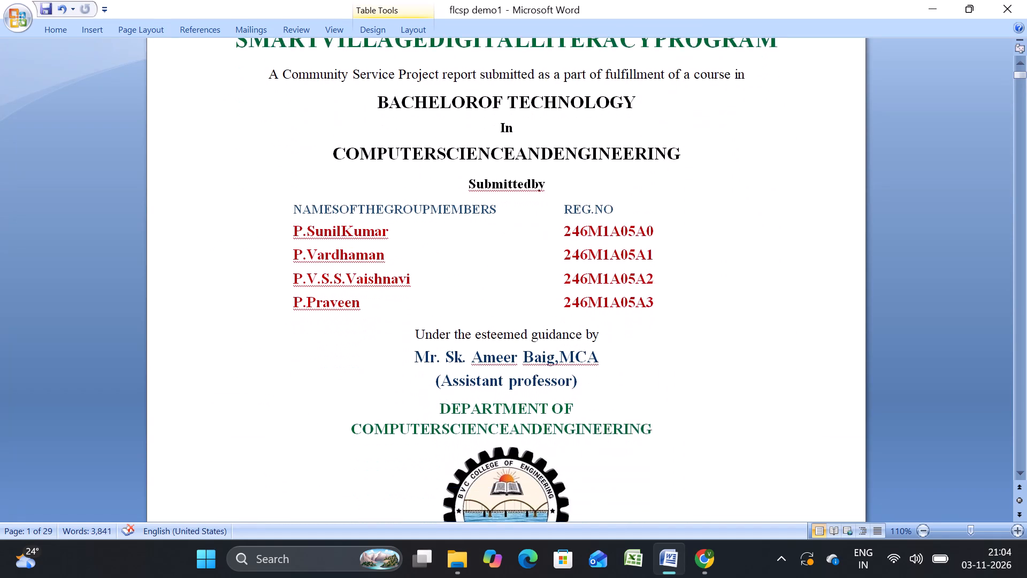
scroll(737, 394, down, 1)
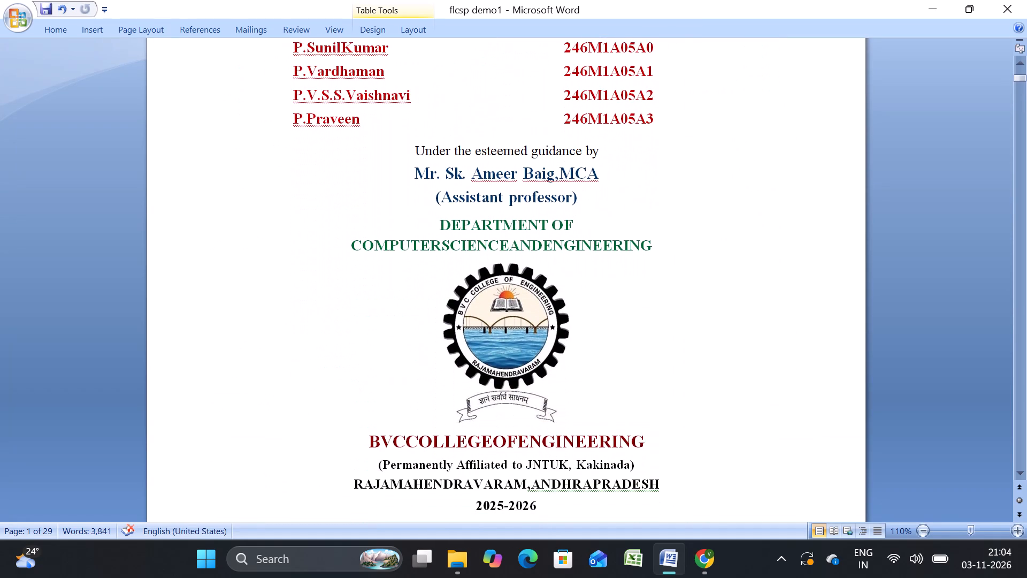
scroll(737, 394, down, 1)
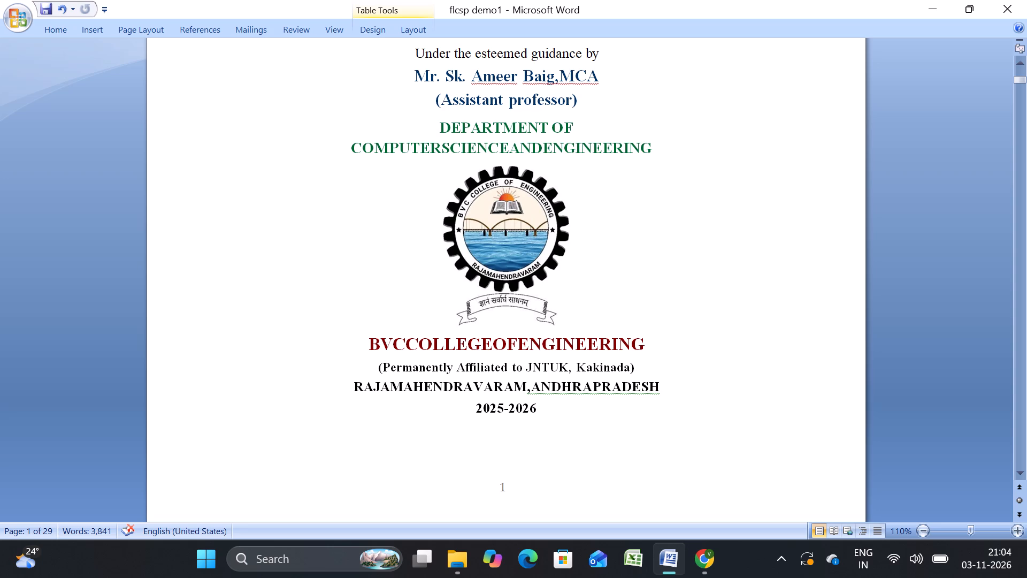
scroll(737, 394, up, 1)
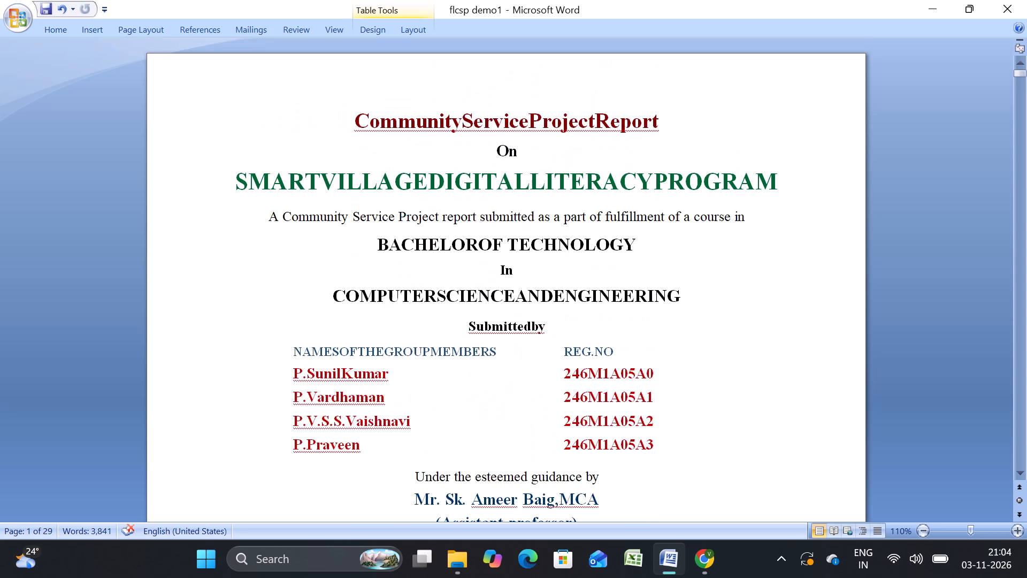
scroll(737, 394, up, 1)
Separate the run-together words in the cover page title so it reads "Community Service Project Report".
click(459, 128)
key(ctrl+shift+space)
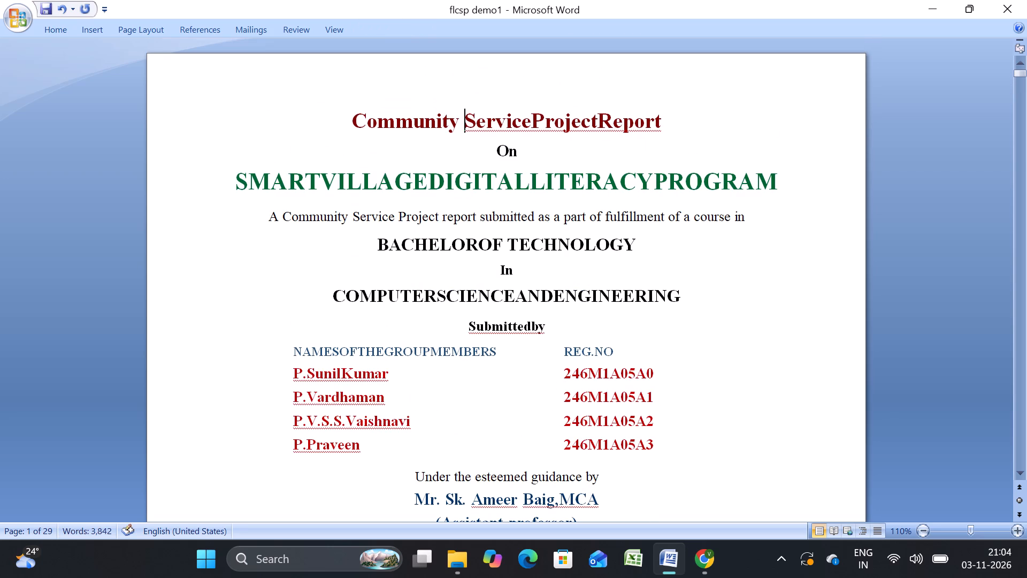
click(532, 122)
key(ctrl+shift+space)
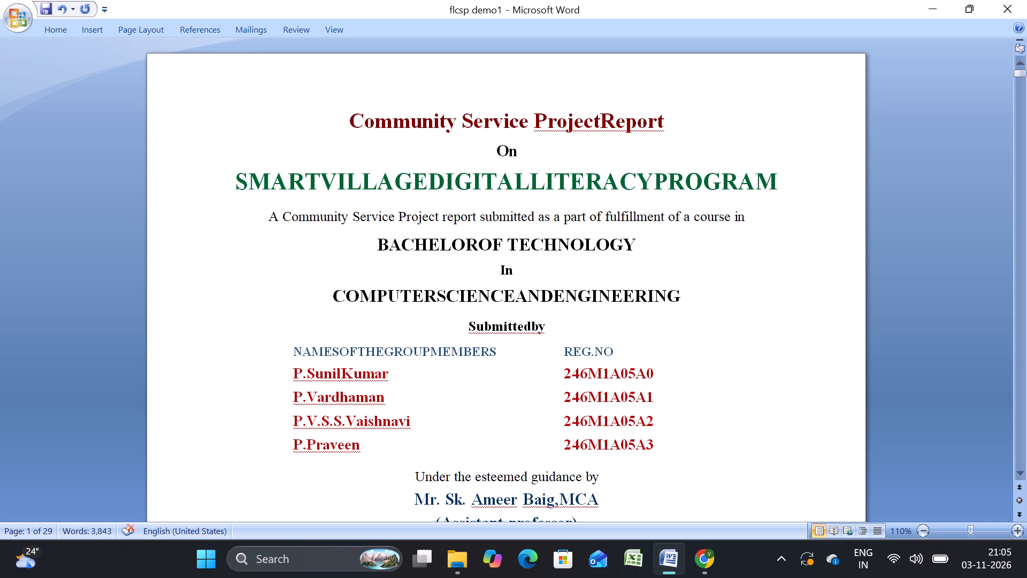
click(602, 125)
key(ctrl+shift+space)
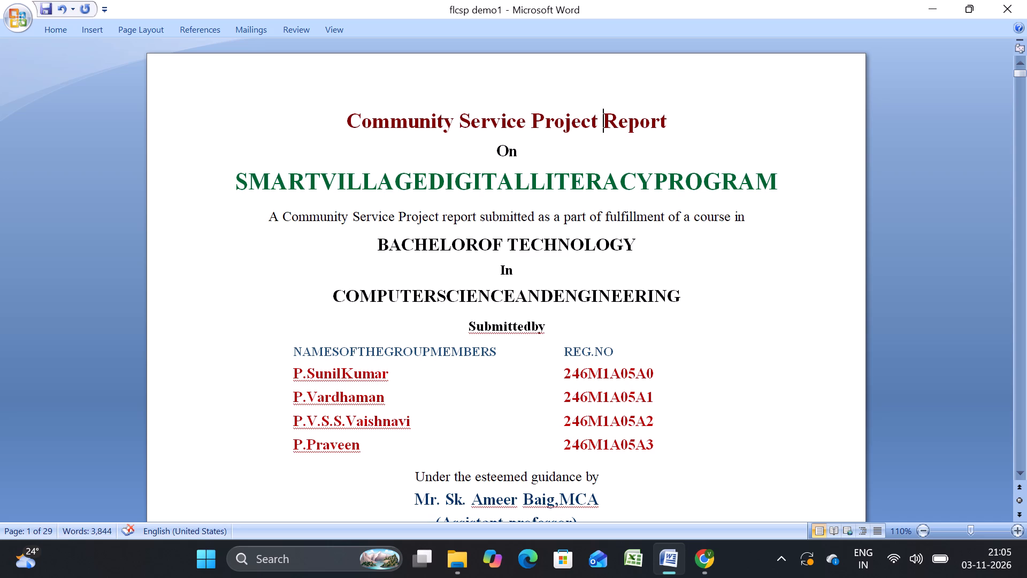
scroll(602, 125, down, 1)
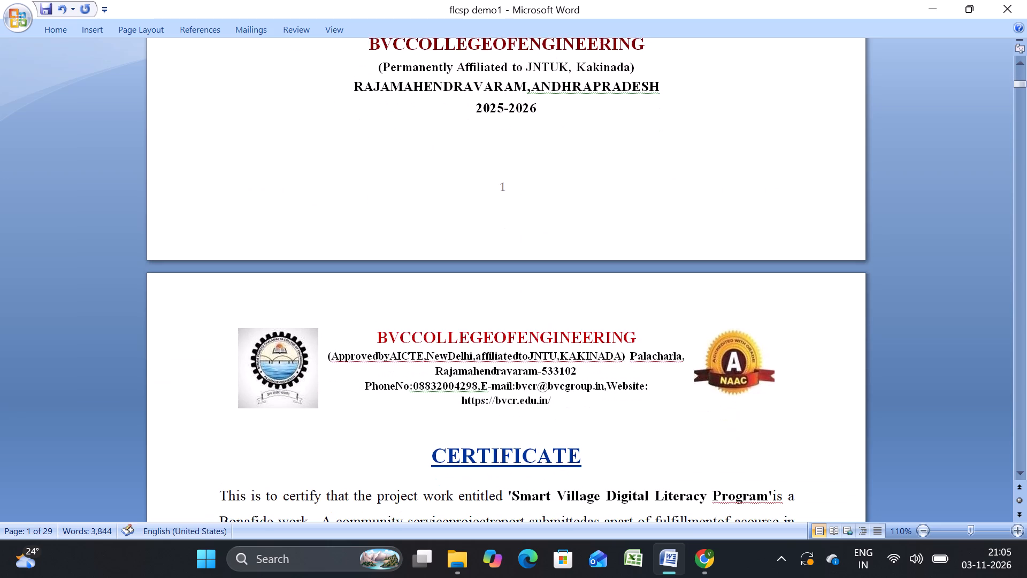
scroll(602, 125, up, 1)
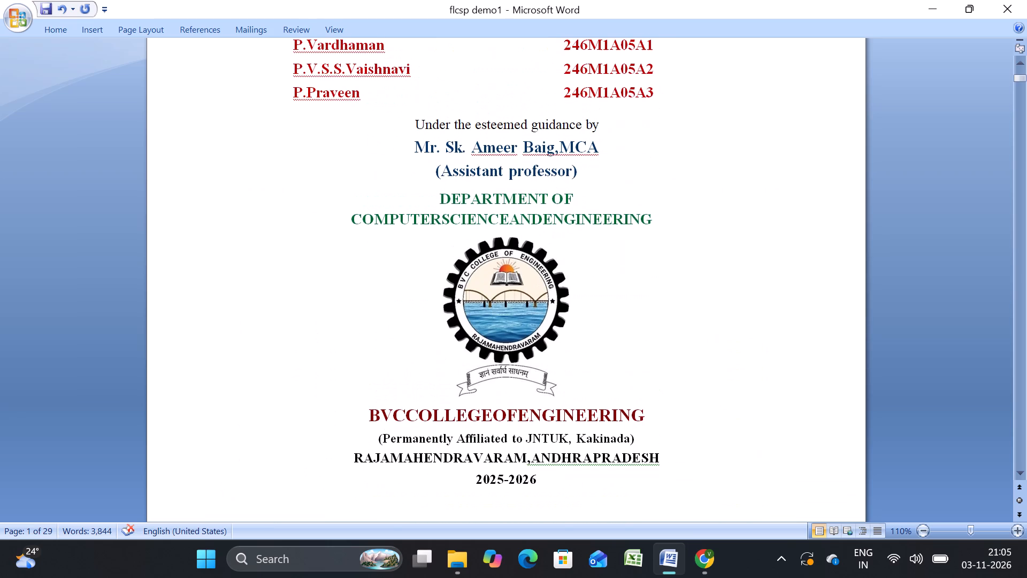
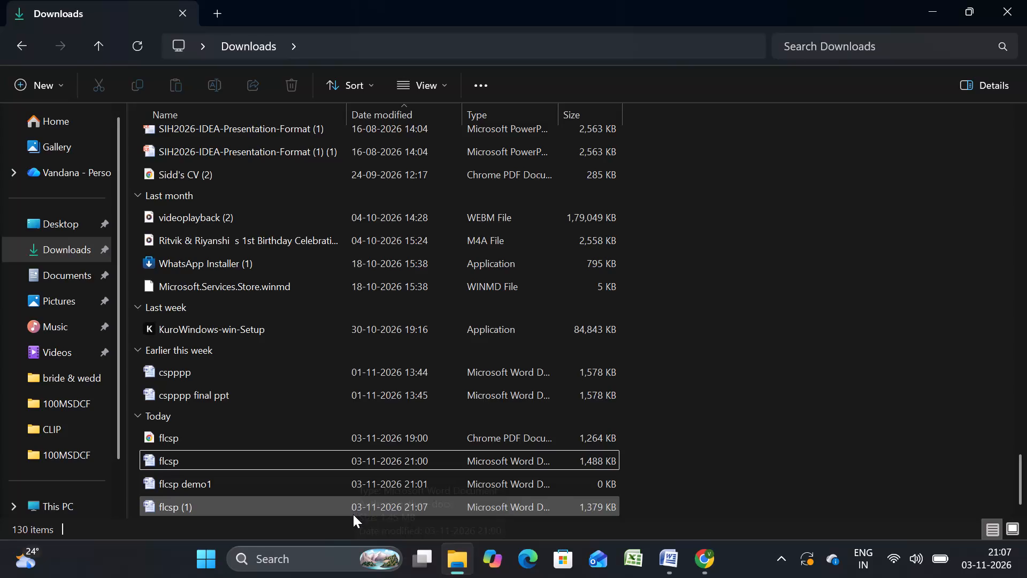
Open the Word document "flcsp (1)" from the Downloads folder.
click(353, 514)
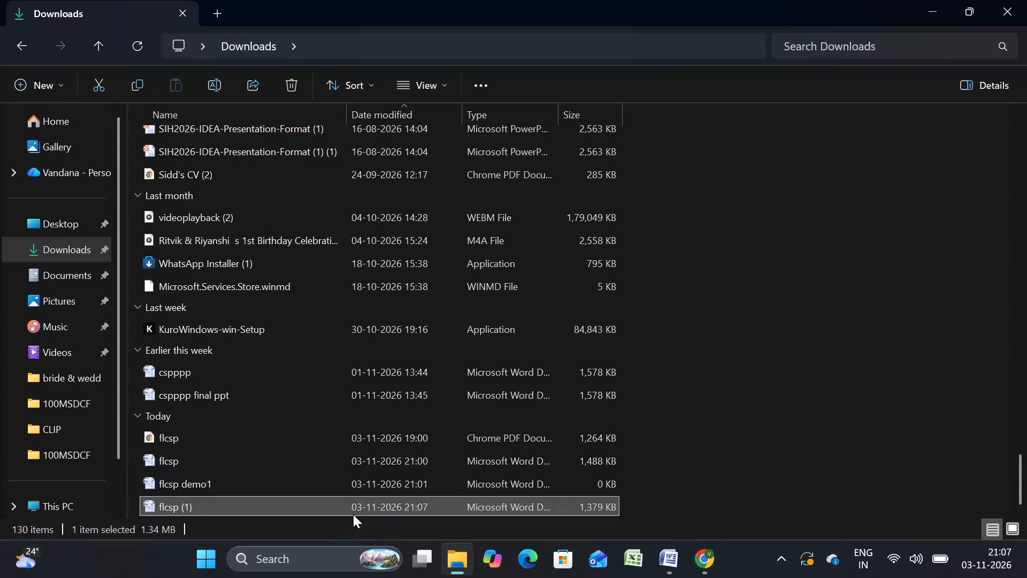
double_click(345, 504)
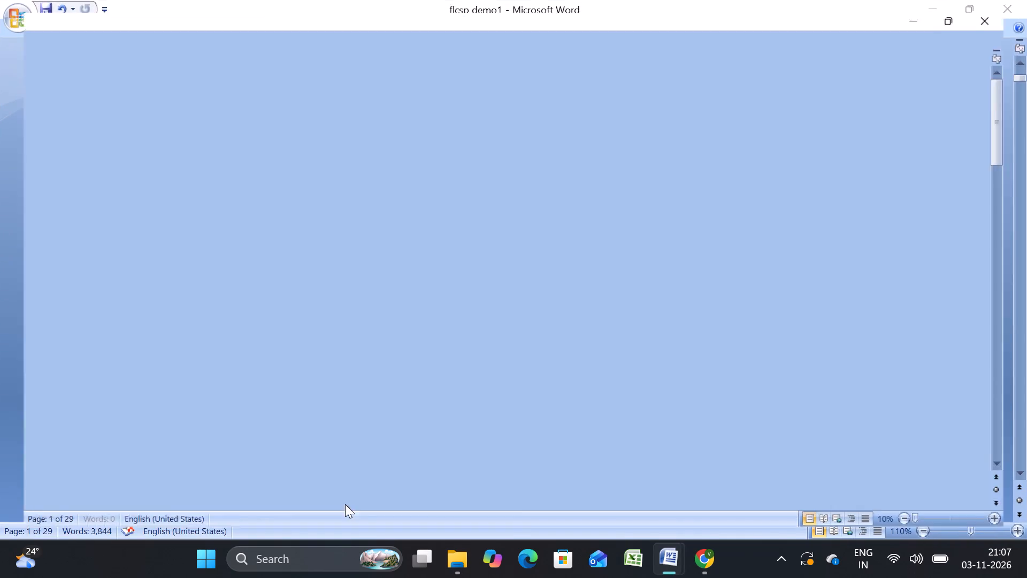
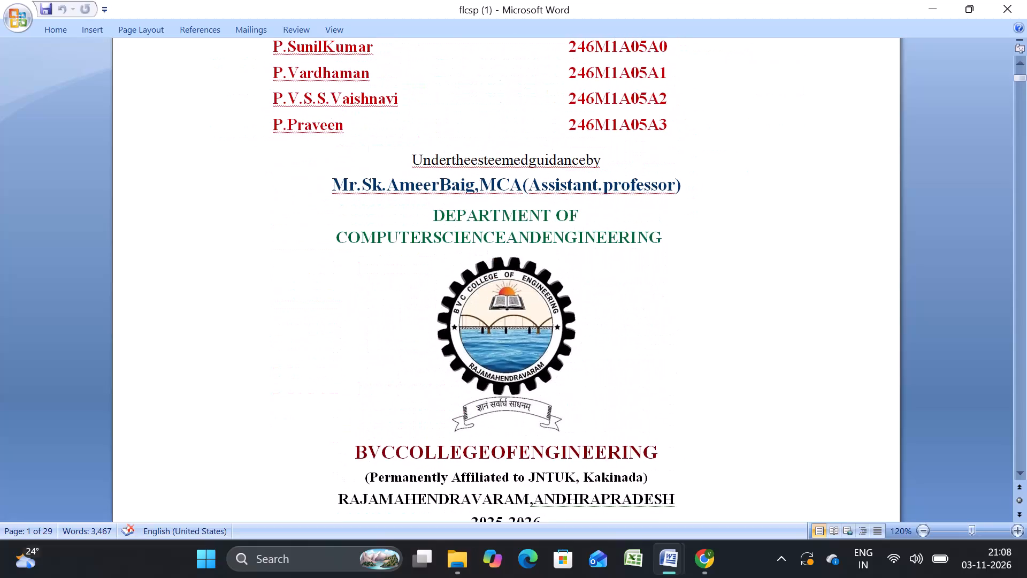
Look through the opening pages of the report, from the title page past the certificate to the group members' page with place and date.
scroll(431, 465, down, 1)
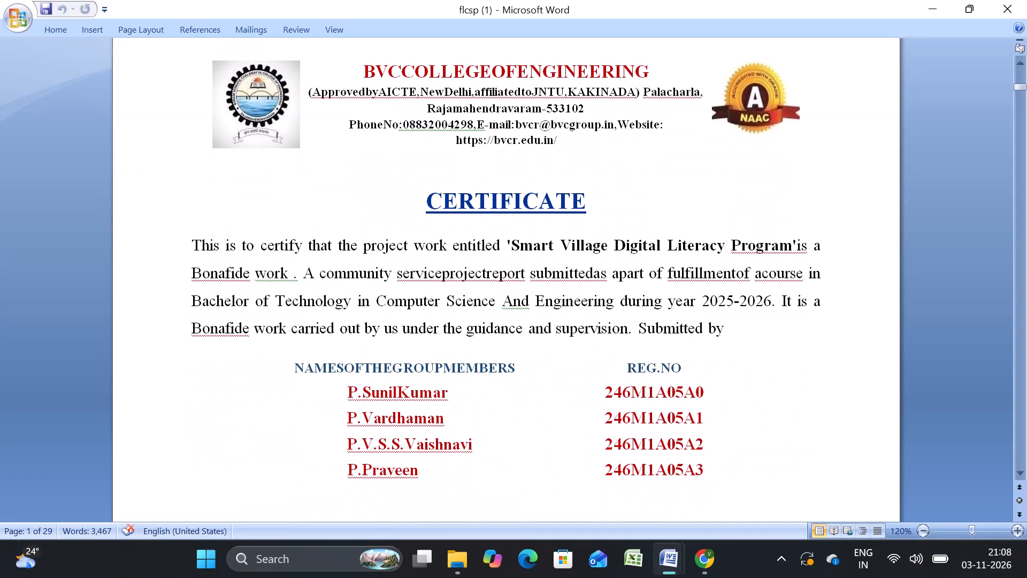
scroll(431, 465, down, 2)
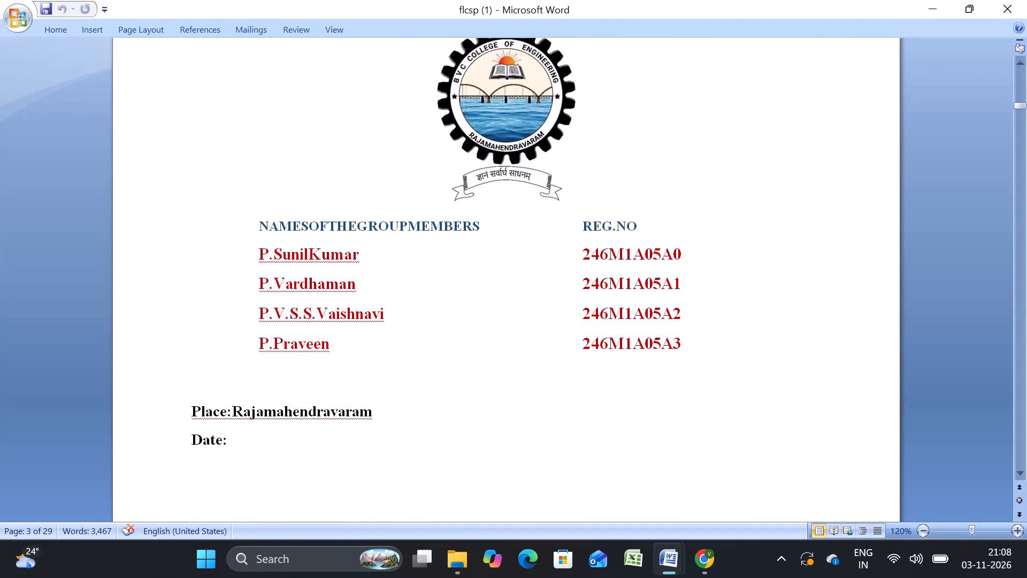
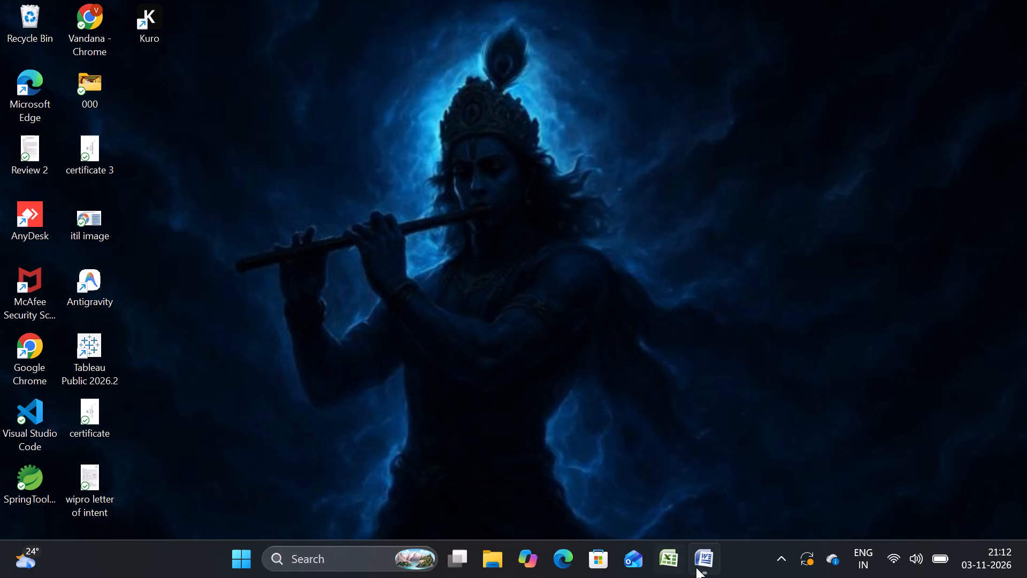
Return to the "flcsp demo1" document in Word and close it without saving the changes.
click(700, 567)
click(1026, 0)
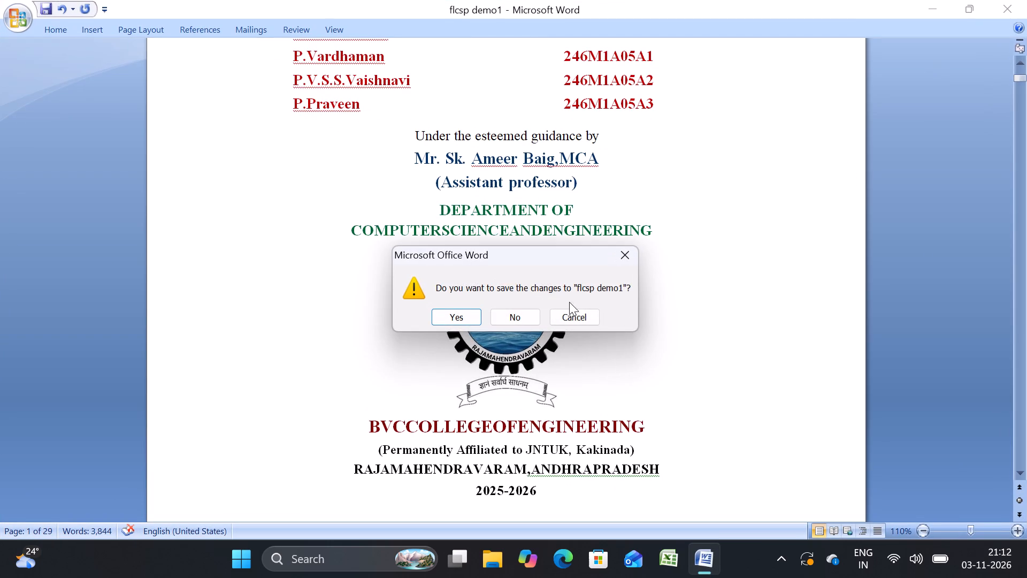
click(573, 312)
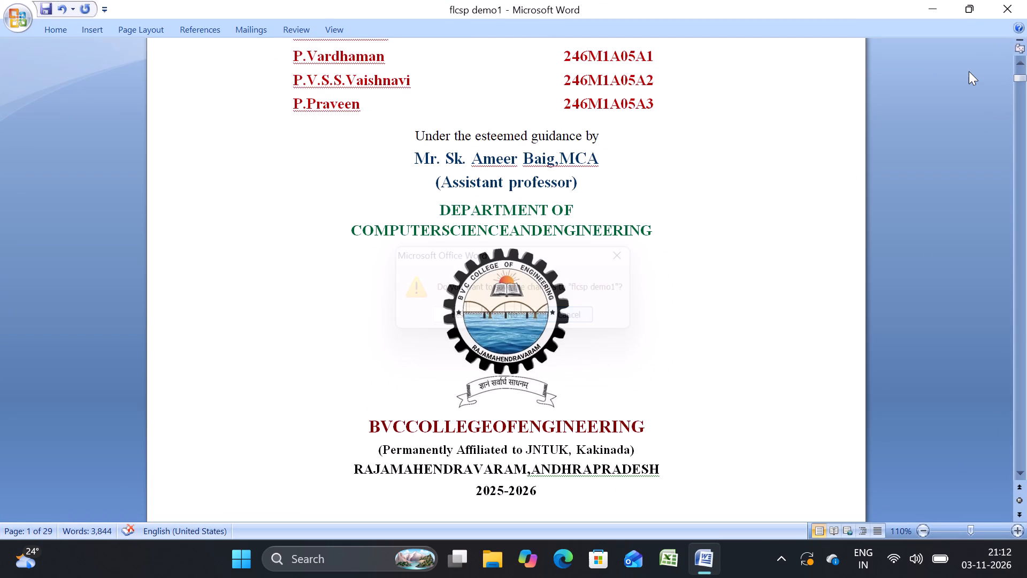
click(1008, 0)
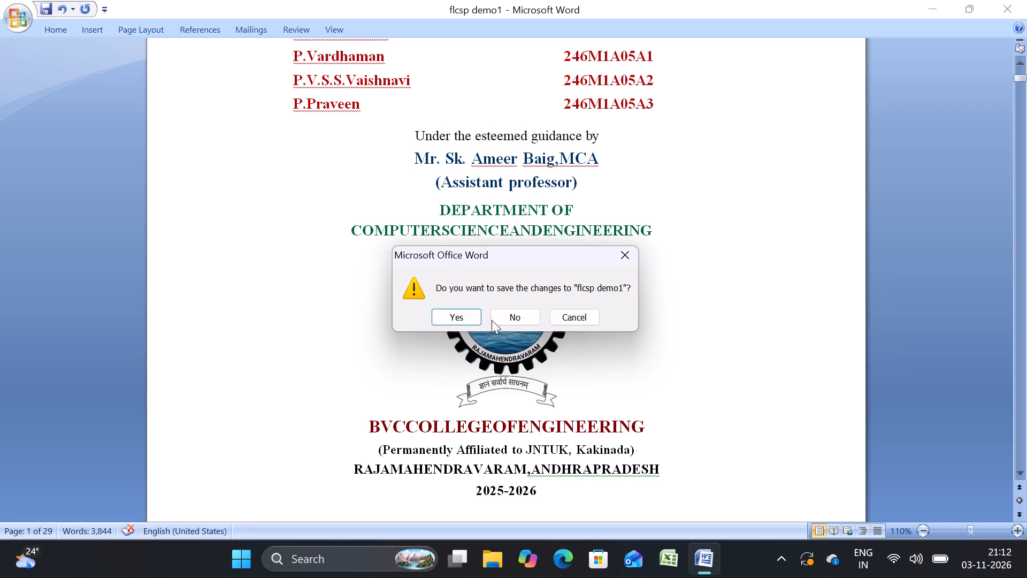
click(512, 313)
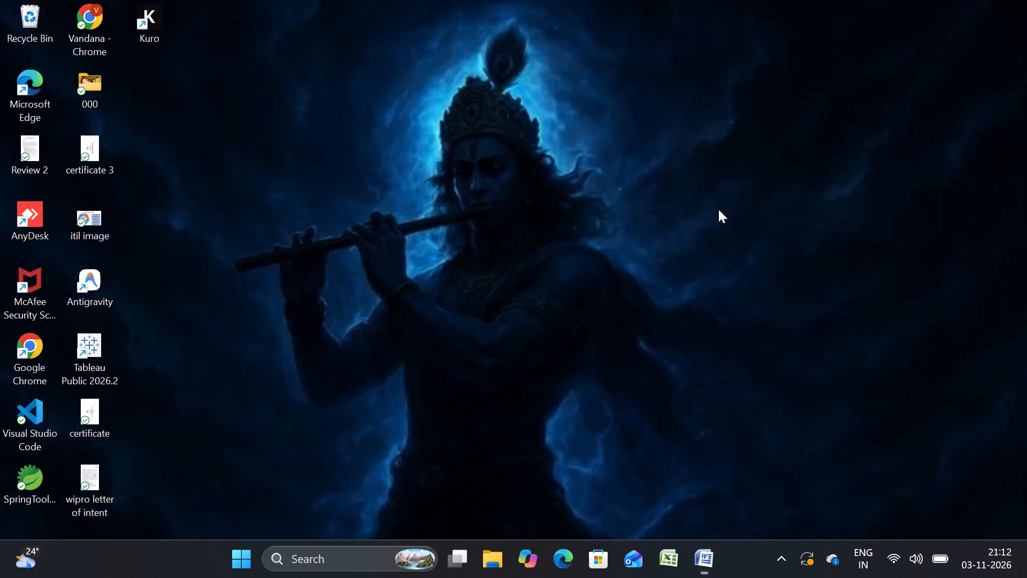
Open the Windows Update settings and restart the computer immediately to complete the pending updates.
click(803, 571)
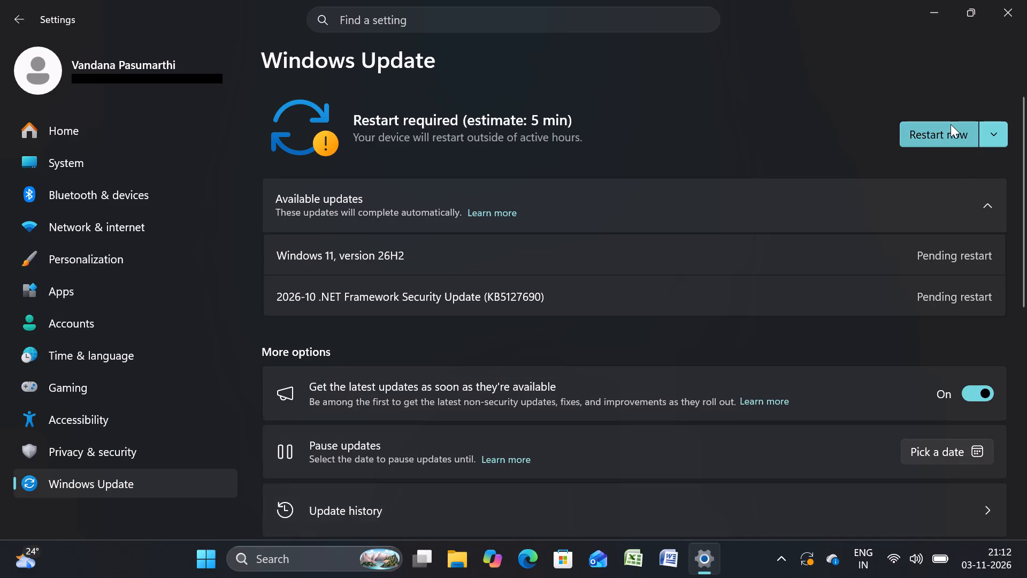
click(950, 124)
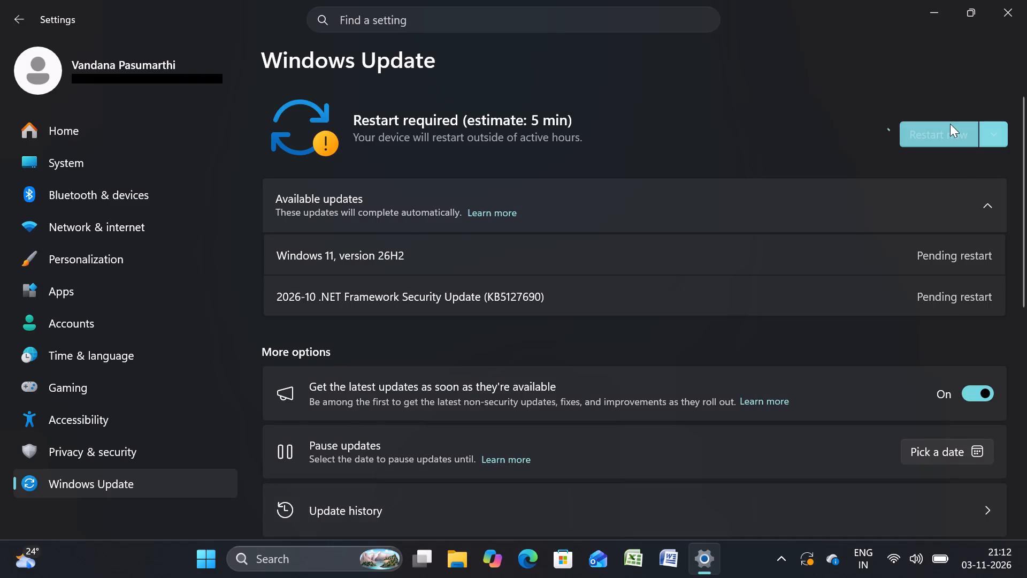